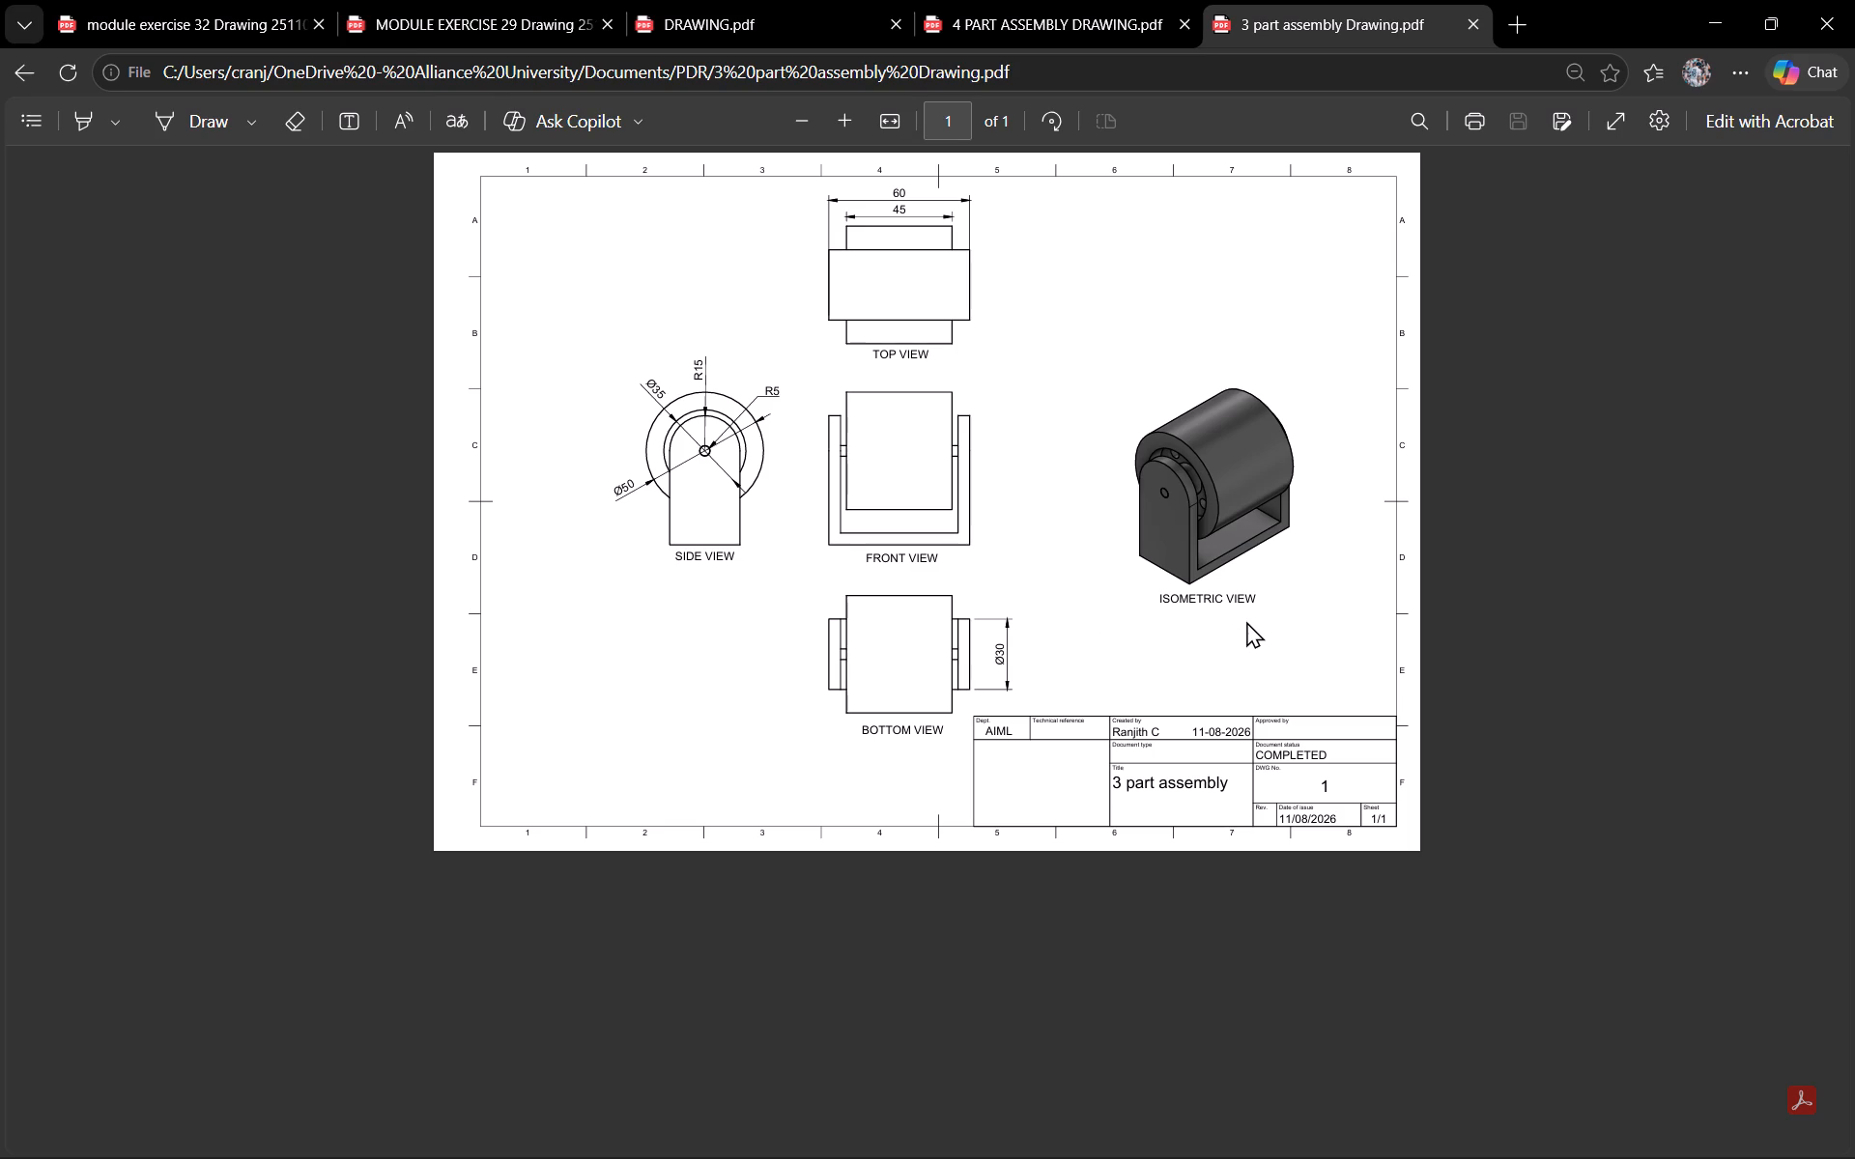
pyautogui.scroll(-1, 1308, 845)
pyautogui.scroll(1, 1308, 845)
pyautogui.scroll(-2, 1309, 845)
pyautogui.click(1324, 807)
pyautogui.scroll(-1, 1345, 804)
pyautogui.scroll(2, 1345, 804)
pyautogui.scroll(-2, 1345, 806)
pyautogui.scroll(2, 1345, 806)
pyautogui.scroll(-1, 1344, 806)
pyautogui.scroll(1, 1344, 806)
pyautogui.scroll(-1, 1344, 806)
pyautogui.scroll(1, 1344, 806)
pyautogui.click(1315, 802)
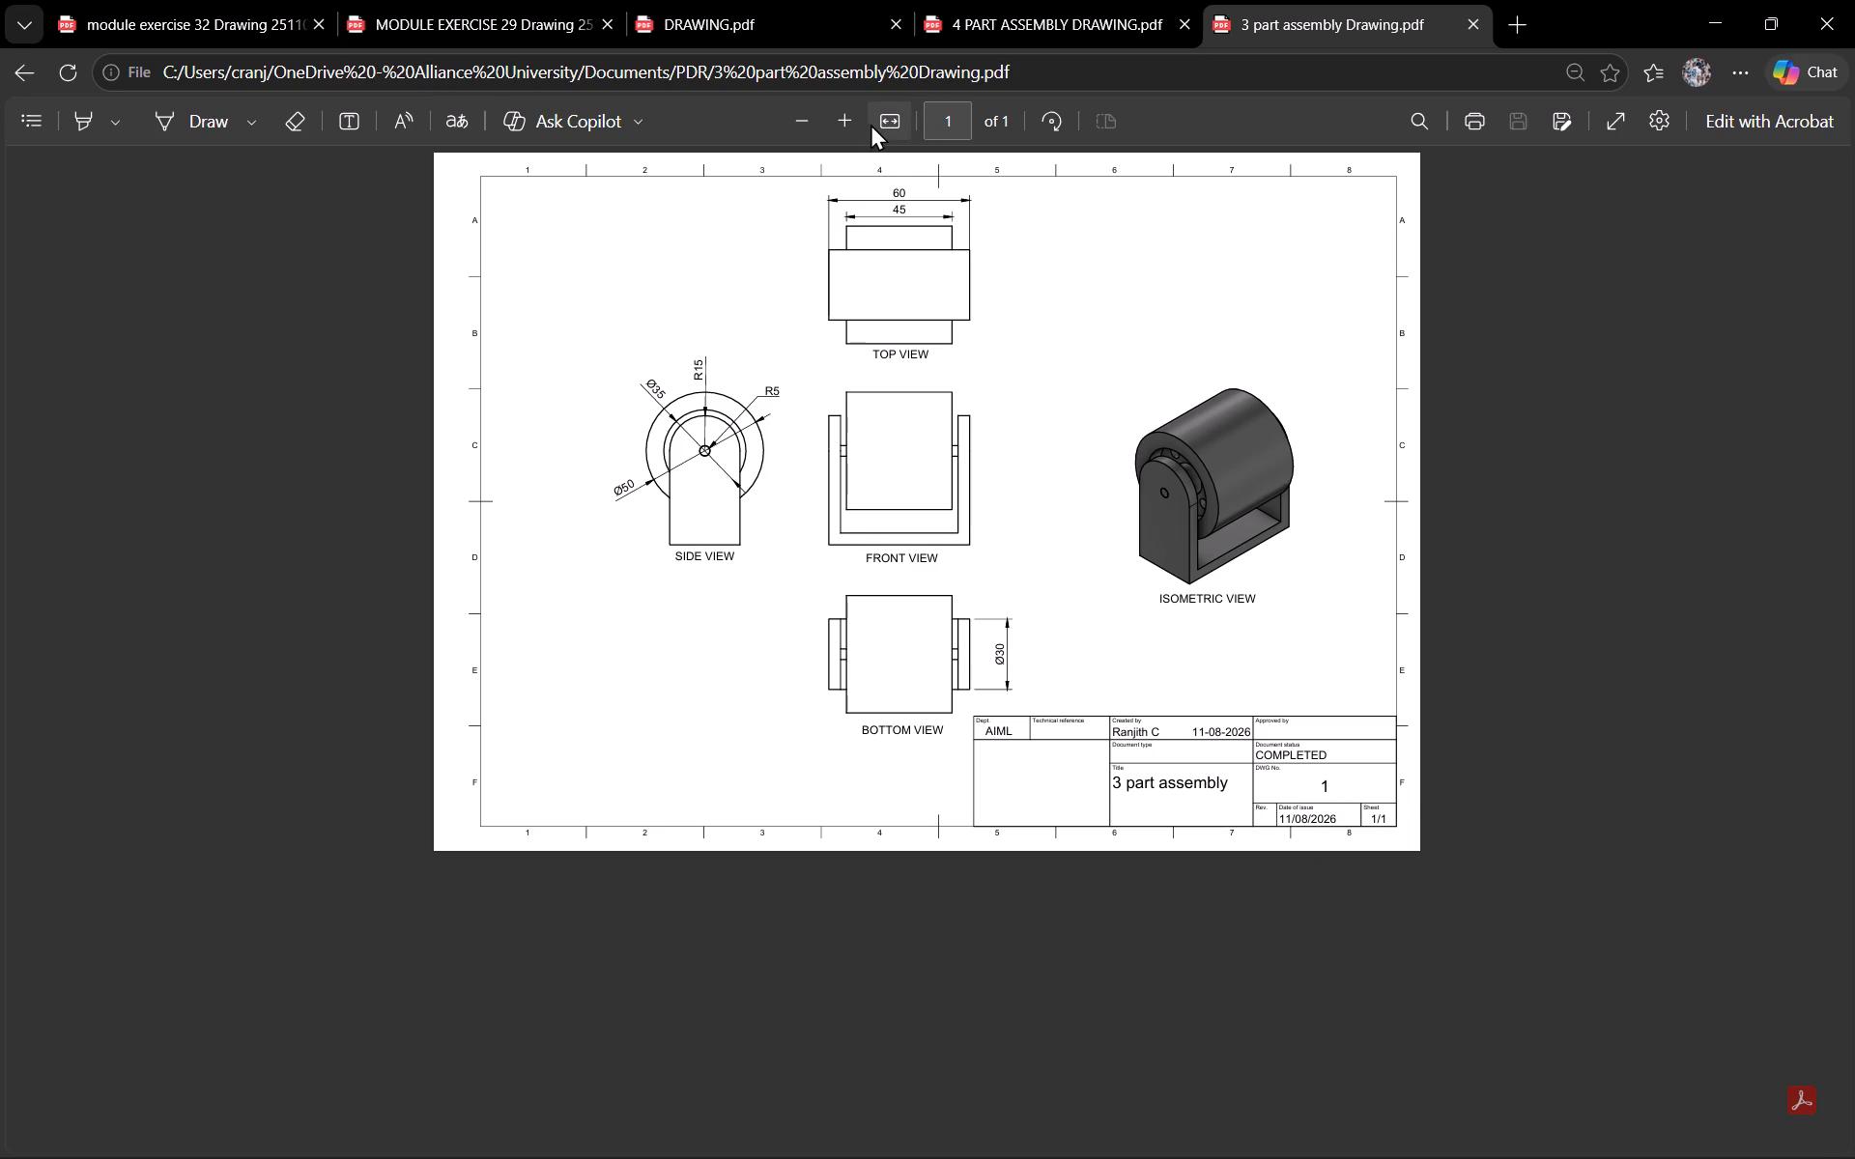
# Compare the title blocks of the 3 part assembly, 4 part assembly and DRAWING PDFs, each fitted to page width.
pyautogui.click(875, 124)
pyautogui.scroll(-4, 1388, 793)
pyautogui.scroll(1, 1389, 795)
pyautogui.scroll(-1, 1389, 795)
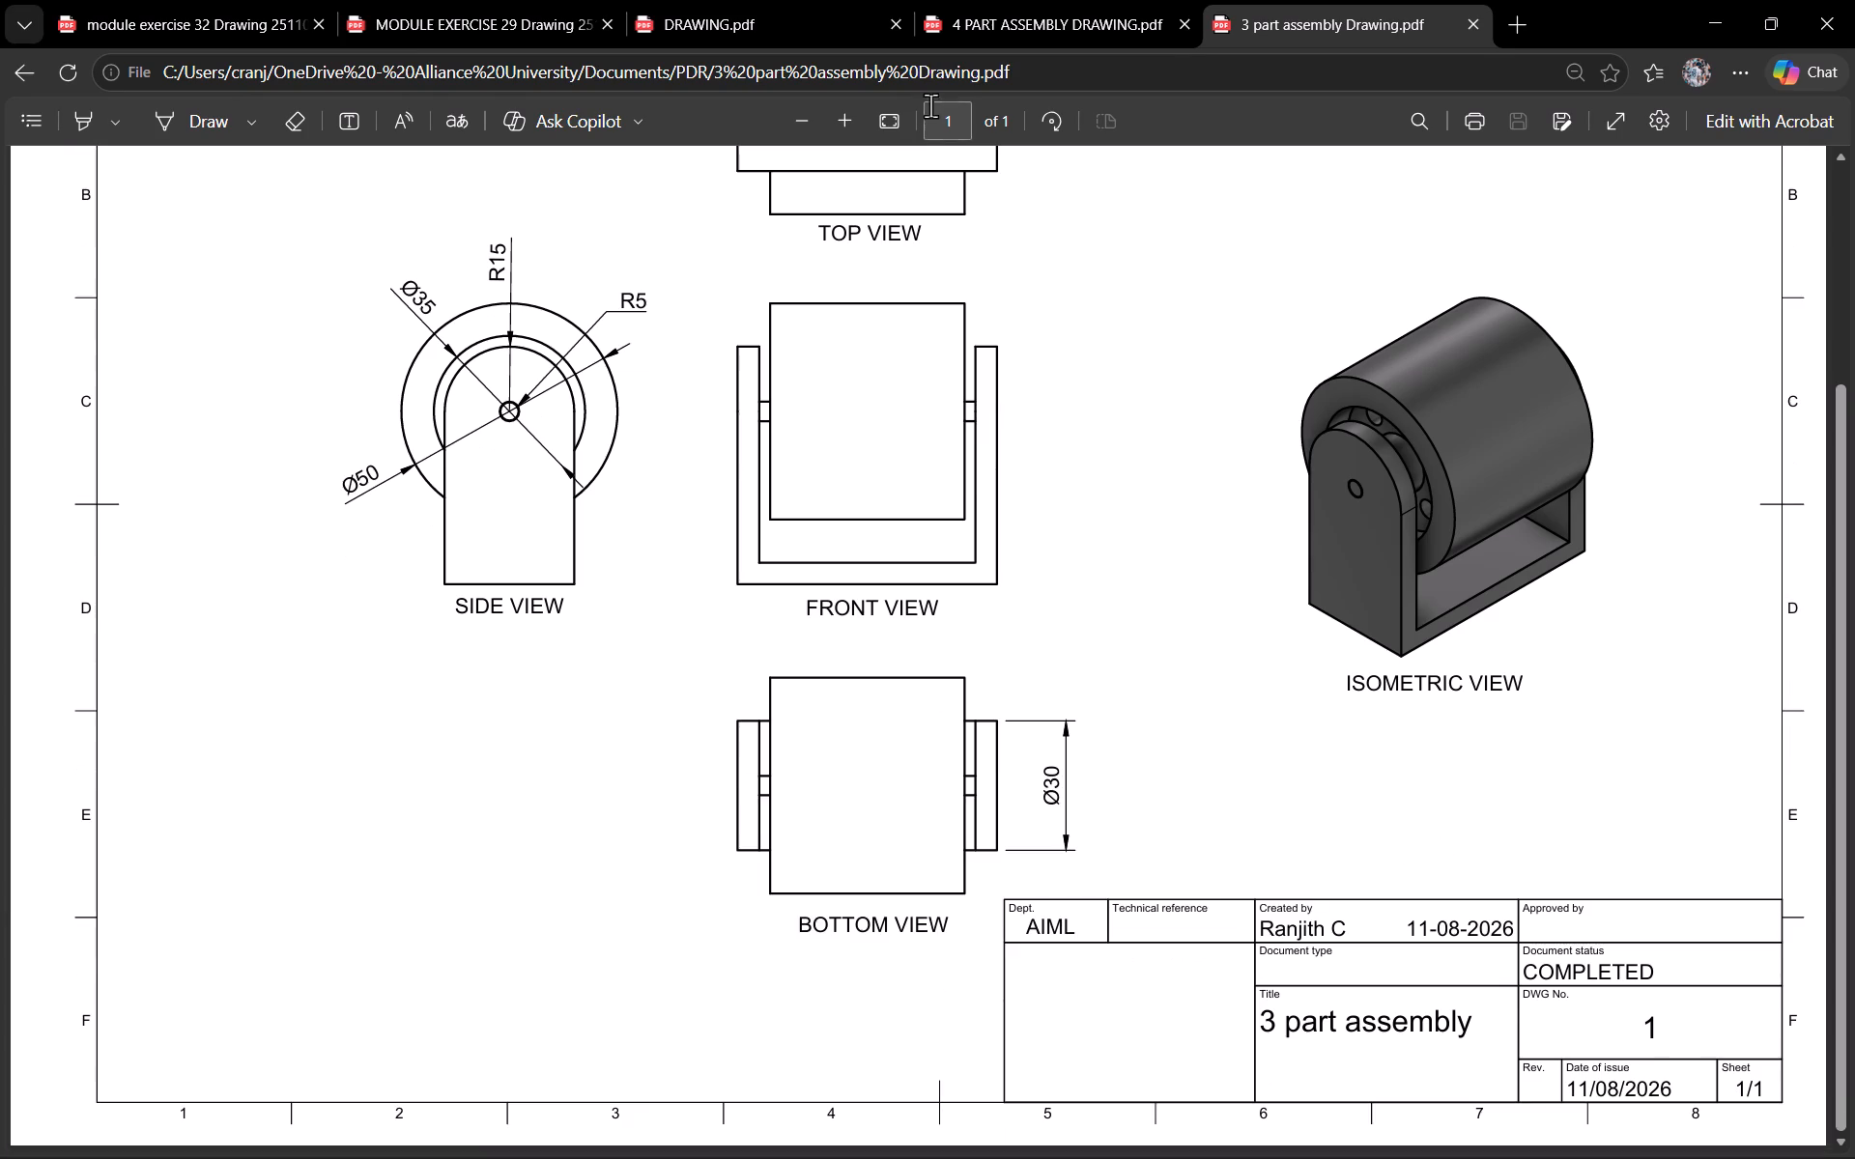
pyautogui.click(1023, 0)
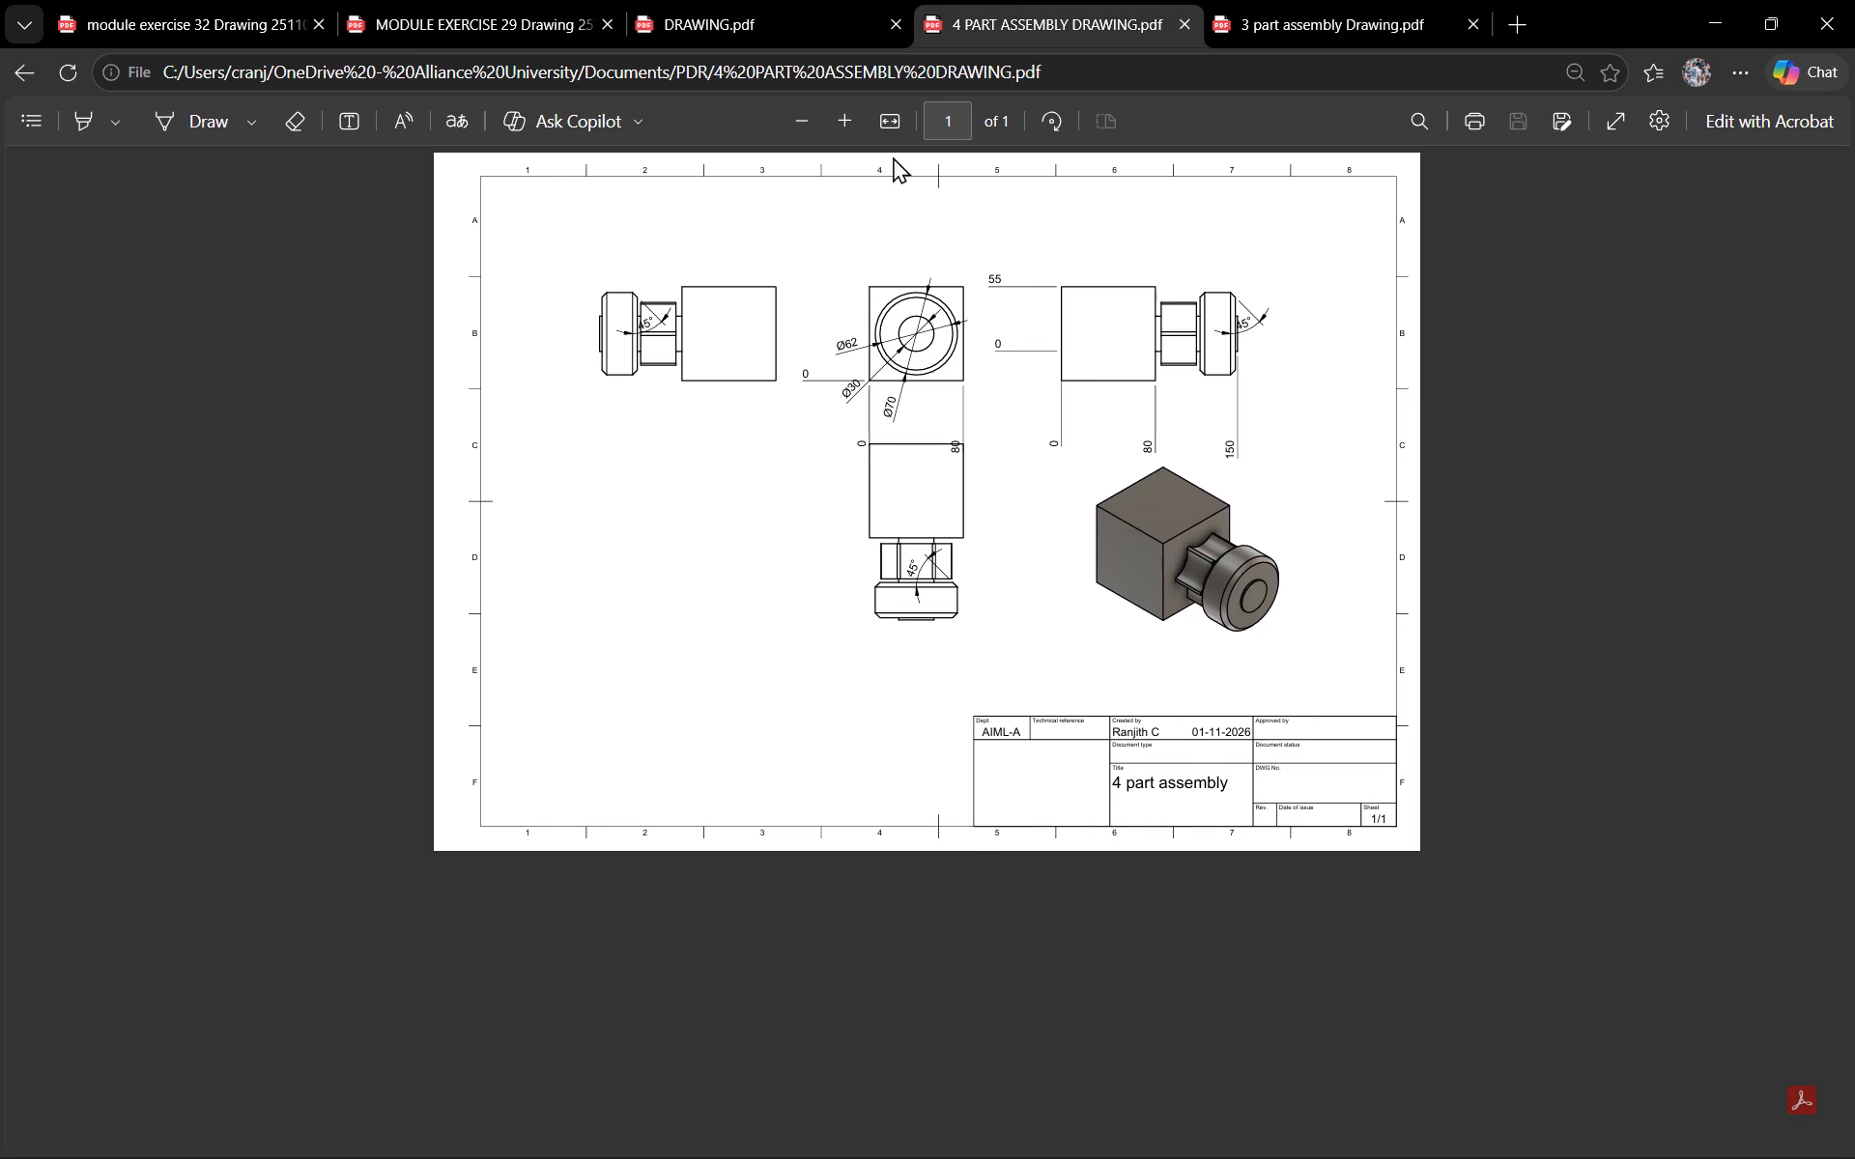
pyautogui.click(877, 132)
pyautogui.scroll(-3, 1347, 681)
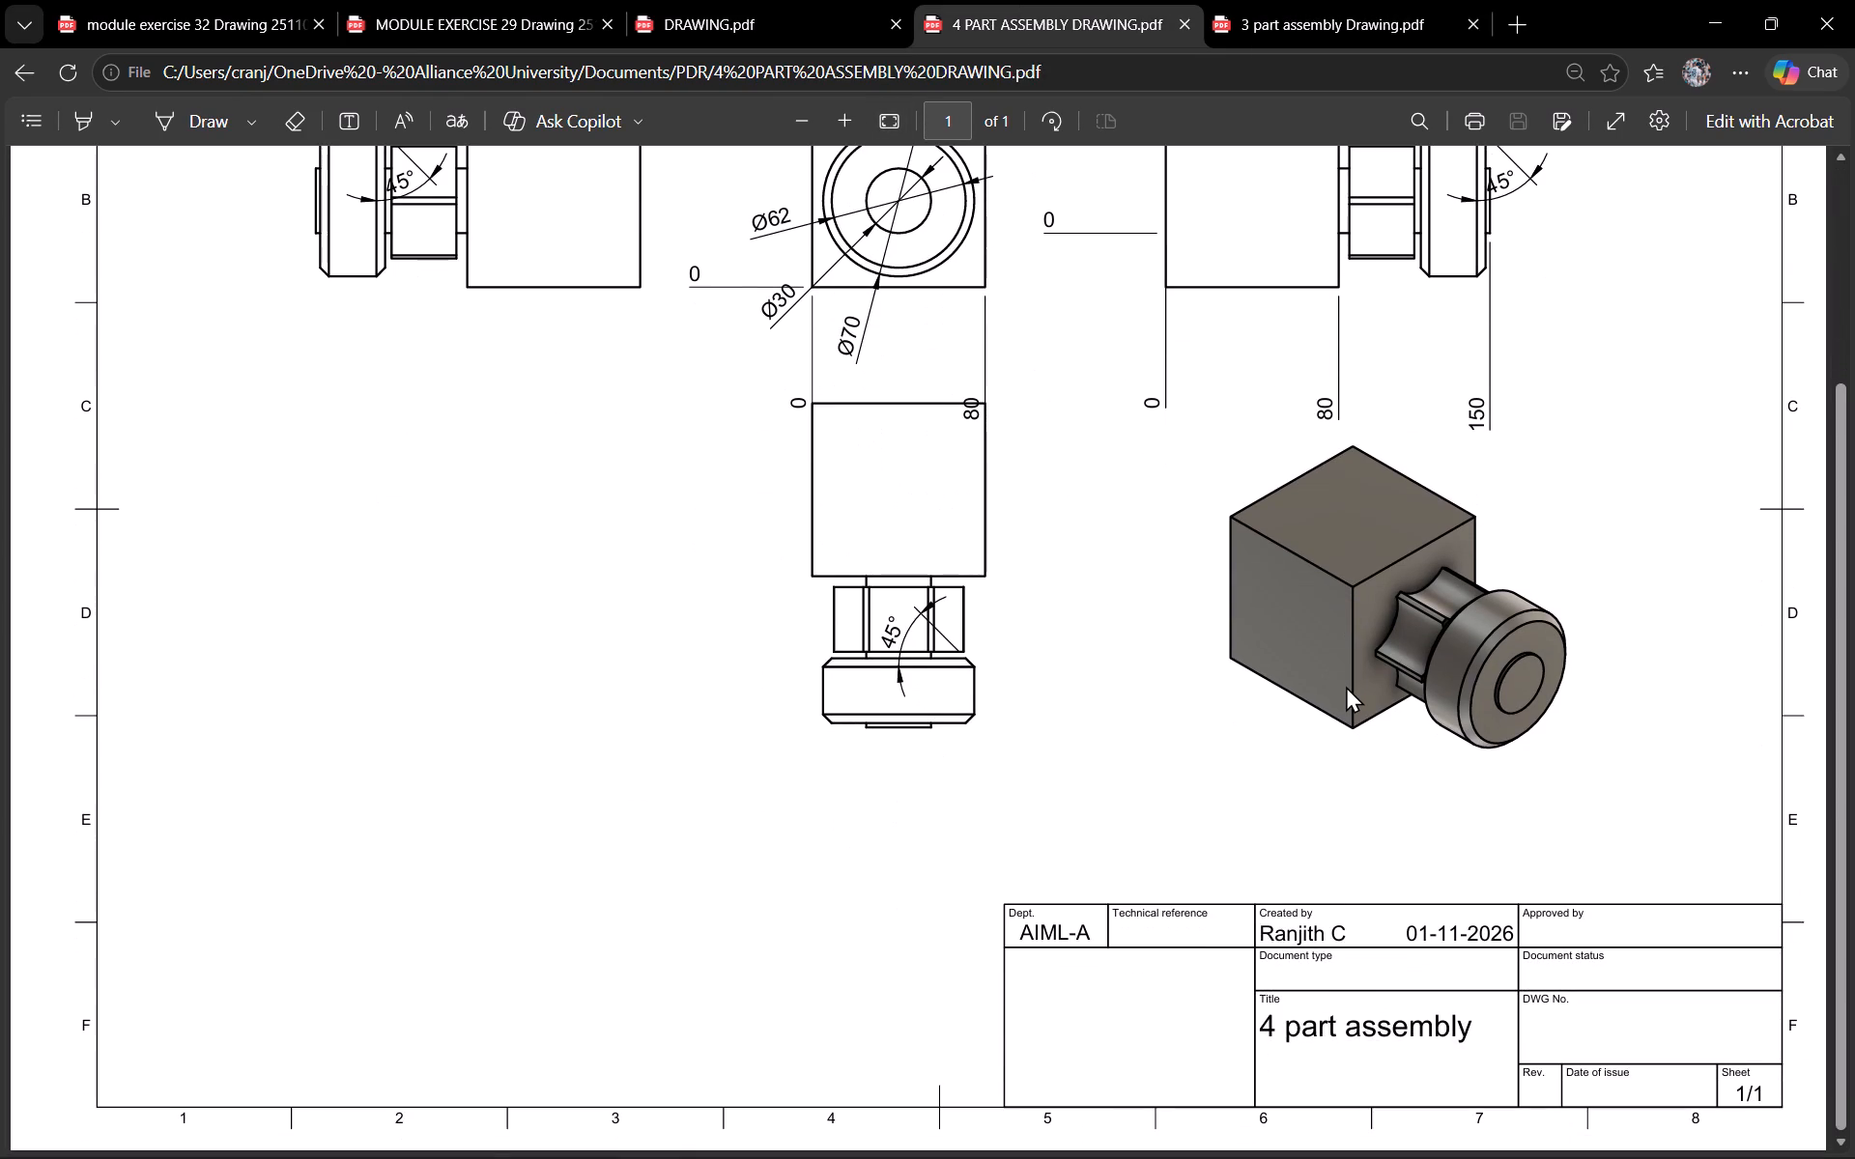
pyautogui.scroll(-3, 1339, 825)
pyautogui.click(655, 0)
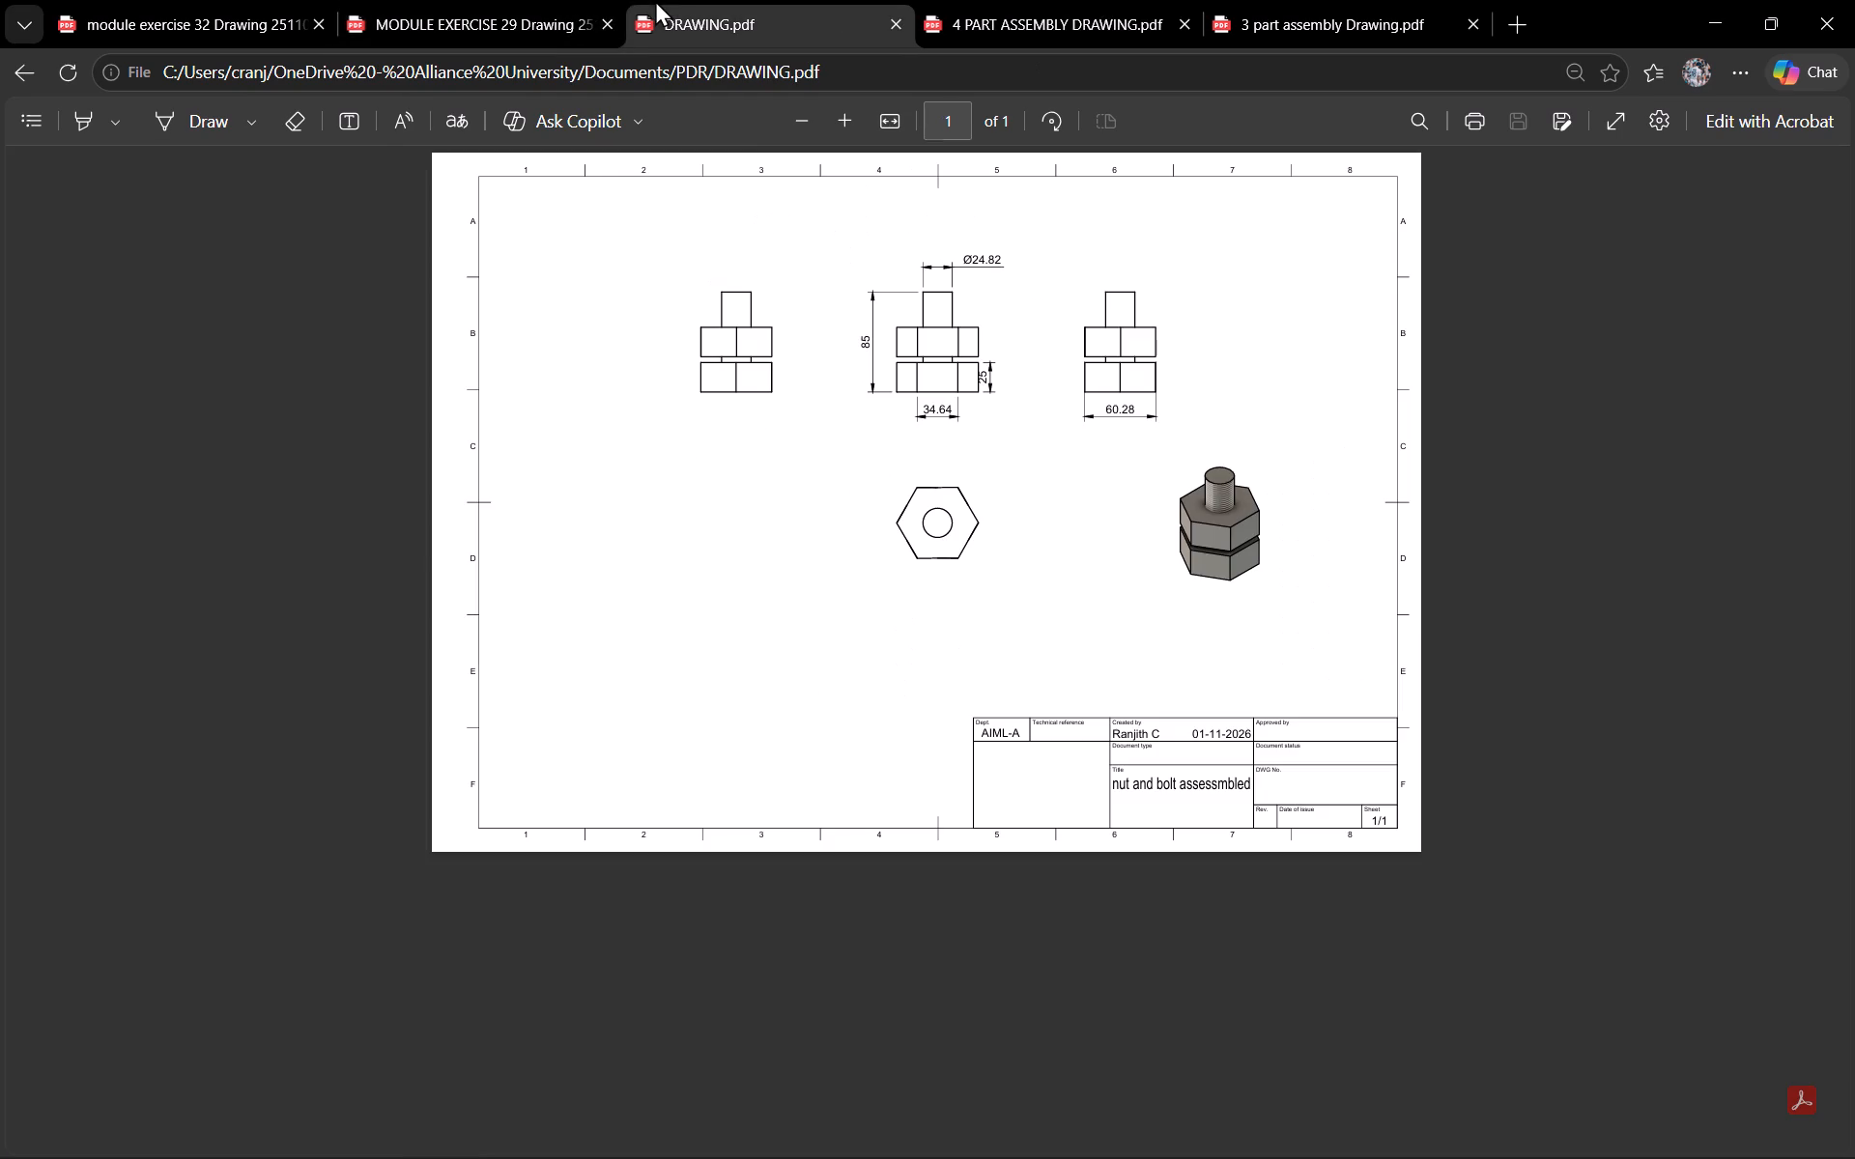
pyautogui.scroll(-2, 1127, 841)
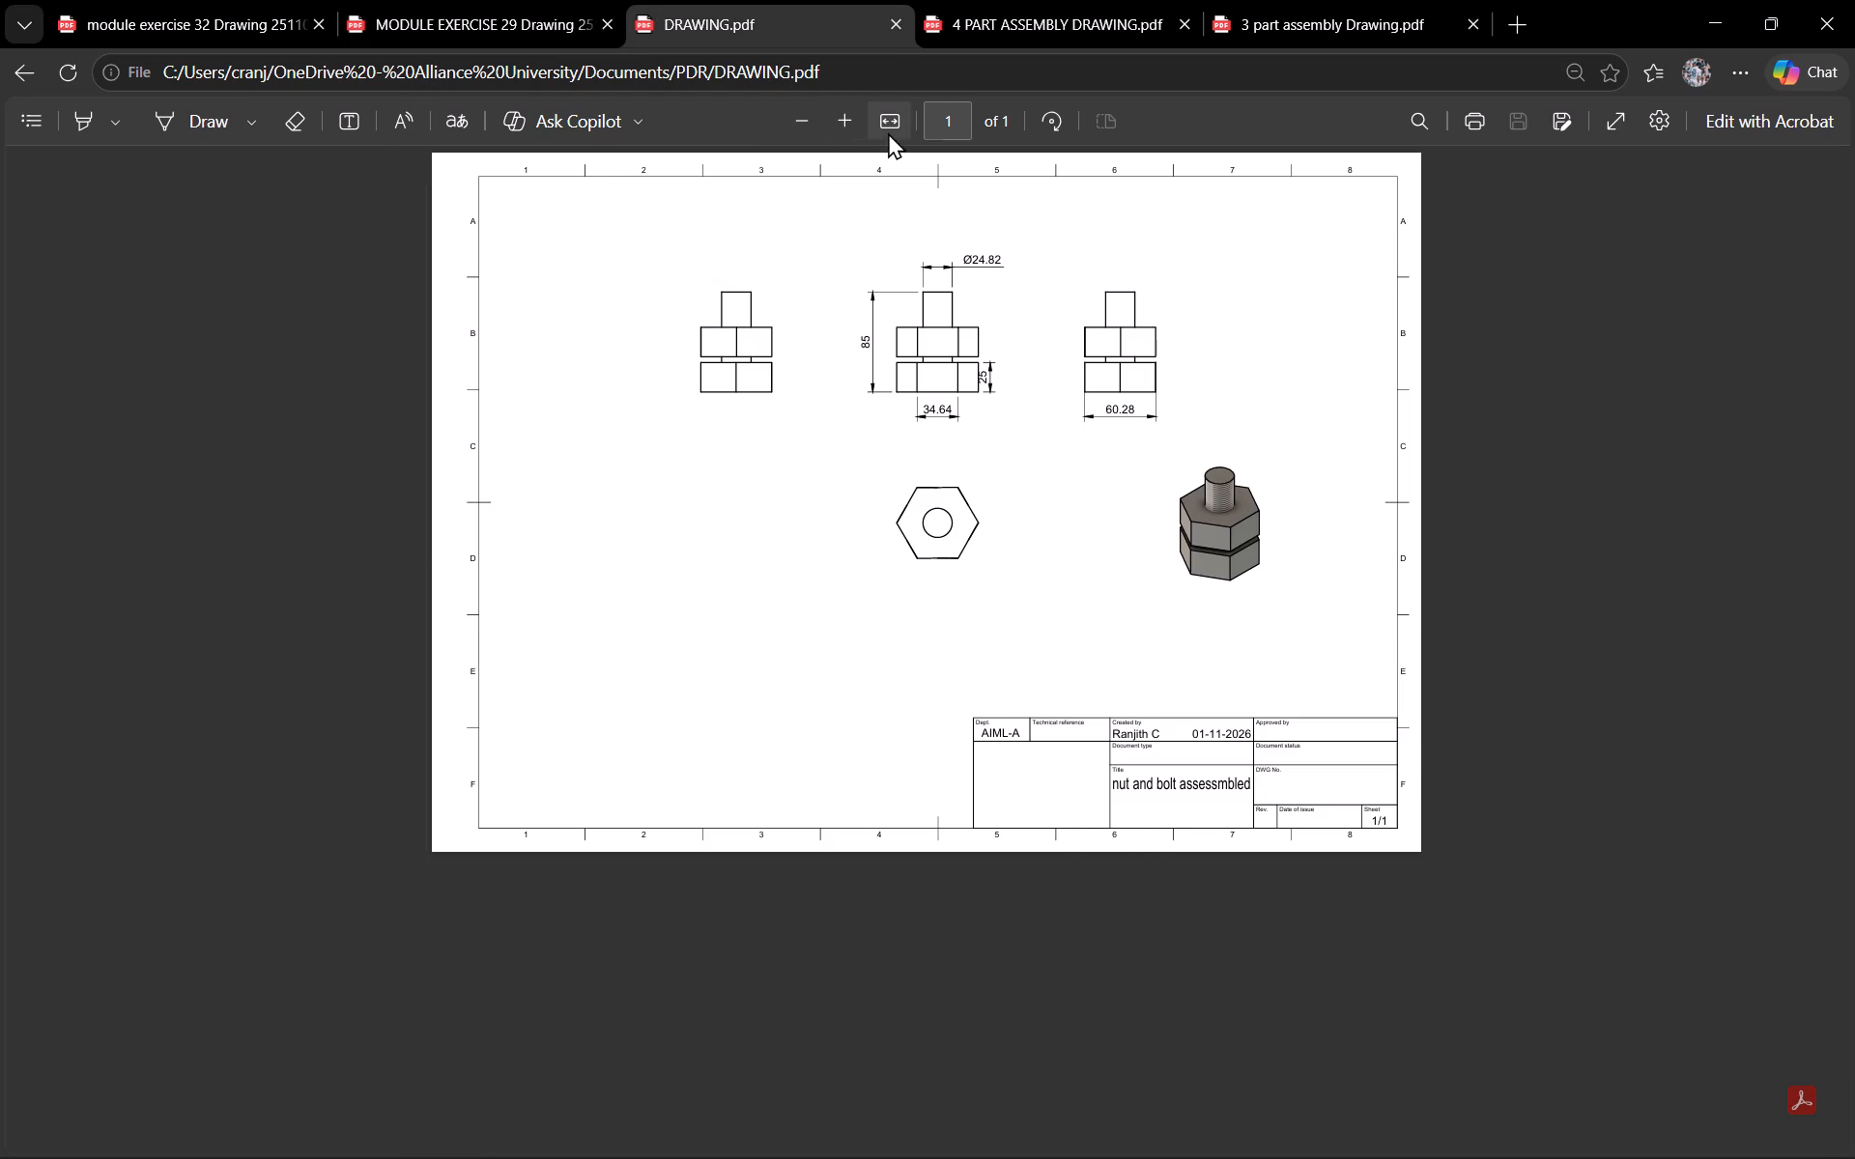
pyautogui.click(888, 132)
pyautogui.scroll(-12, 1298, 911)
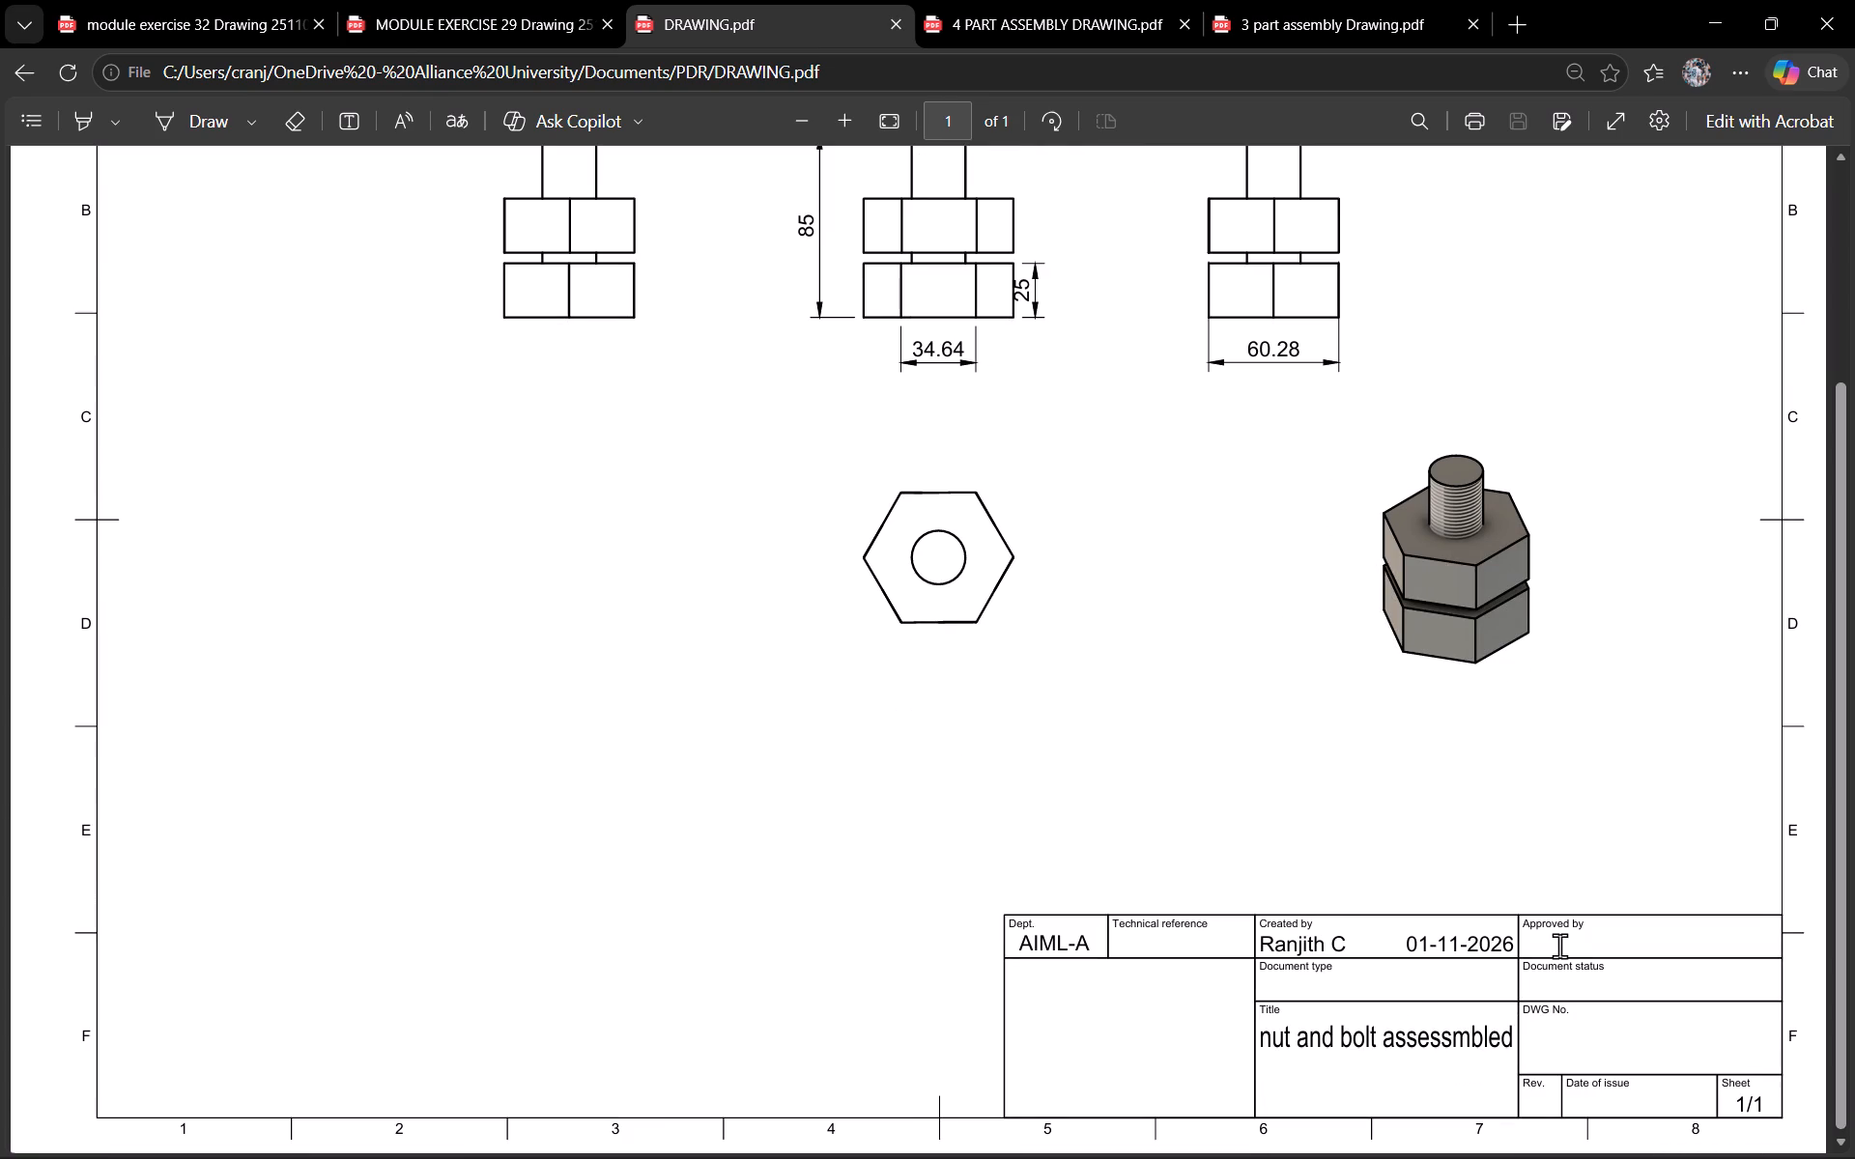
pyautogui.click(1064, 0)
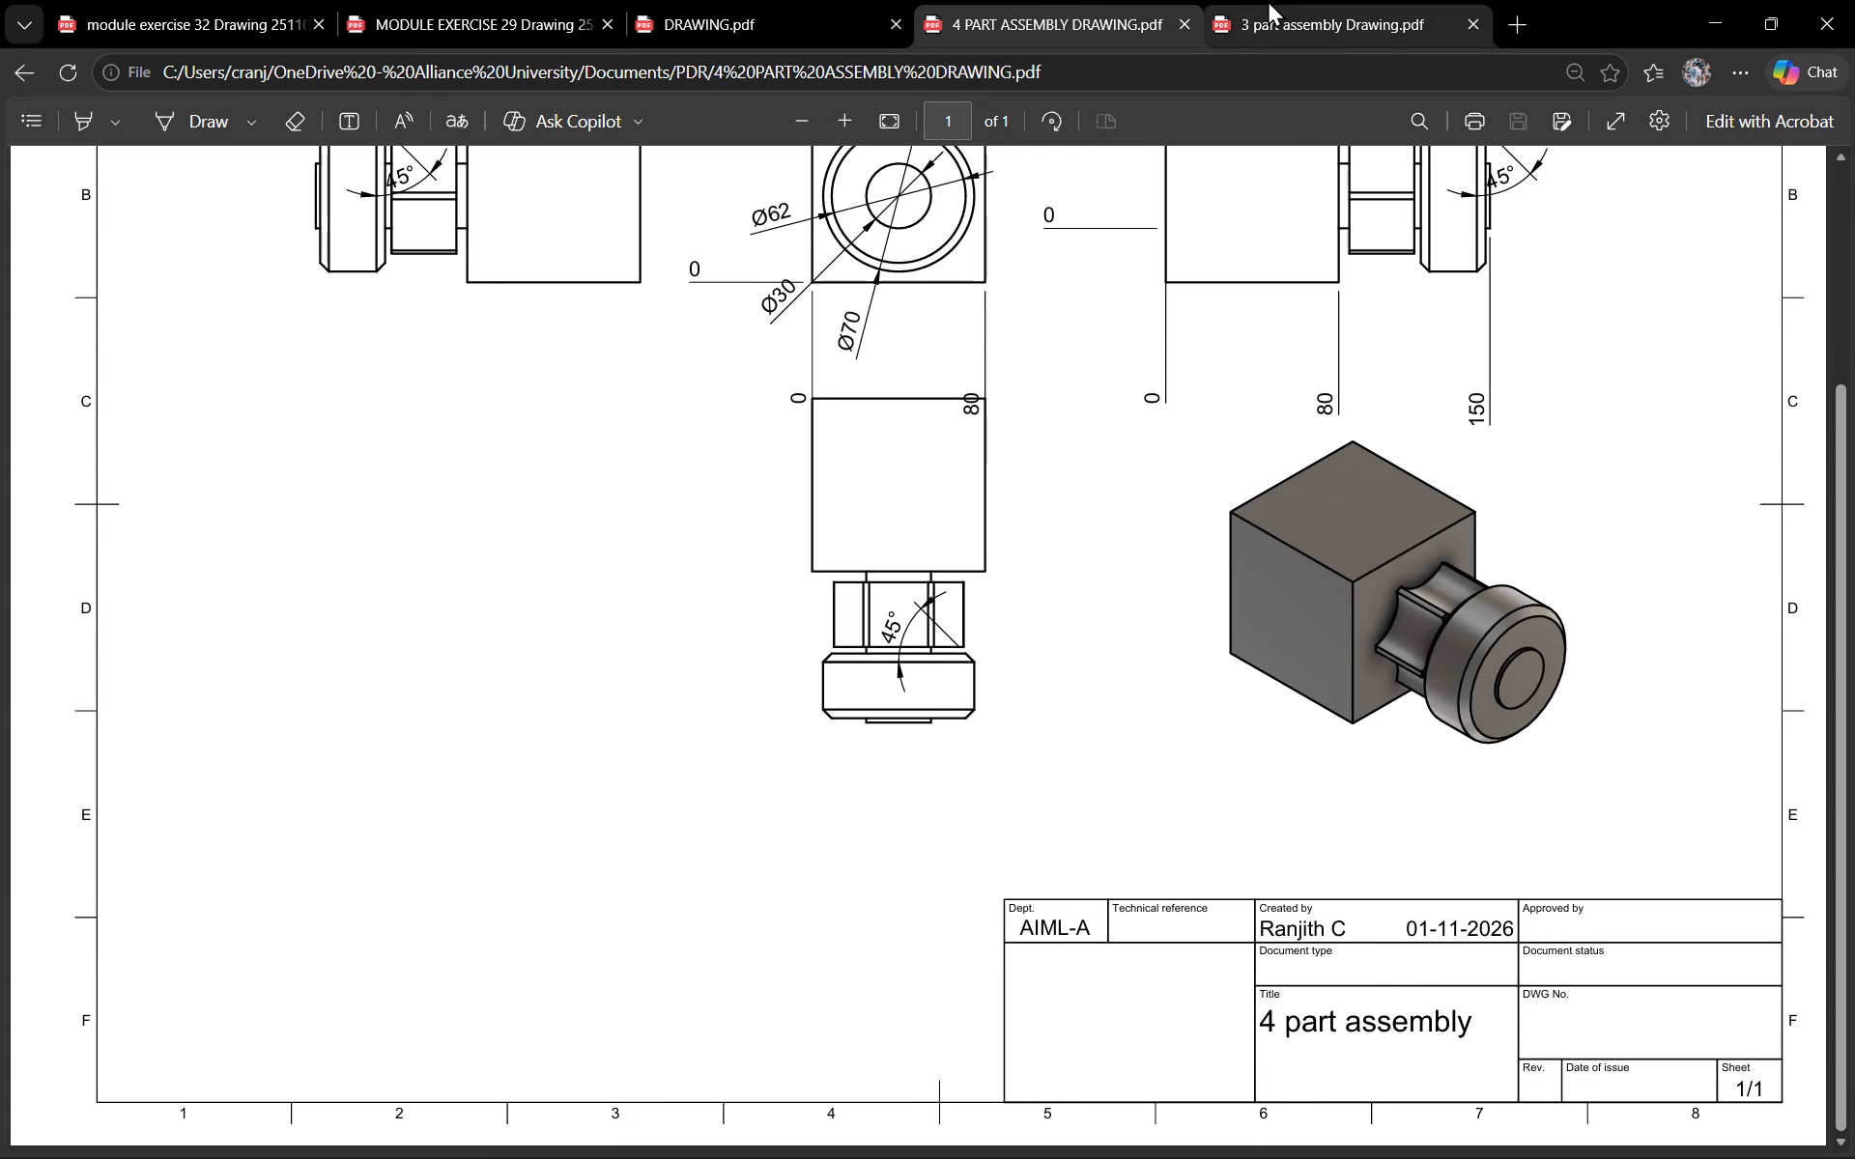
pyautogui.click(1268, 0)
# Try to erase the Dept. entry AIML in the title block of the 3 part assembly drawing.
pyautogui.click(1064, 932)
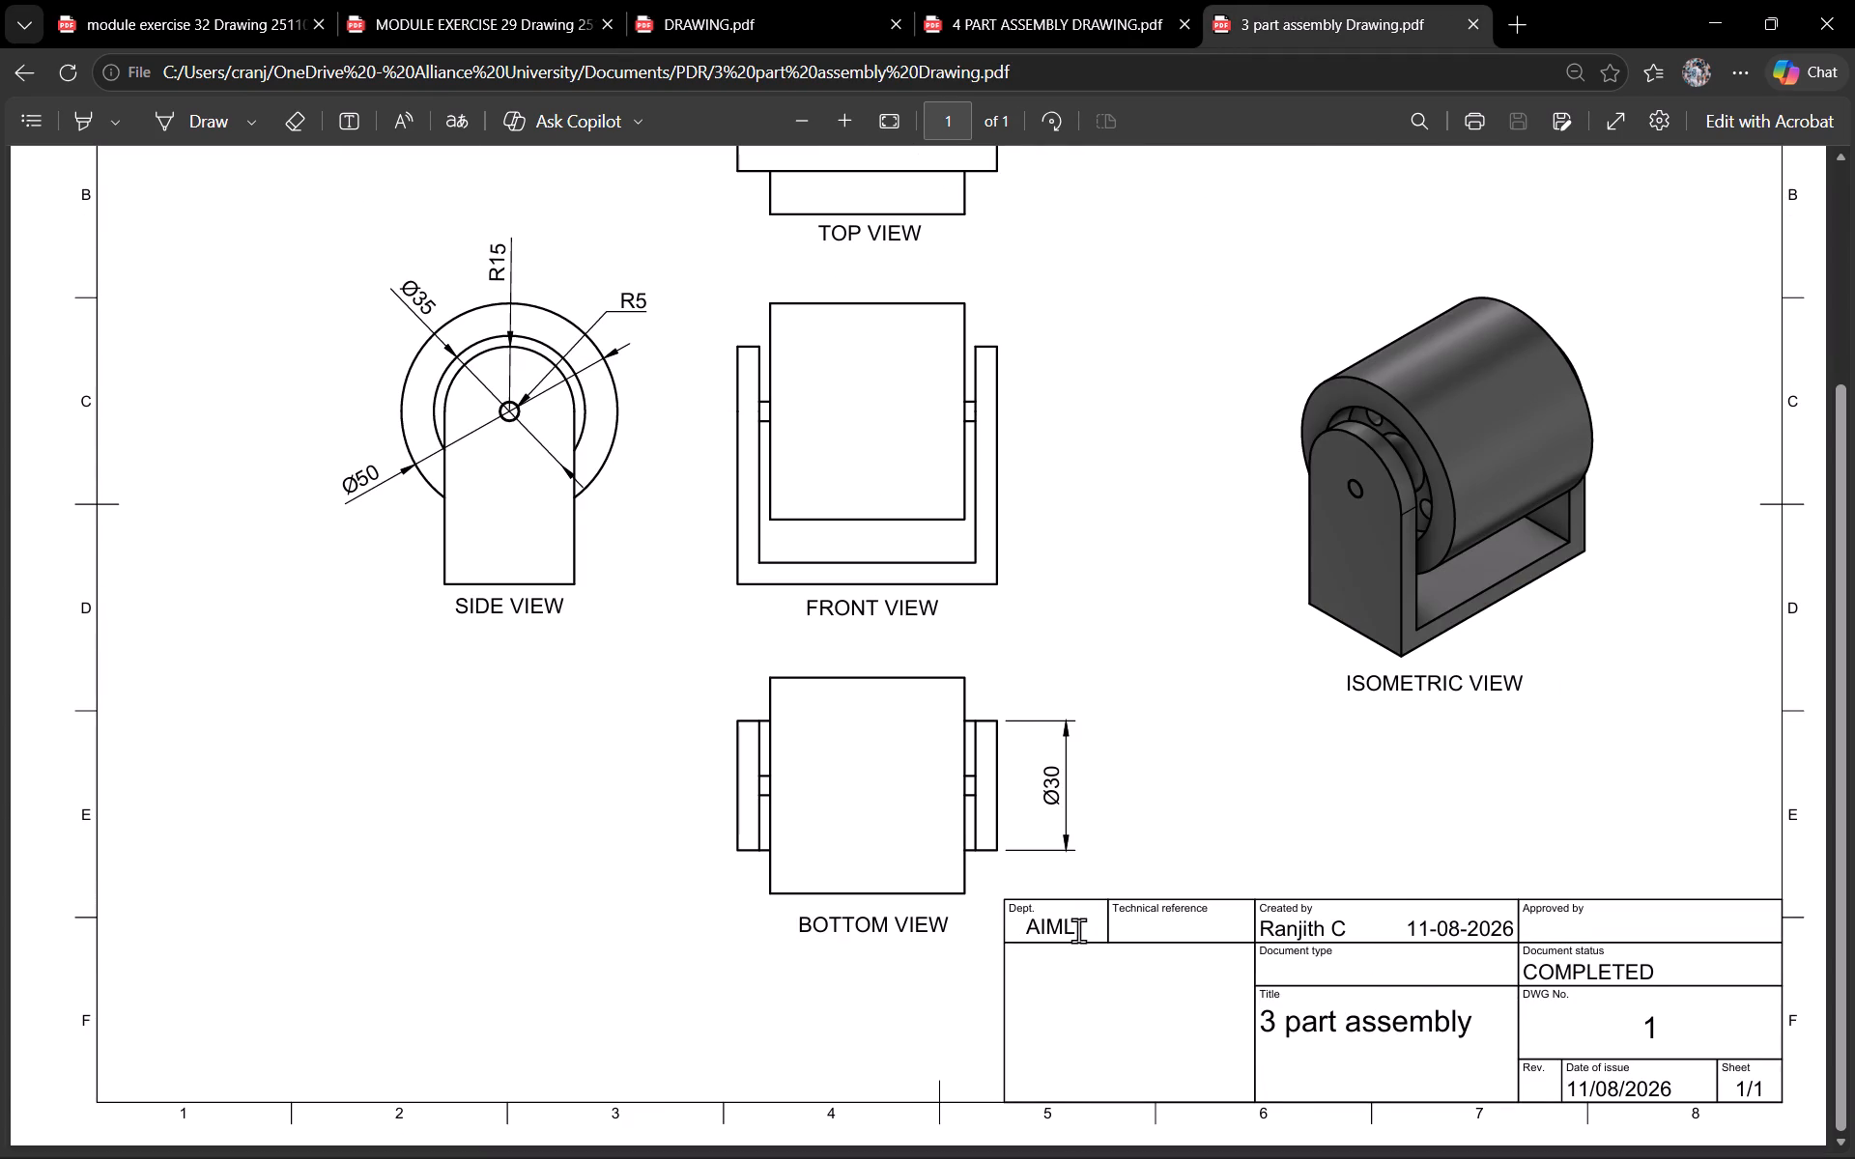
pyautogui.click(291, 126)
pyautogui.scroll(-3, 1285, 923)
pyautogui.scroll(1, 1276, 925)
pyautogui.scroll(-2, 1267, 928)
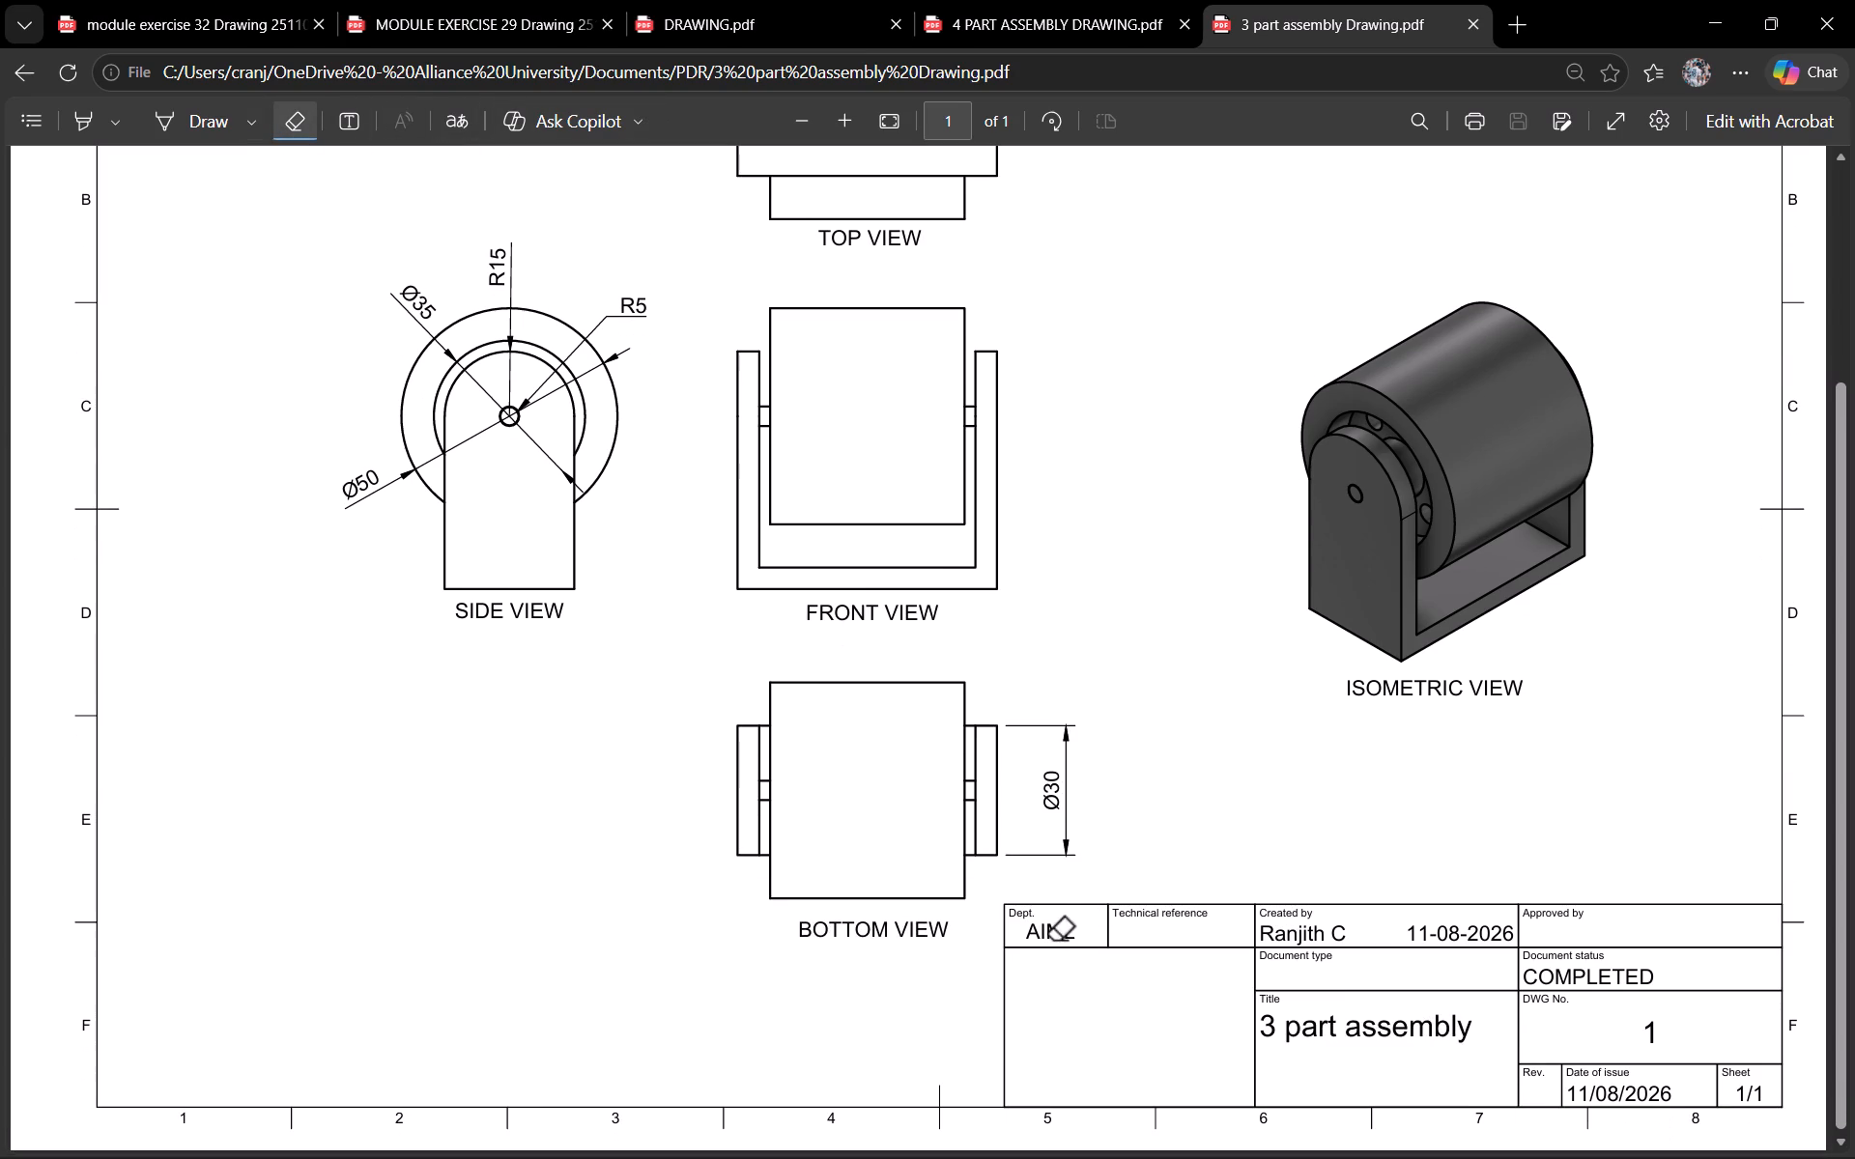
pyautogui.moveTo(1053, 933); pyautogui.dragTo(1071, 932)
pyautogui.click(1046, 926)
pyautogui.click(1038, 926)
# Cover the Dept. entry AIML in the 3 part assembly title block with a thicker white pen stroke.
pyautogui.click(243, 113)
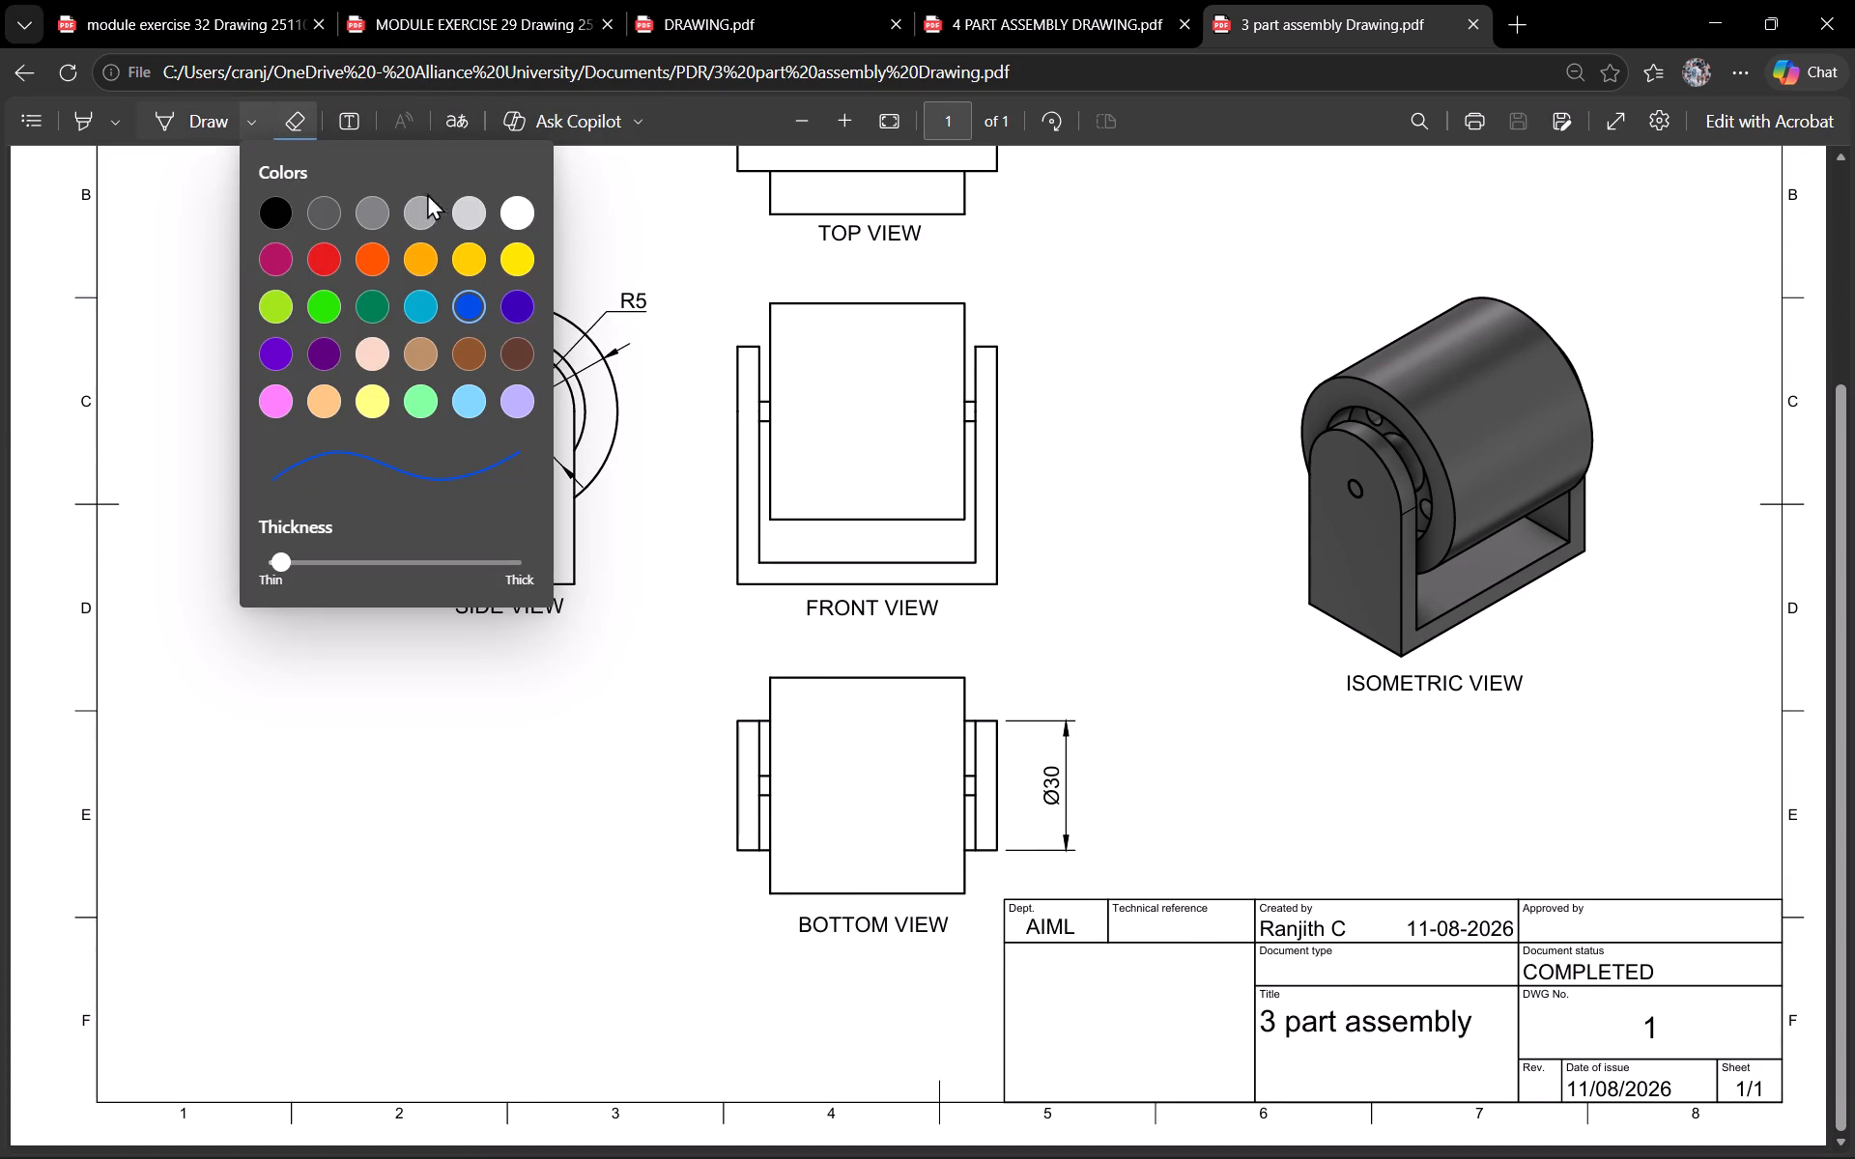
pyautogui.click(515, 219)
pyautogui.click(409, 551)
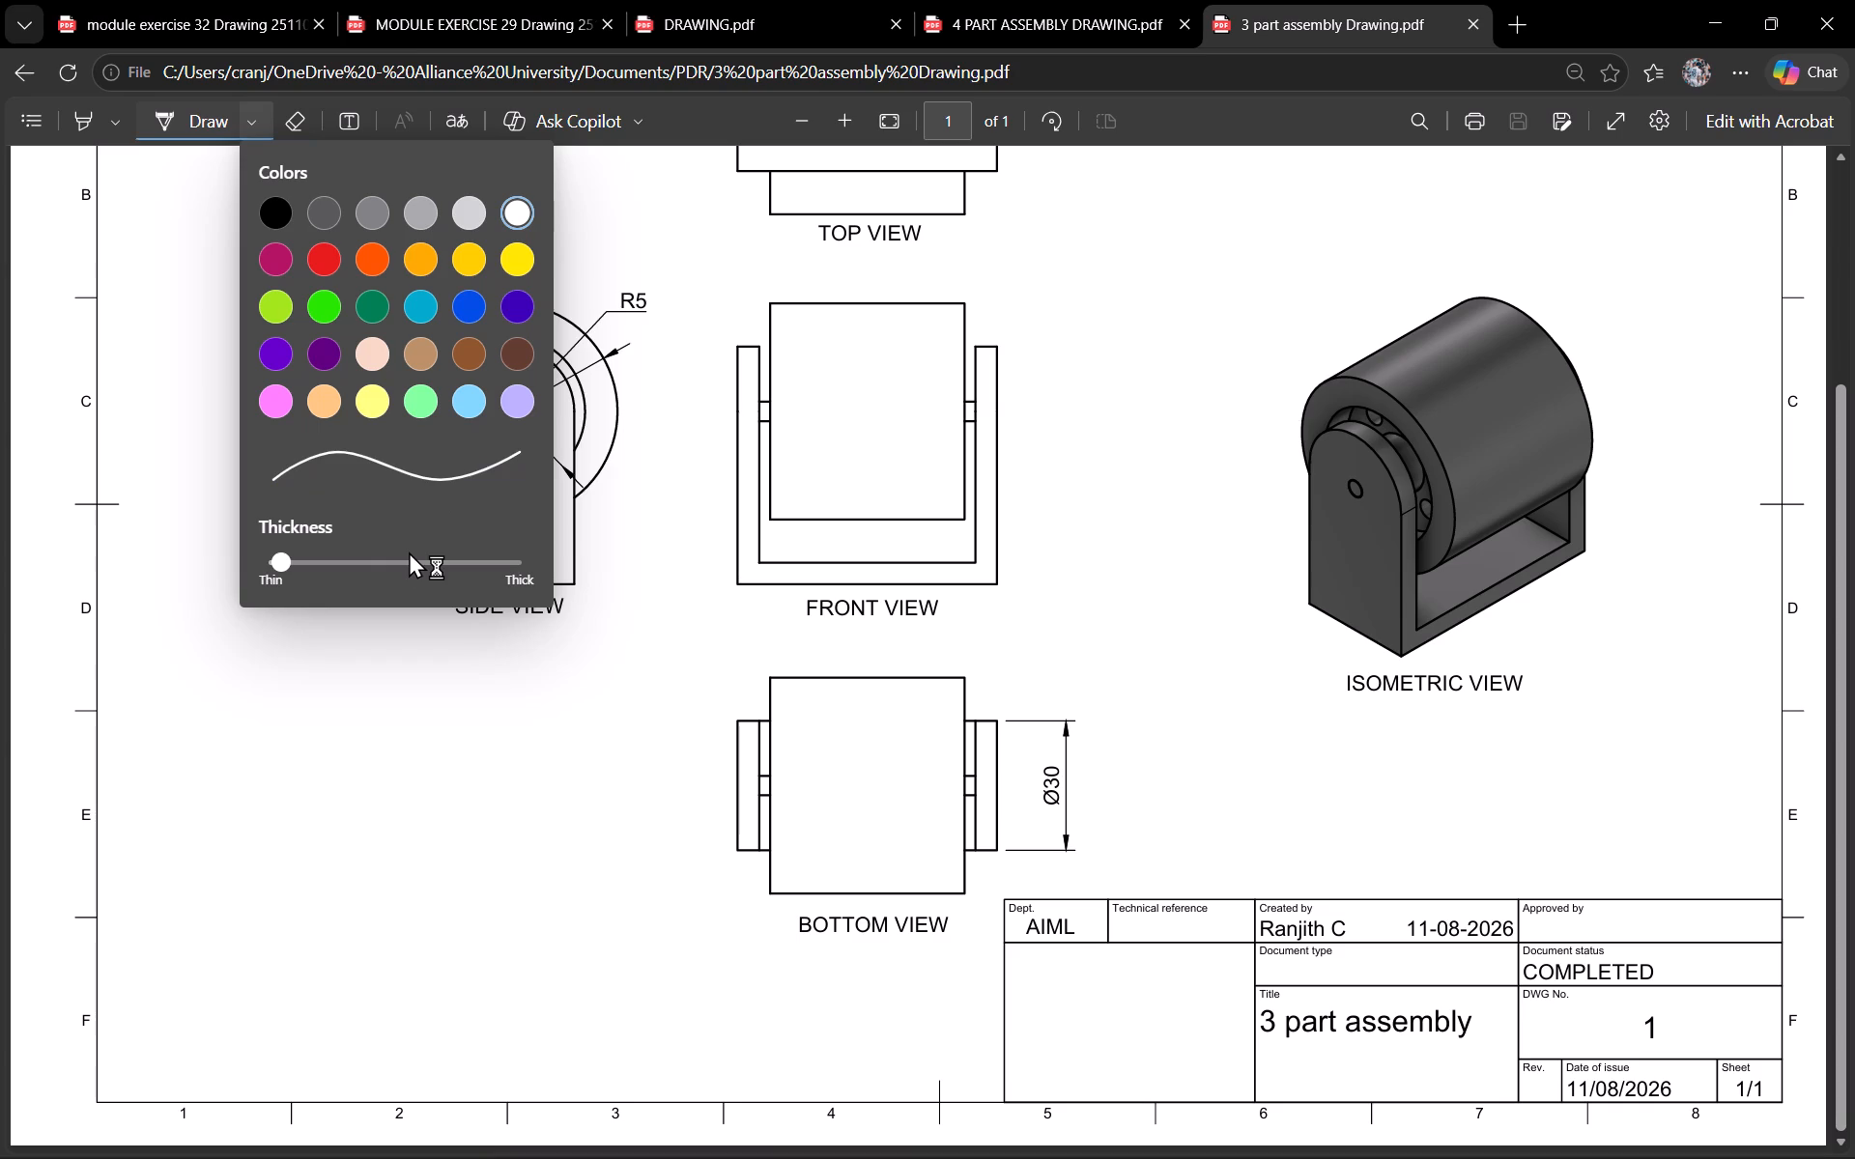
pyautogui.click(407, 553)
pyautogui.moveTo(1083, 925); pyautogui.dragTo(1044, 929)
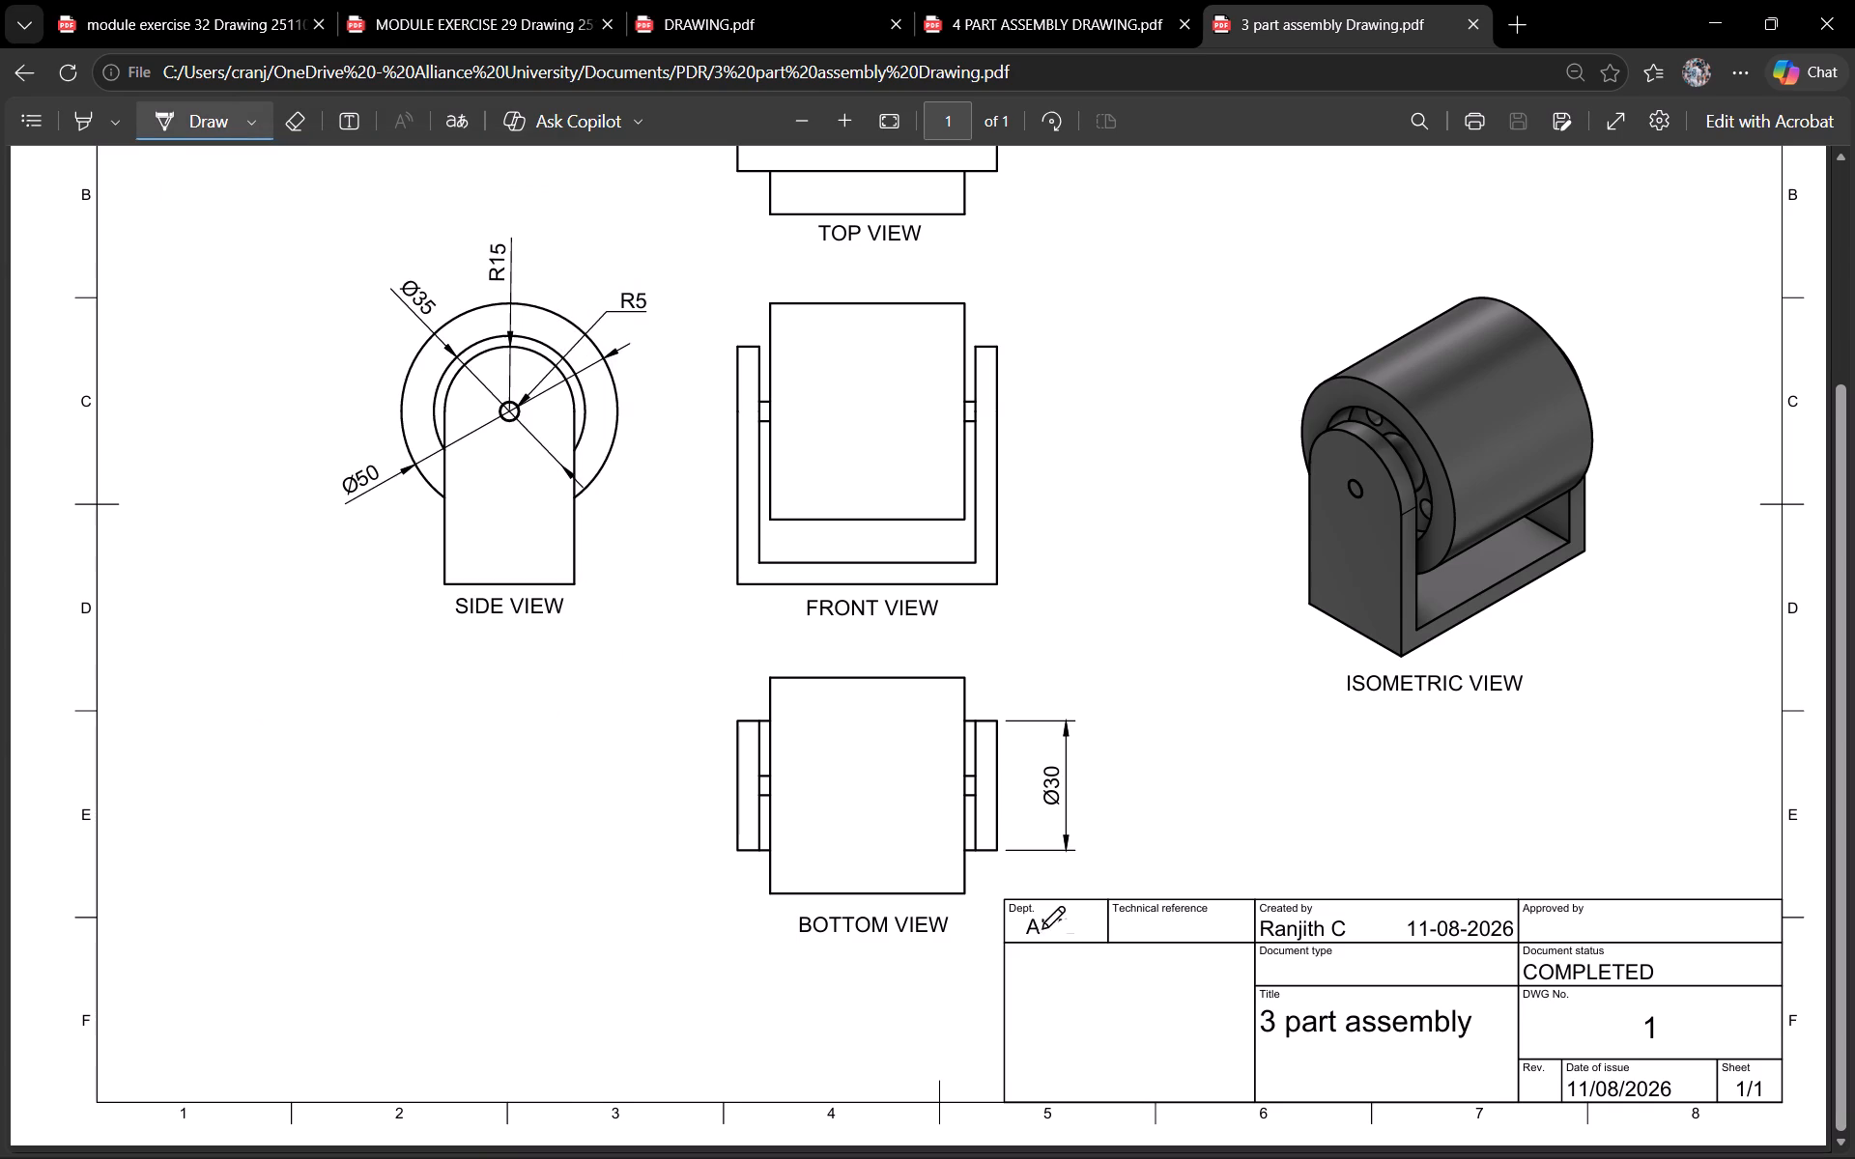
pyautogui.moveTo(1044, 929); pyautogui.dragTo(1063, 922)
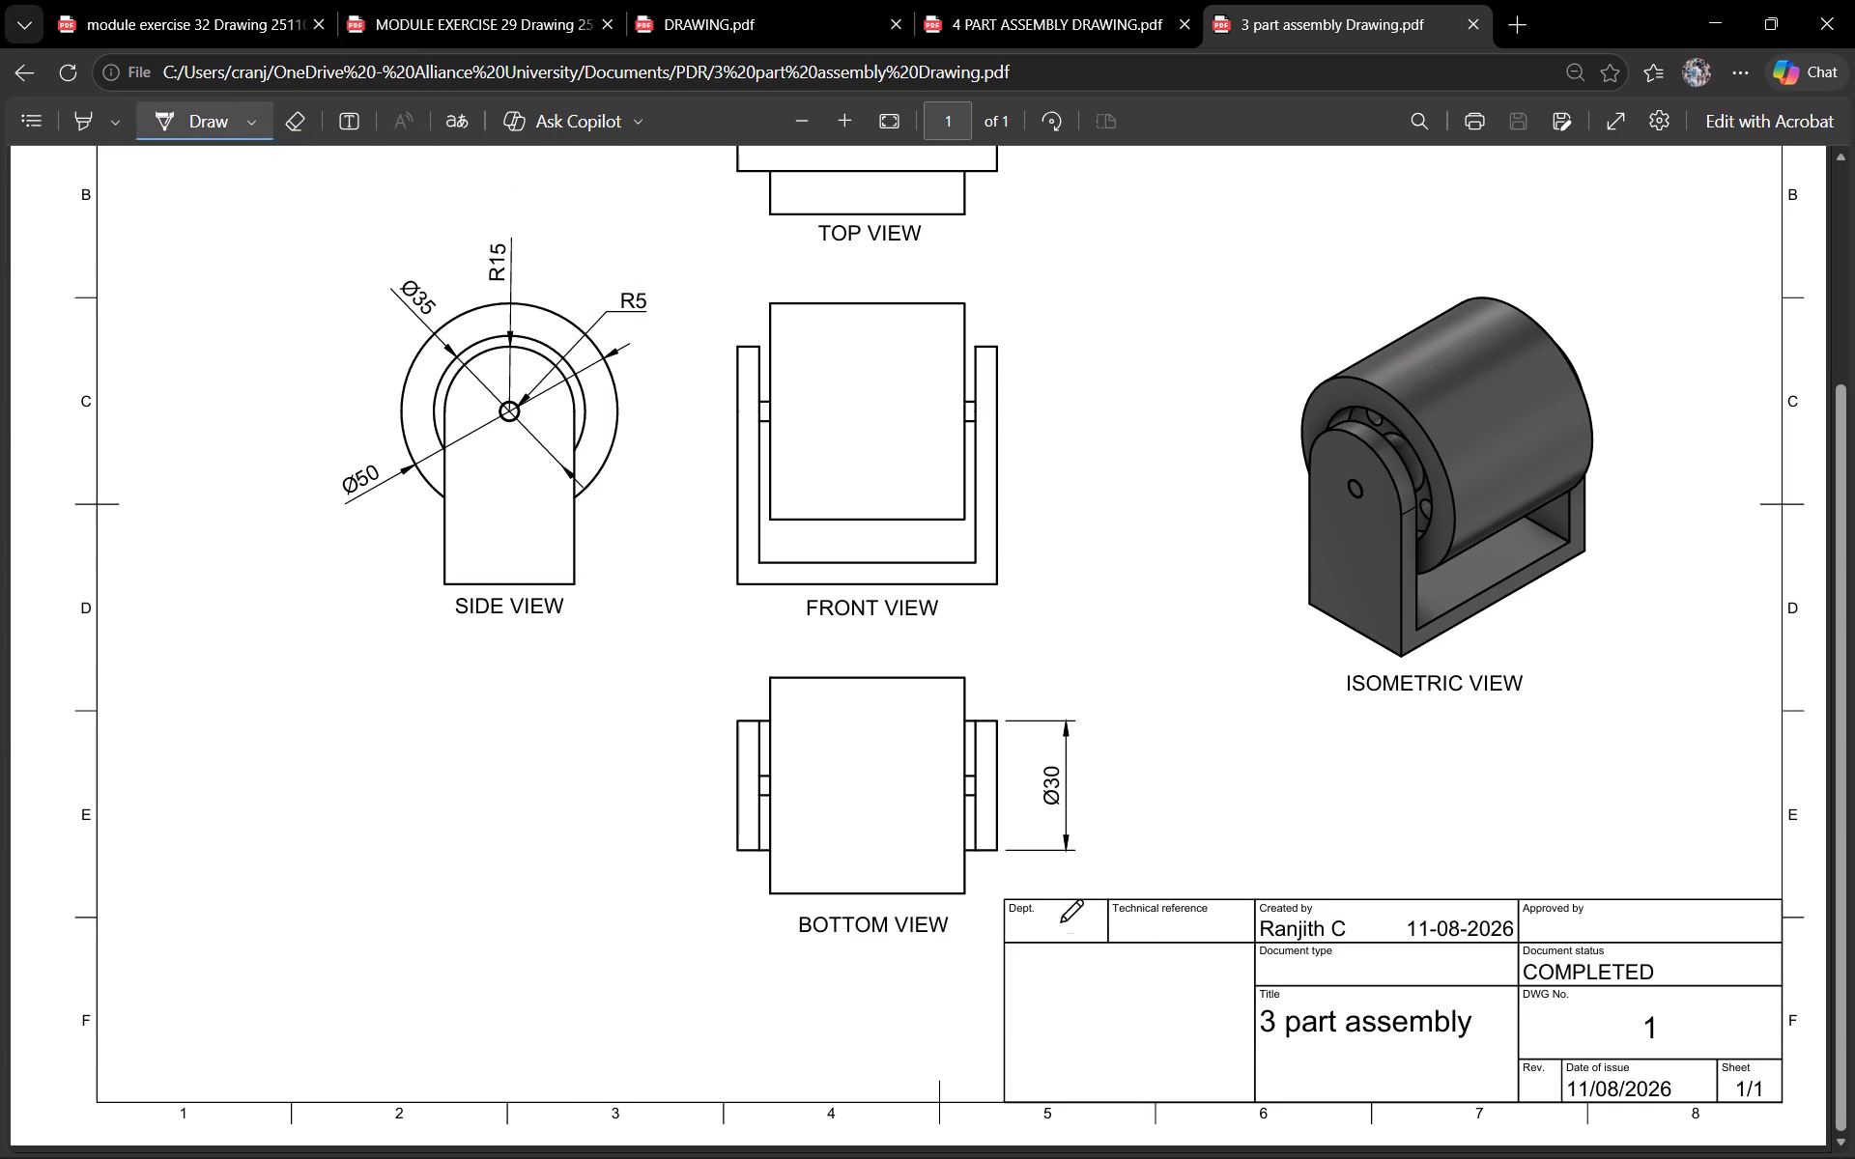
pyautogui.moveTo(1063, 922); pyautogui.dragTo(1066, 920)
pyautogui.click(1063, 923)
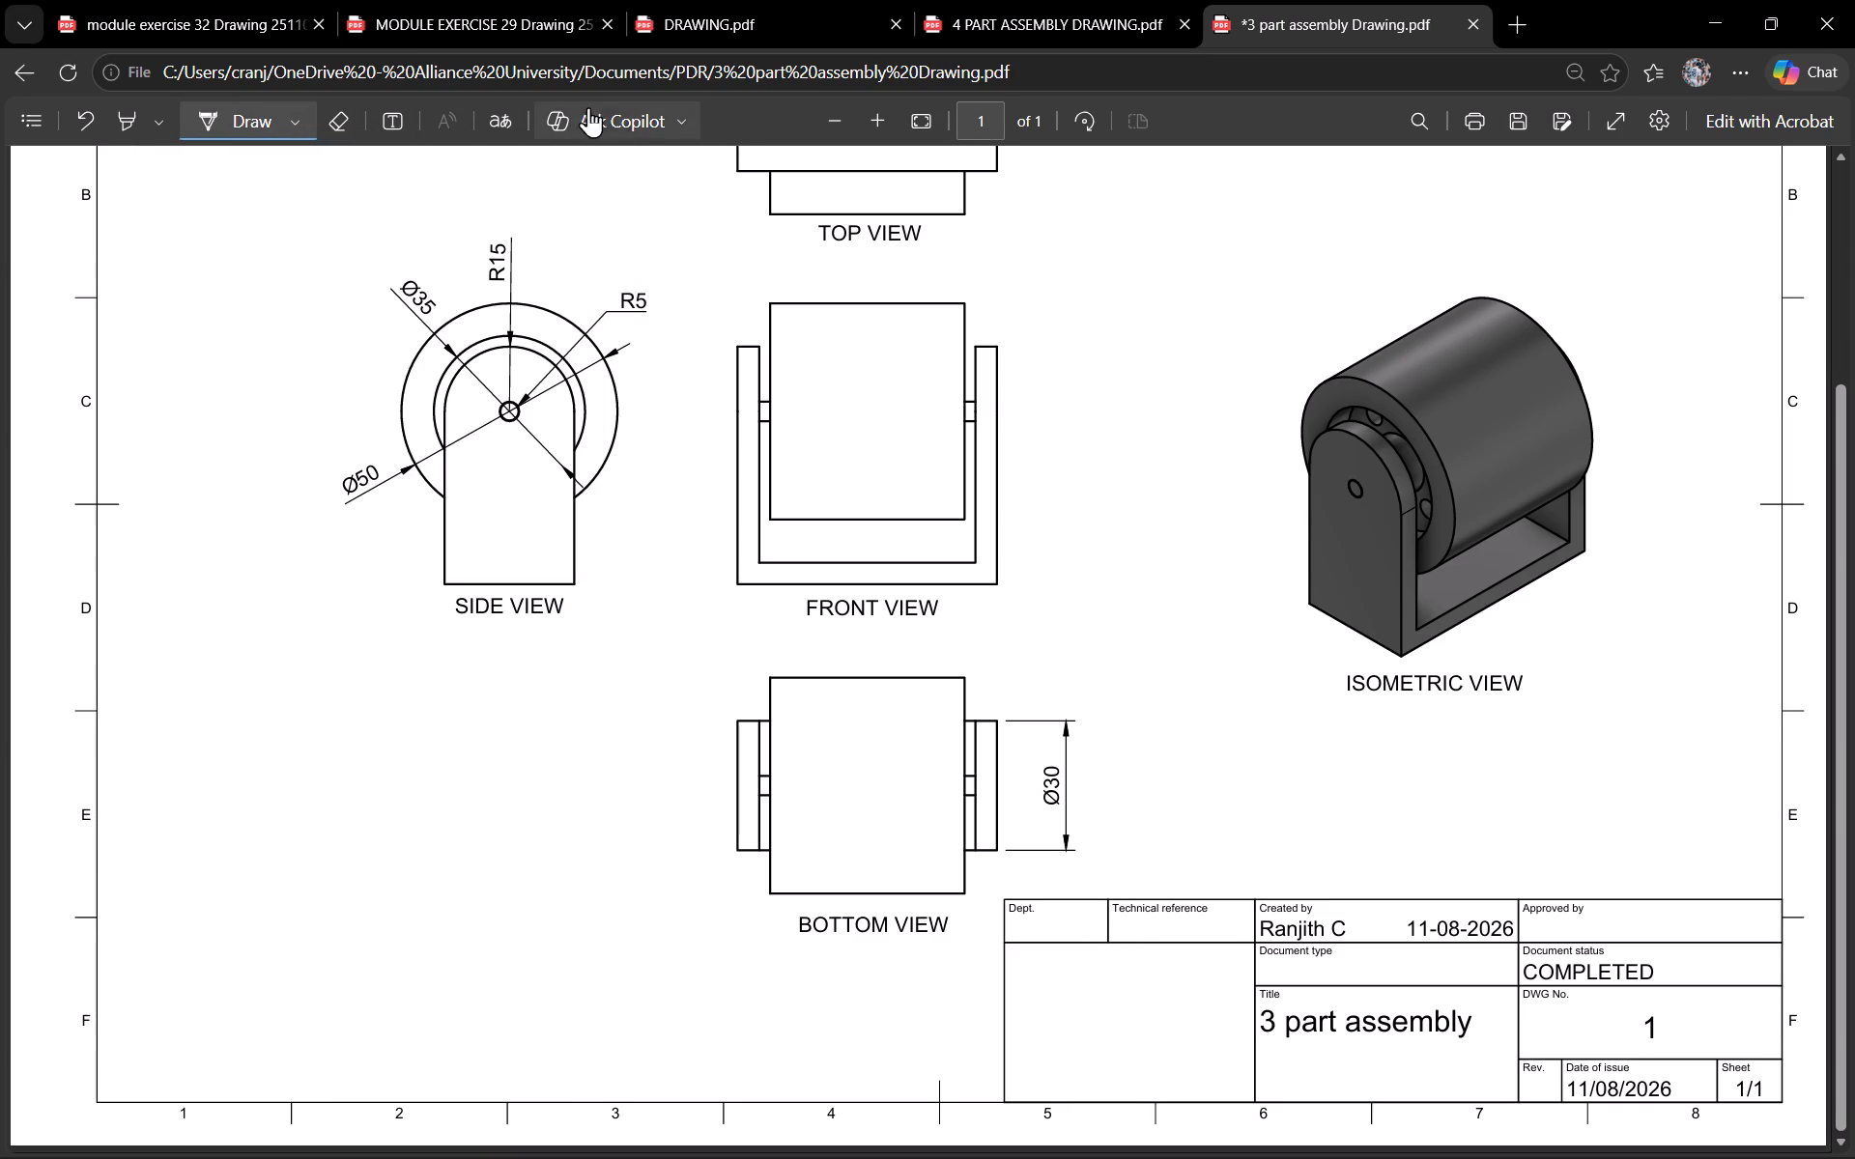
# Add the text AIML-A in the Dept. cell of the 3 part assembly drawing's title block.
pyautogui.click(394, 119)
pyautogui.click(1029, 928)
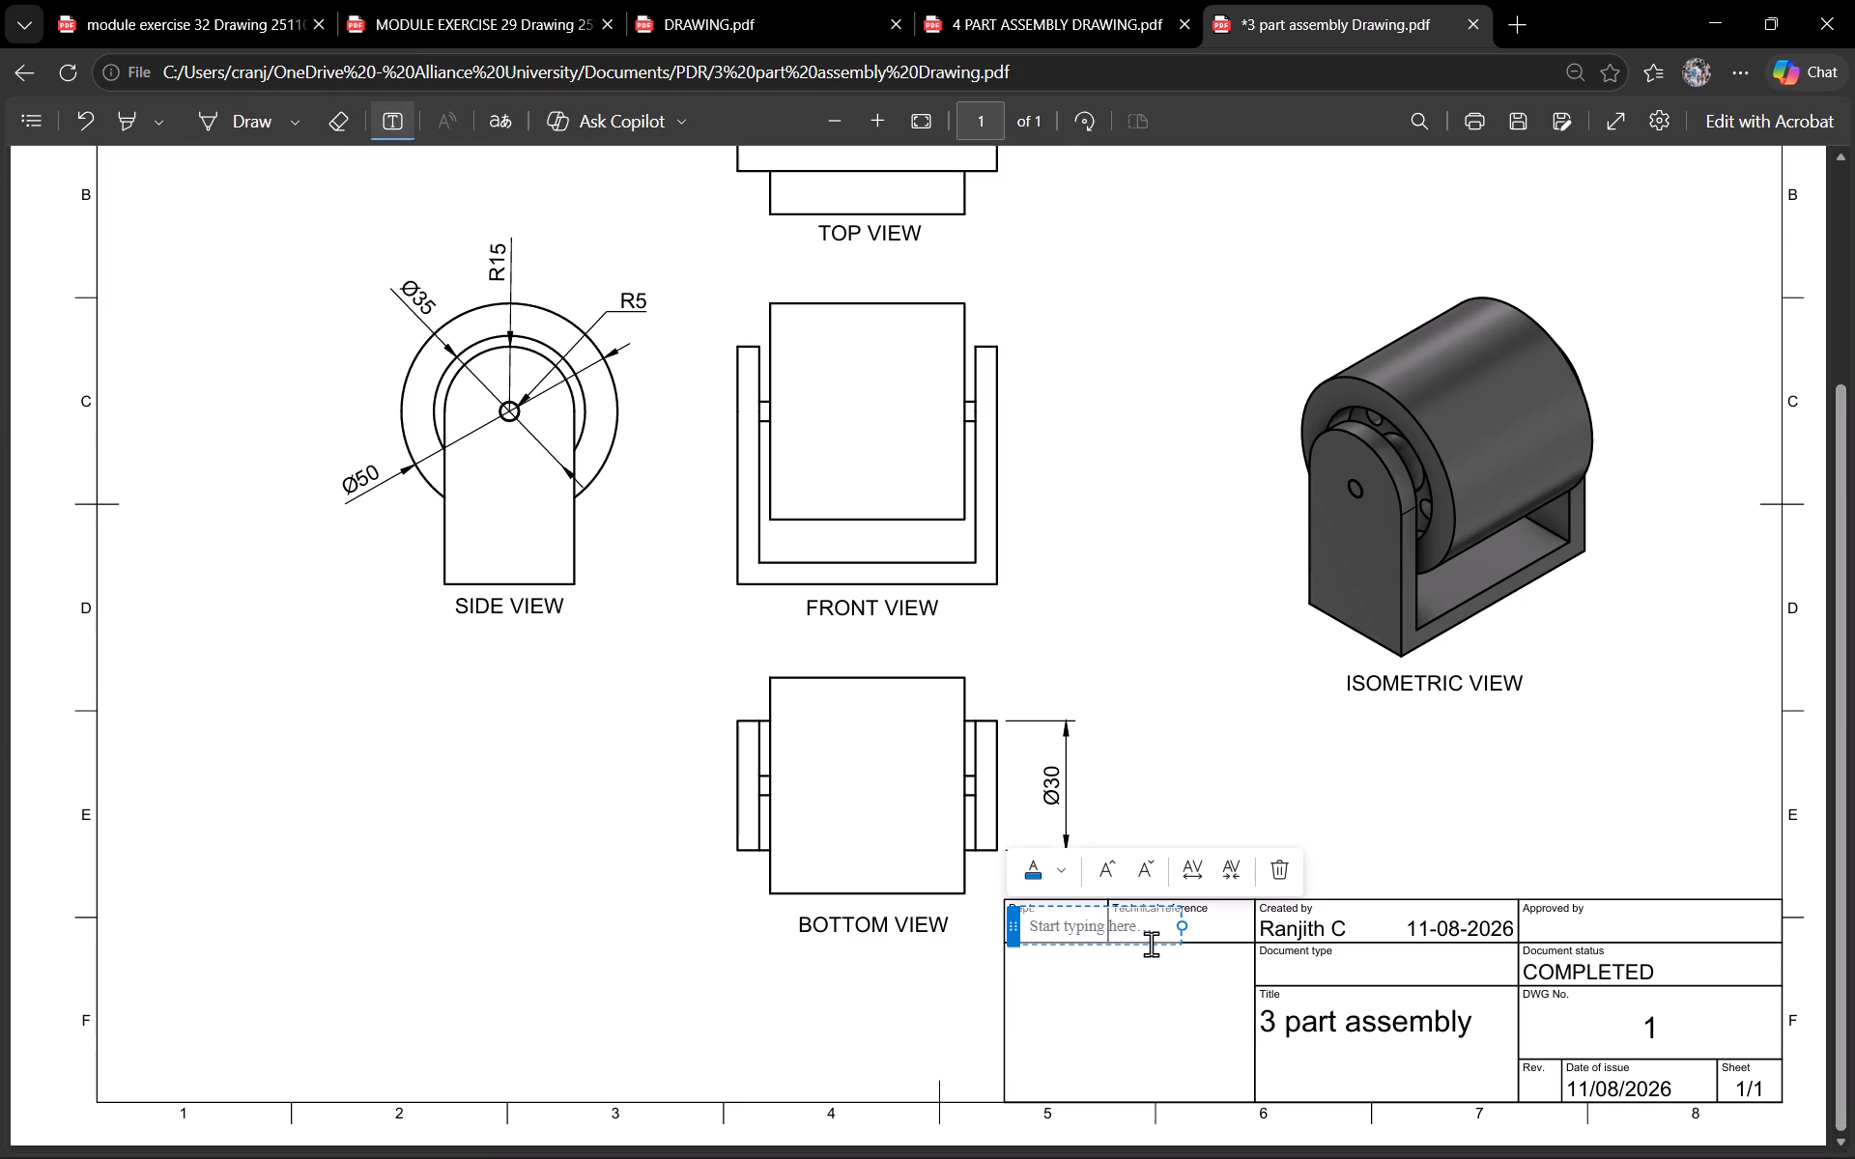
pyautogui.write('AIML')
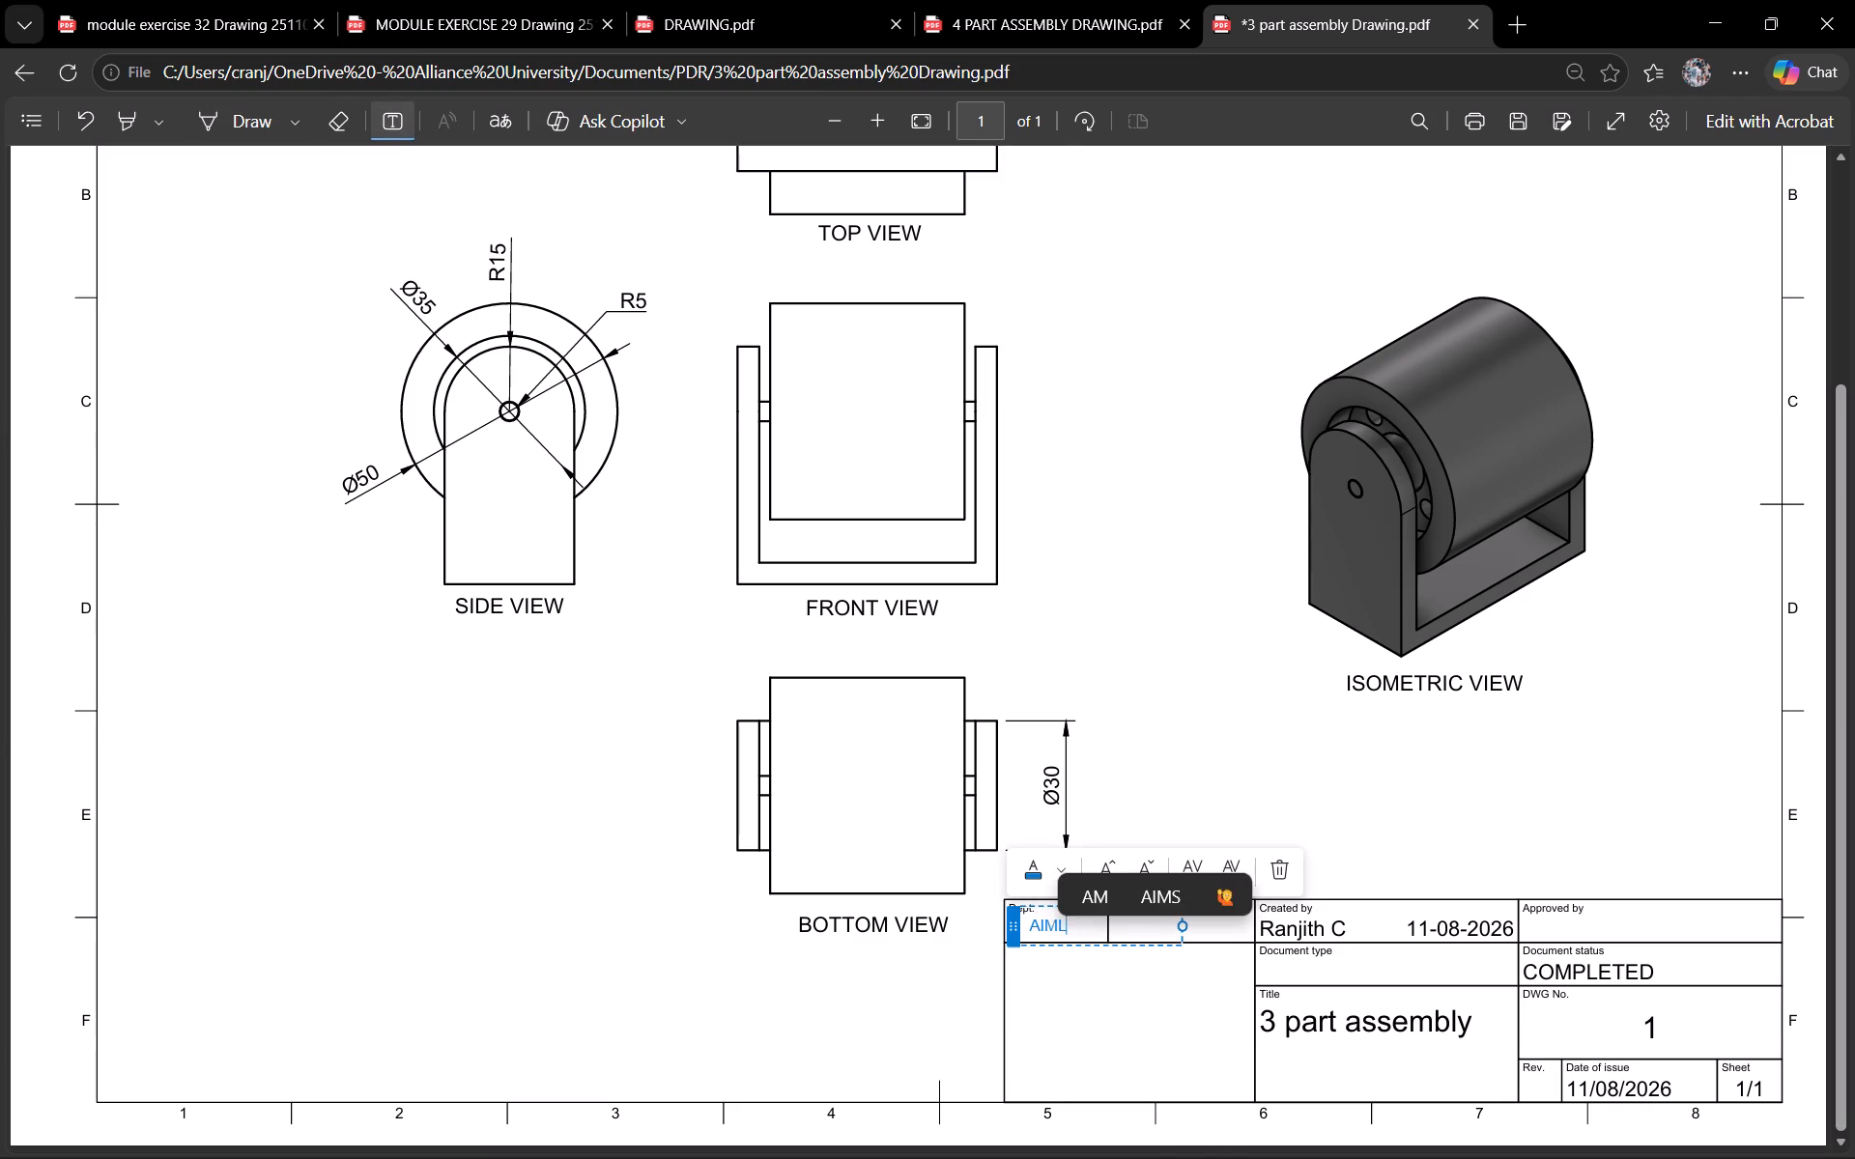
pyautogui.press('space')
pyautogui.press('BackSpace')
pyautogui.press('-')
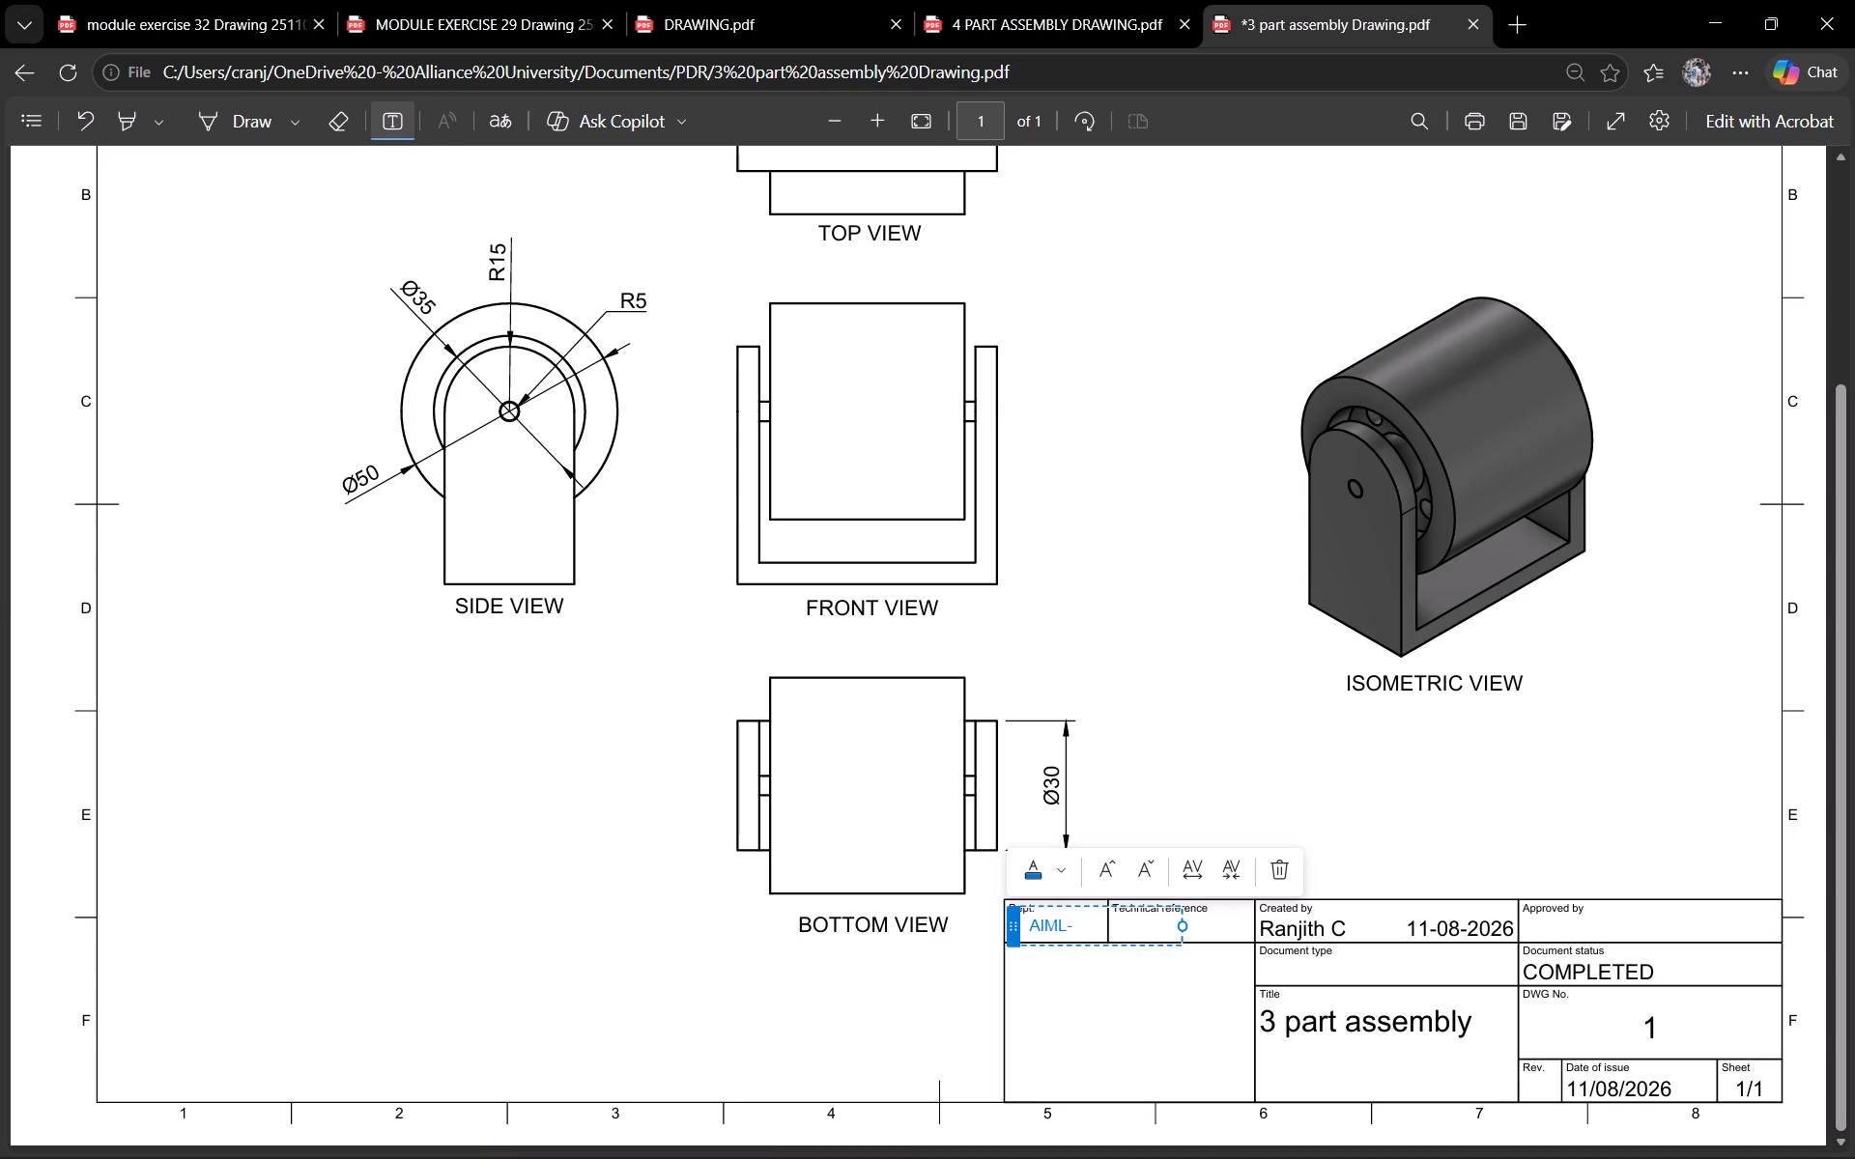
pyautogui.press('a')
# Make the AIML-A text black and one size larger, and shift it slightly upward within the Dept. cell.
pyautogui.click(1062, 858)
pyautogui.click(1048, 810)
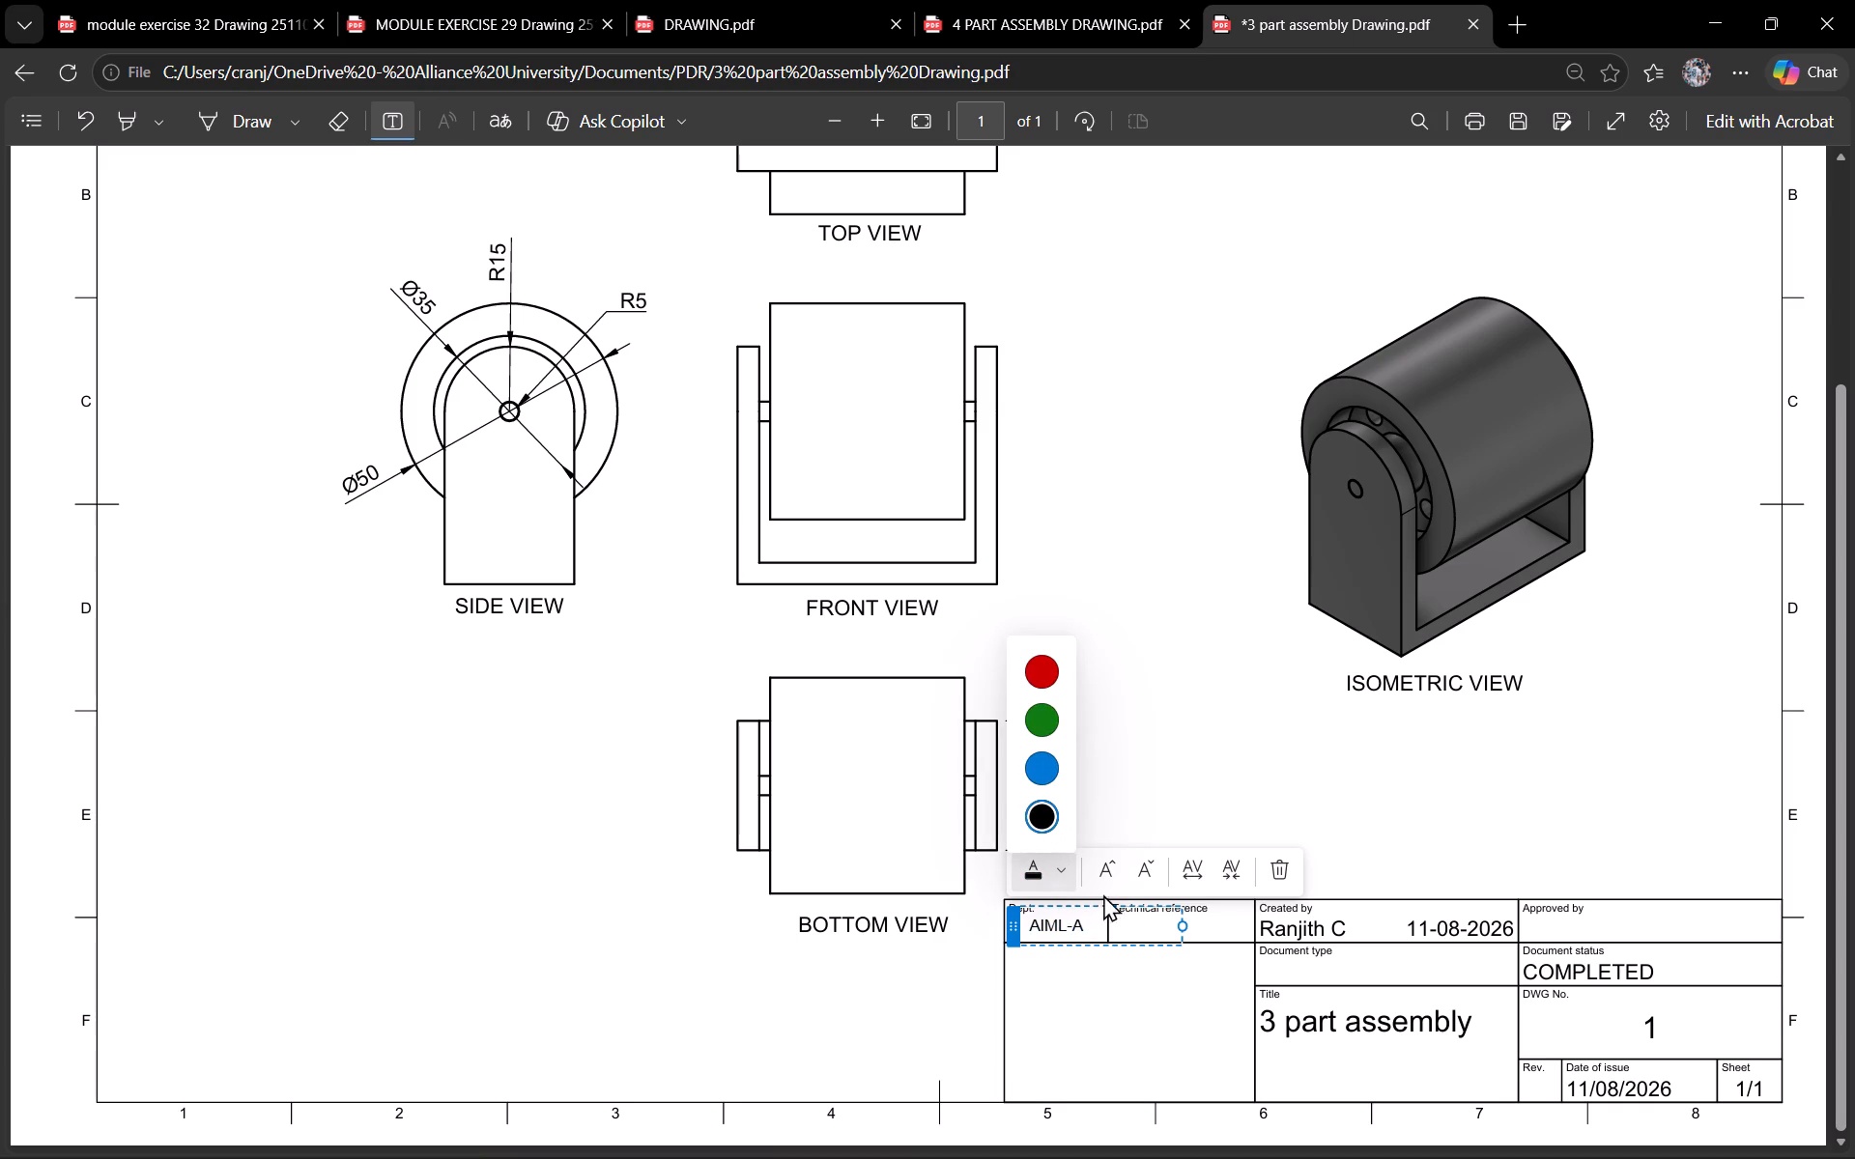
pyautogui.click(1105, 875)
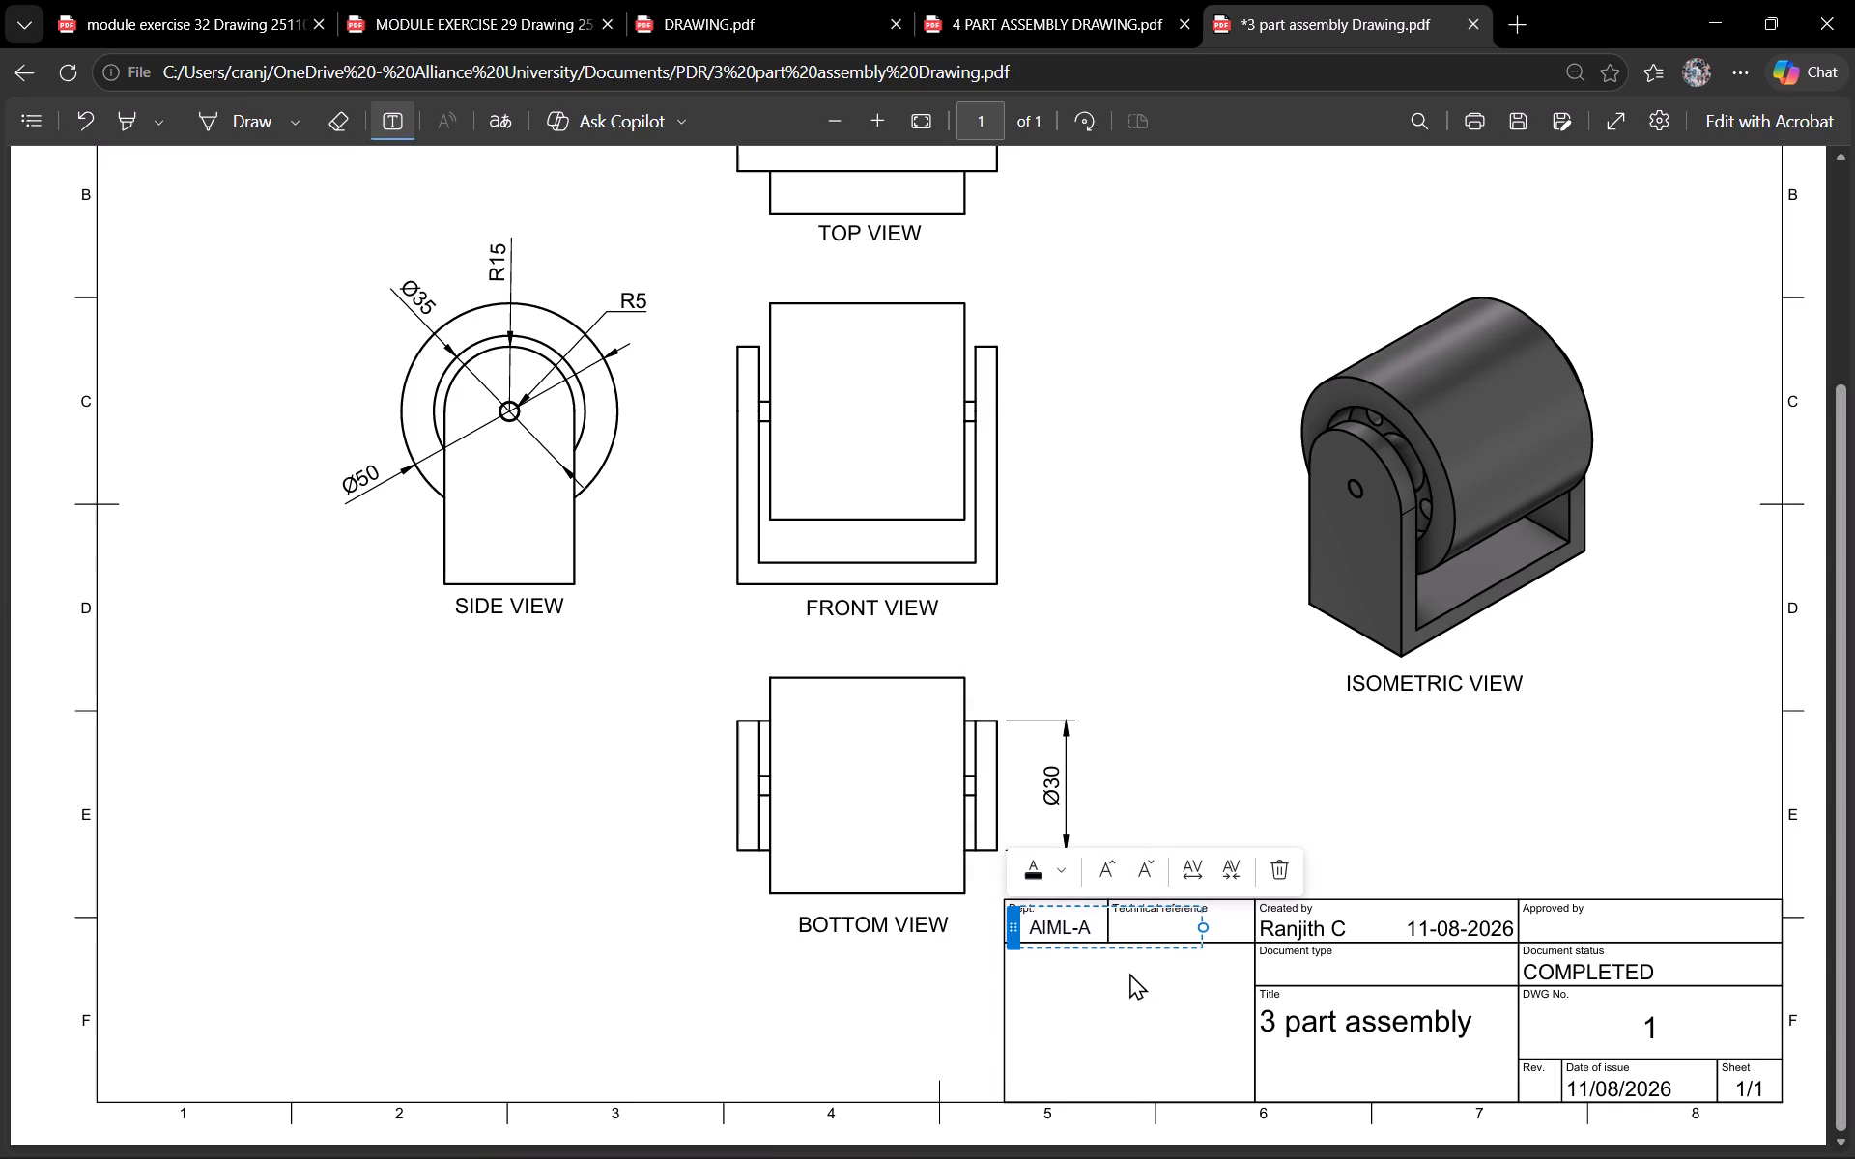
pyautogui.click(1129, 973)
pyautogui.click(1081, 935)
pyautogui.click(1013, 930)
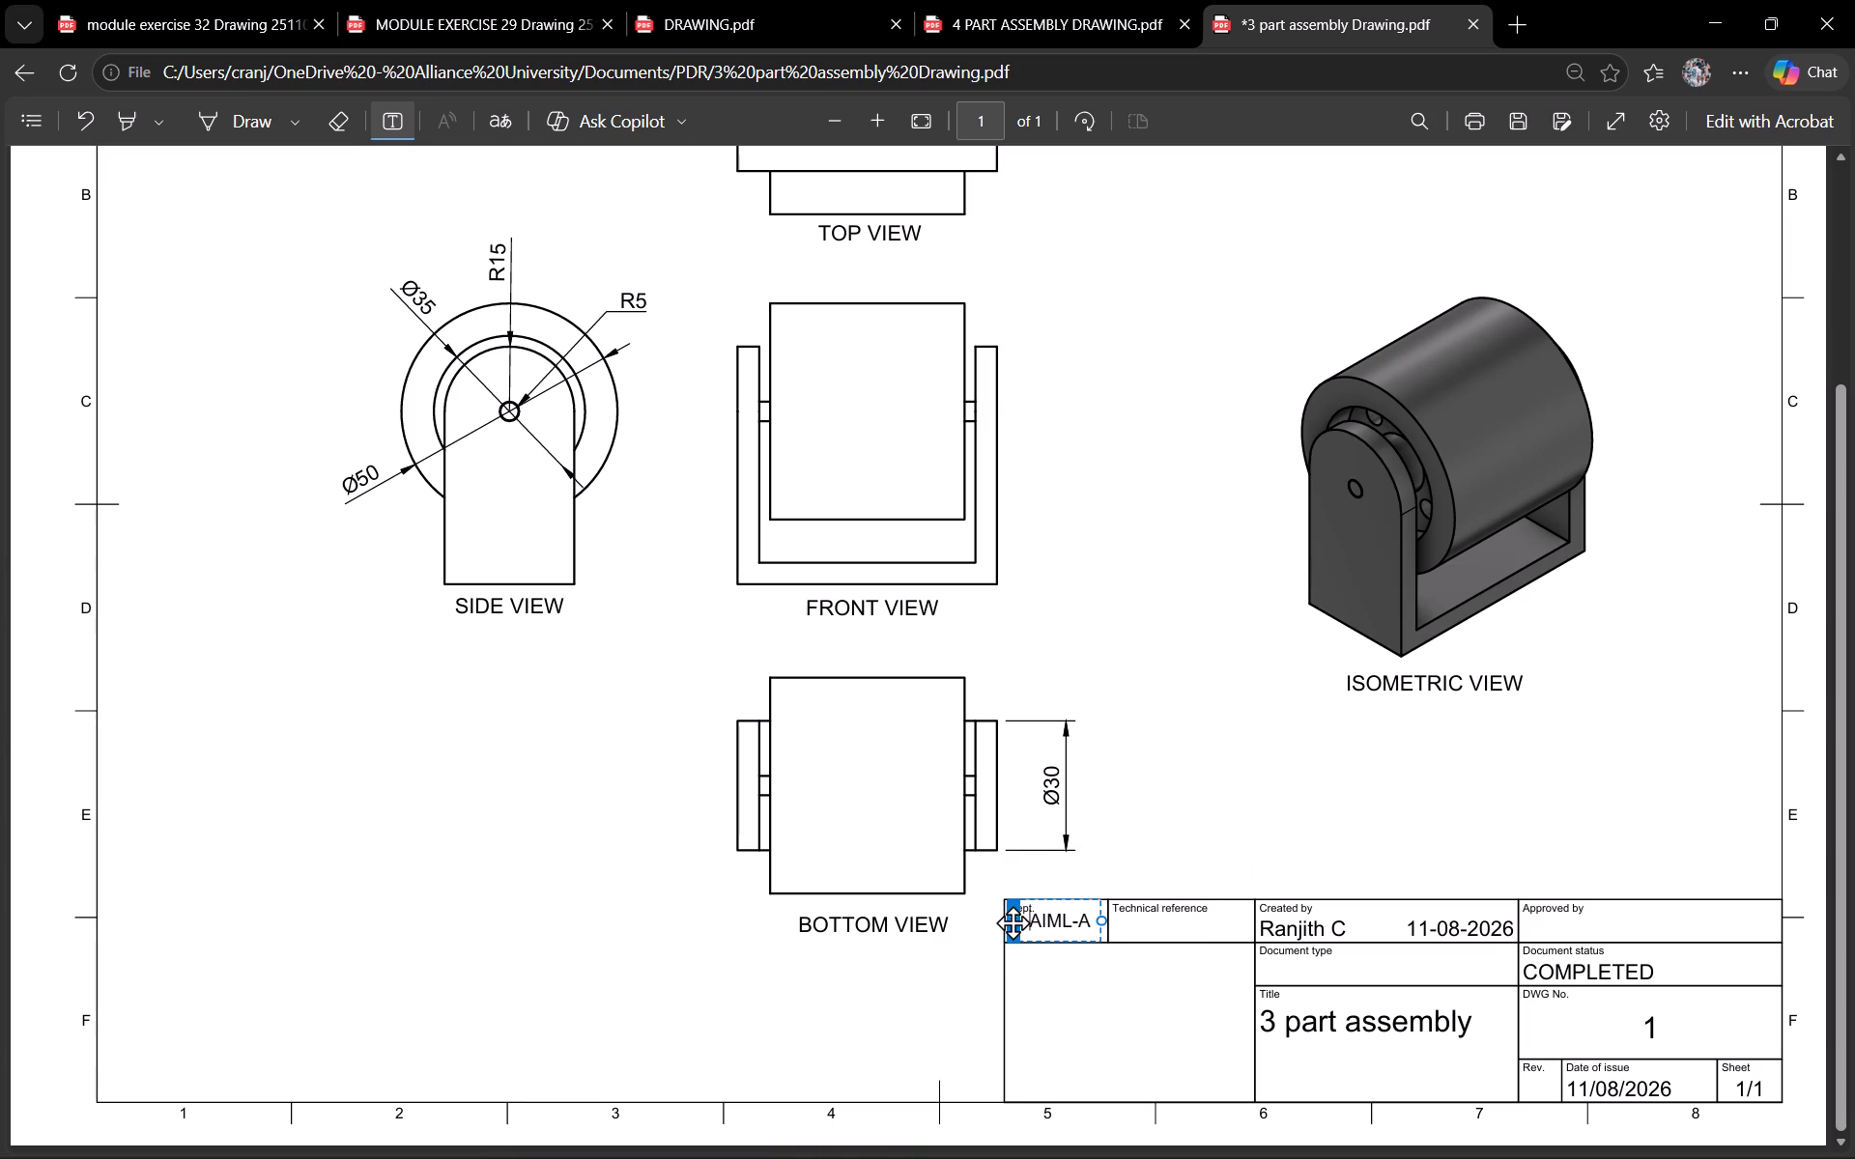
pyautogui.click(1270, 774)
# Save the edited 3 part assembly drawing PDF.
pyautogui.hotkey('ctrl', 's')
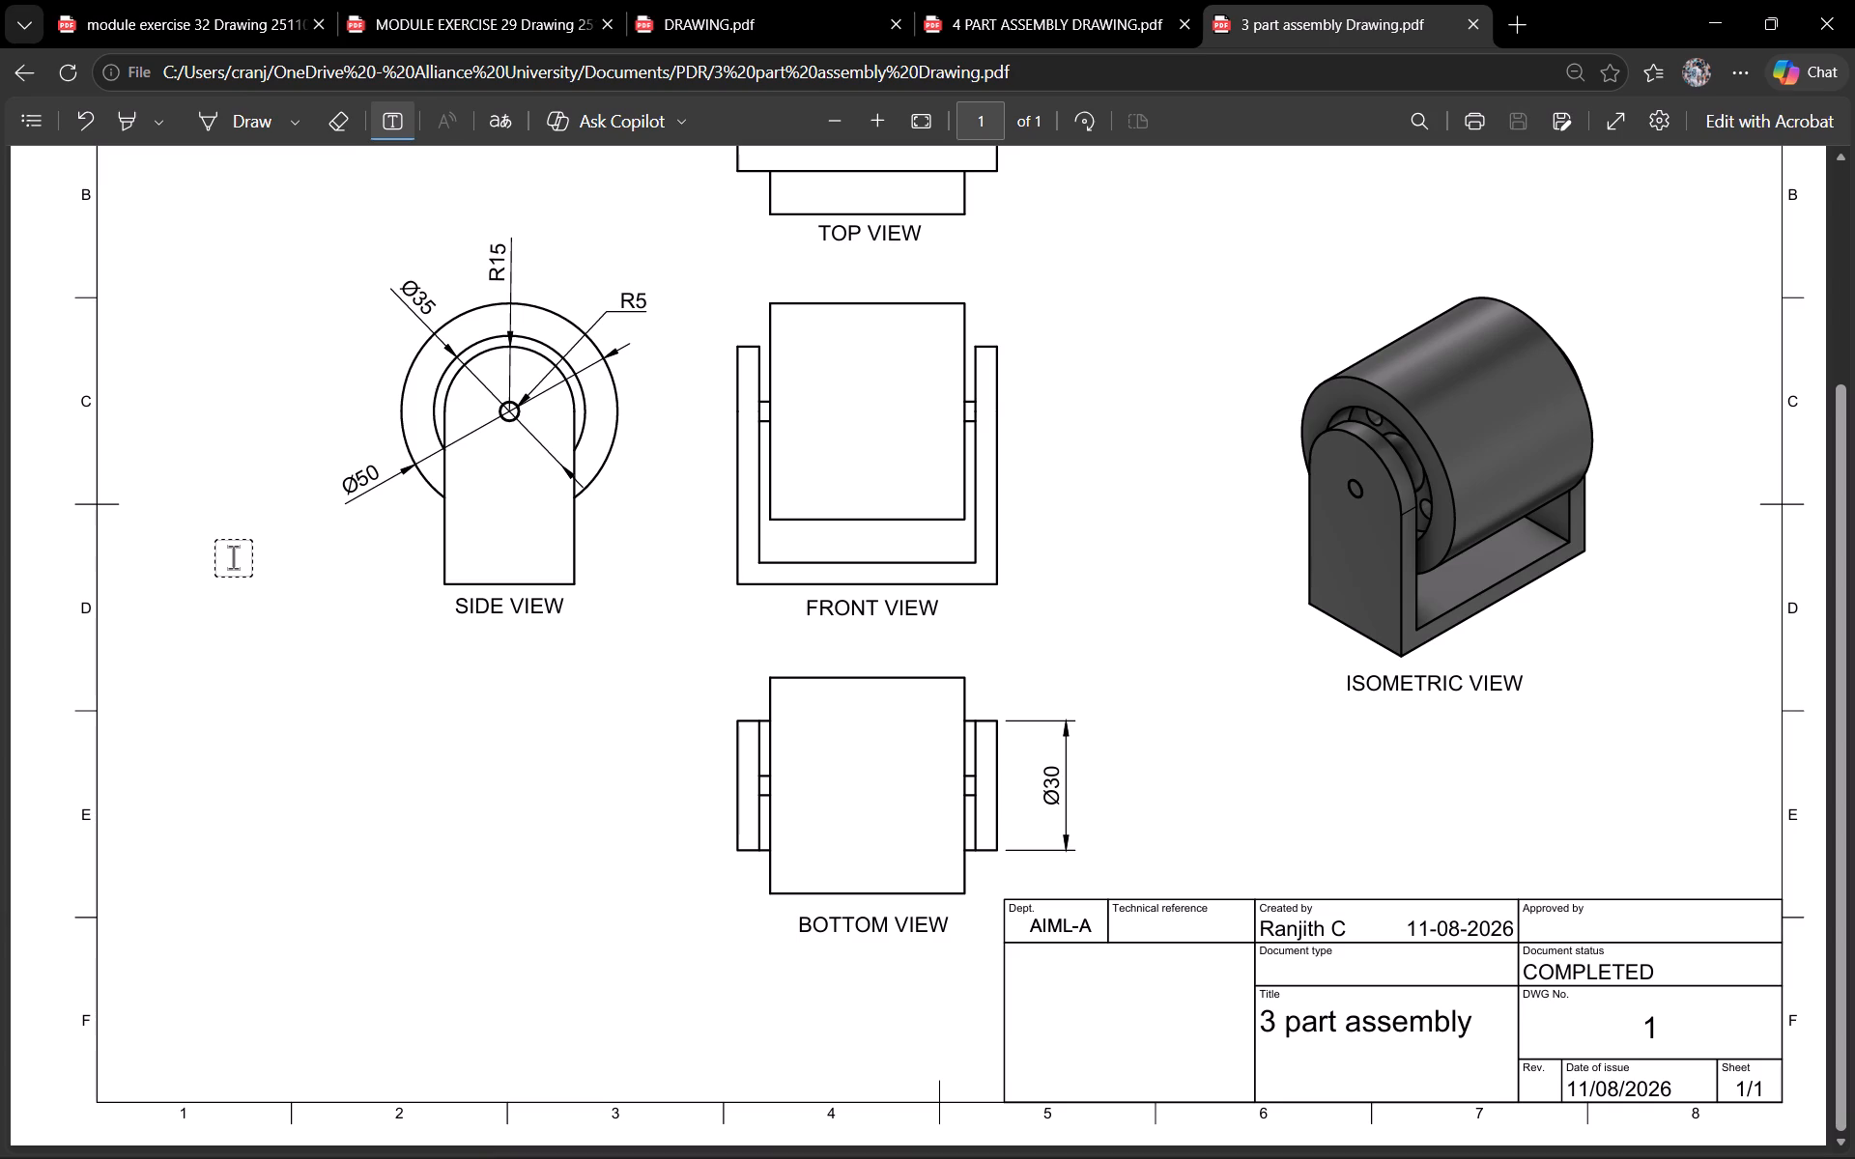
# Examine the title blocks of the 4 part assembly and module exercise 29 PDFs, fitting the module exercise 29 page to width.
pyautogui.click(1114, 1)
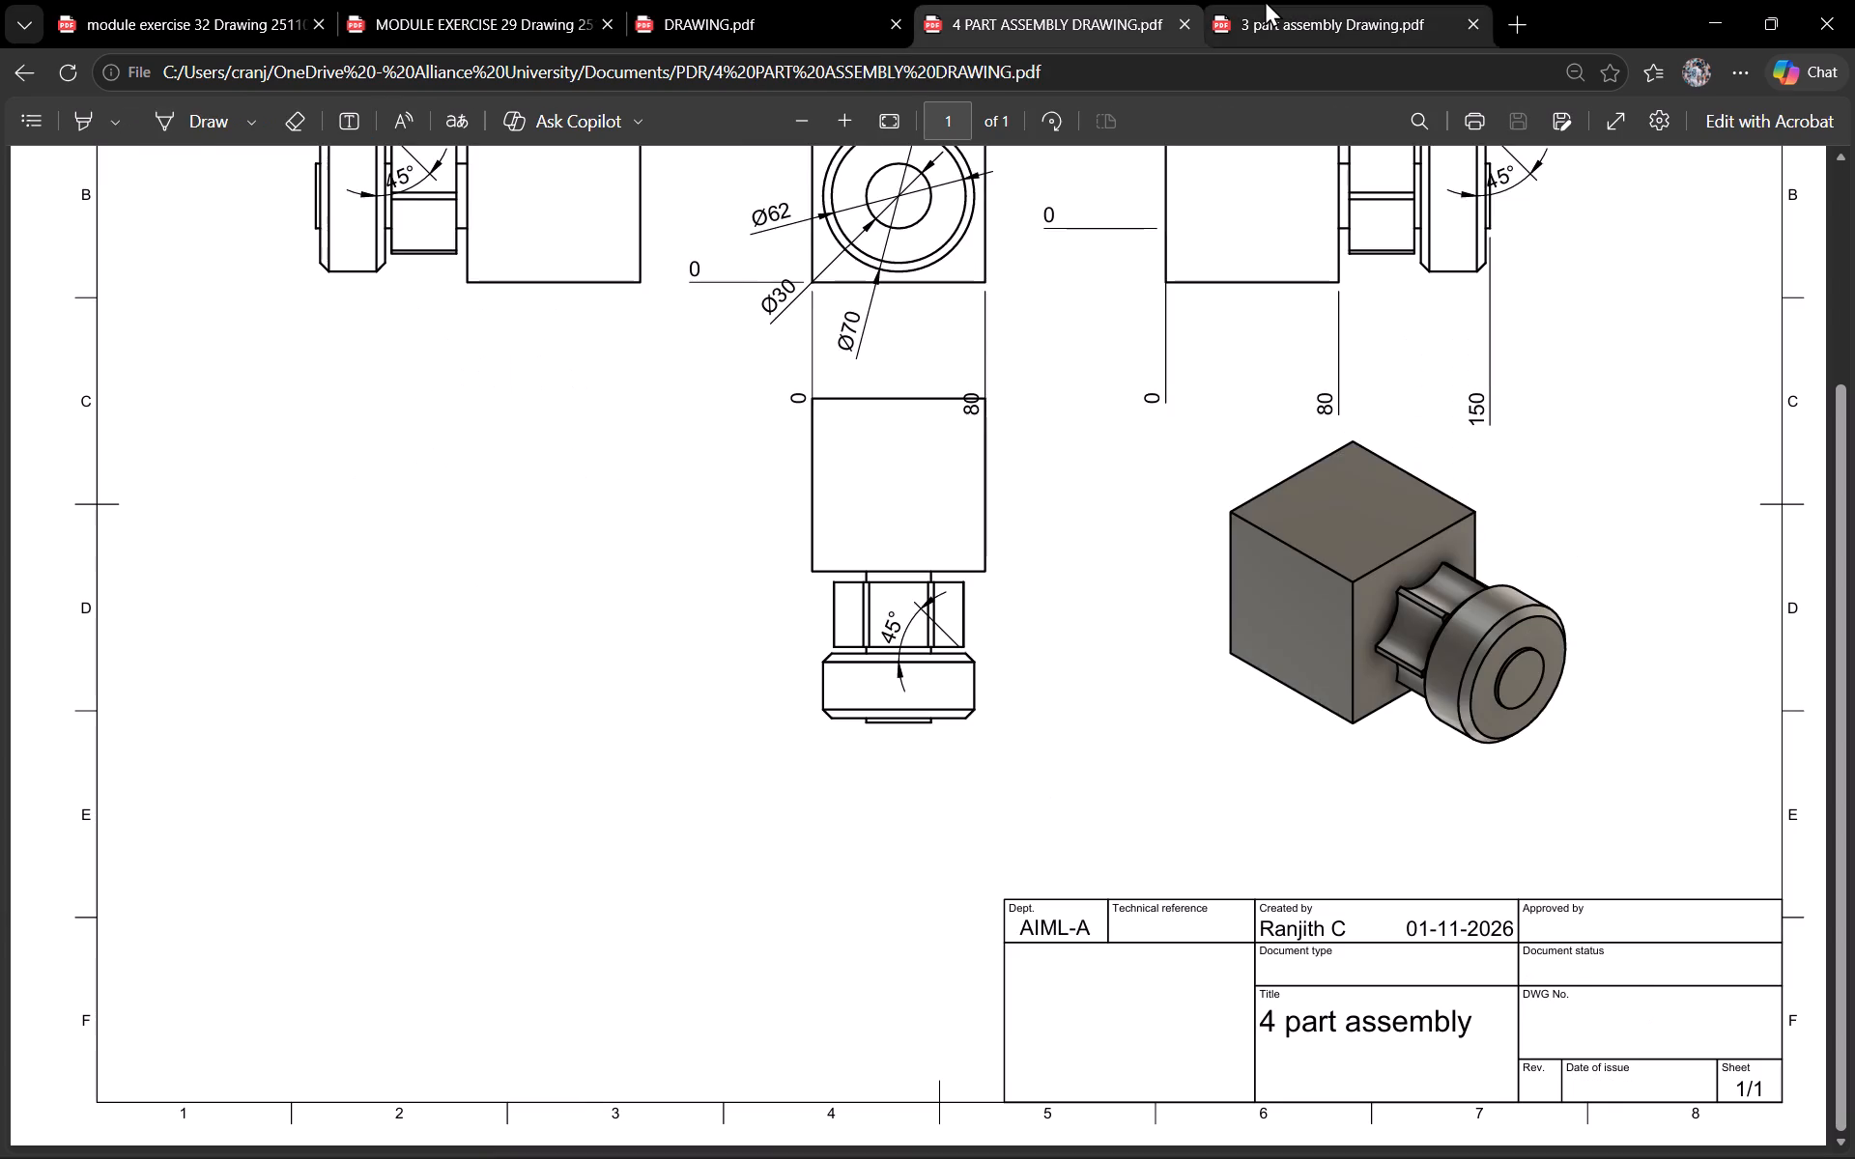
pyautogui.click(1265, 0)
pyautogui.click(1105, 0)
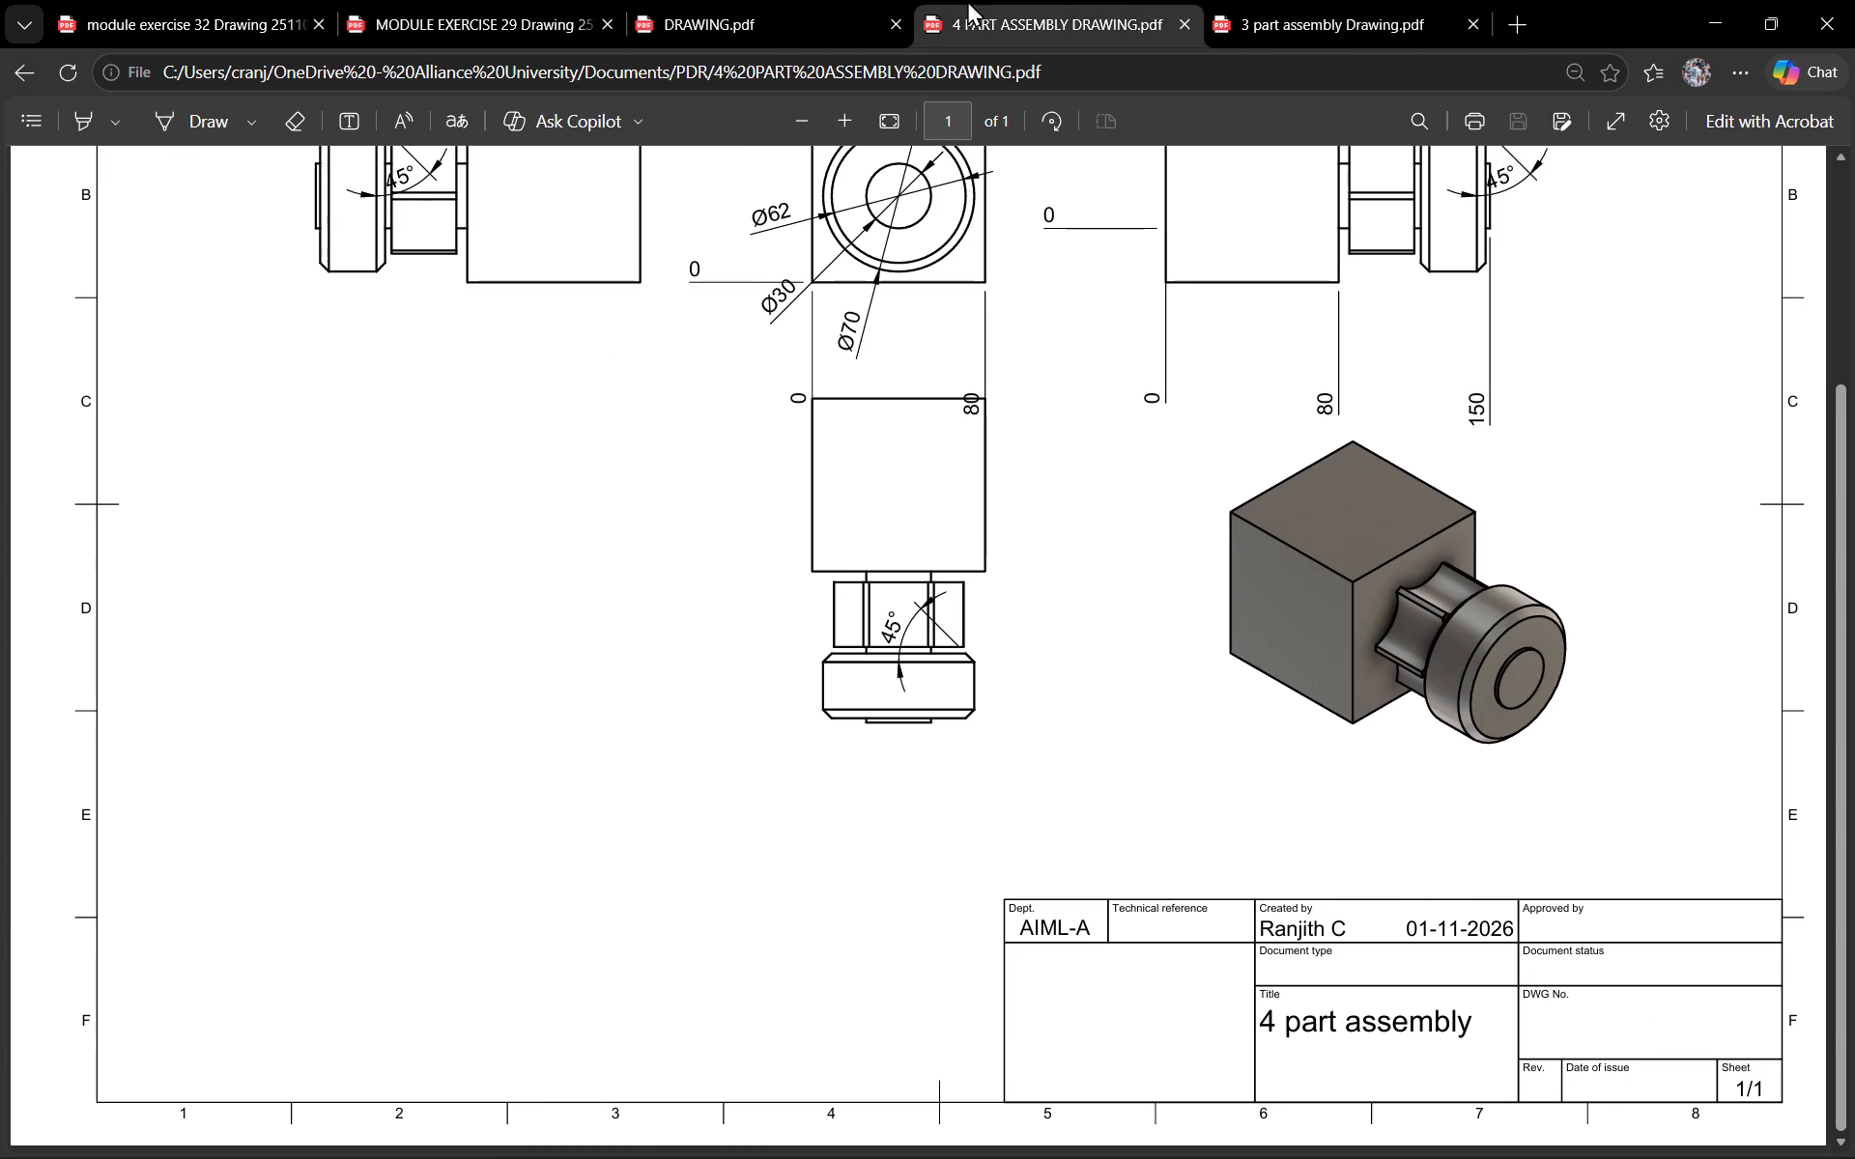
pyautogui.click(773, 0)
pyautogui.click(512, 16)
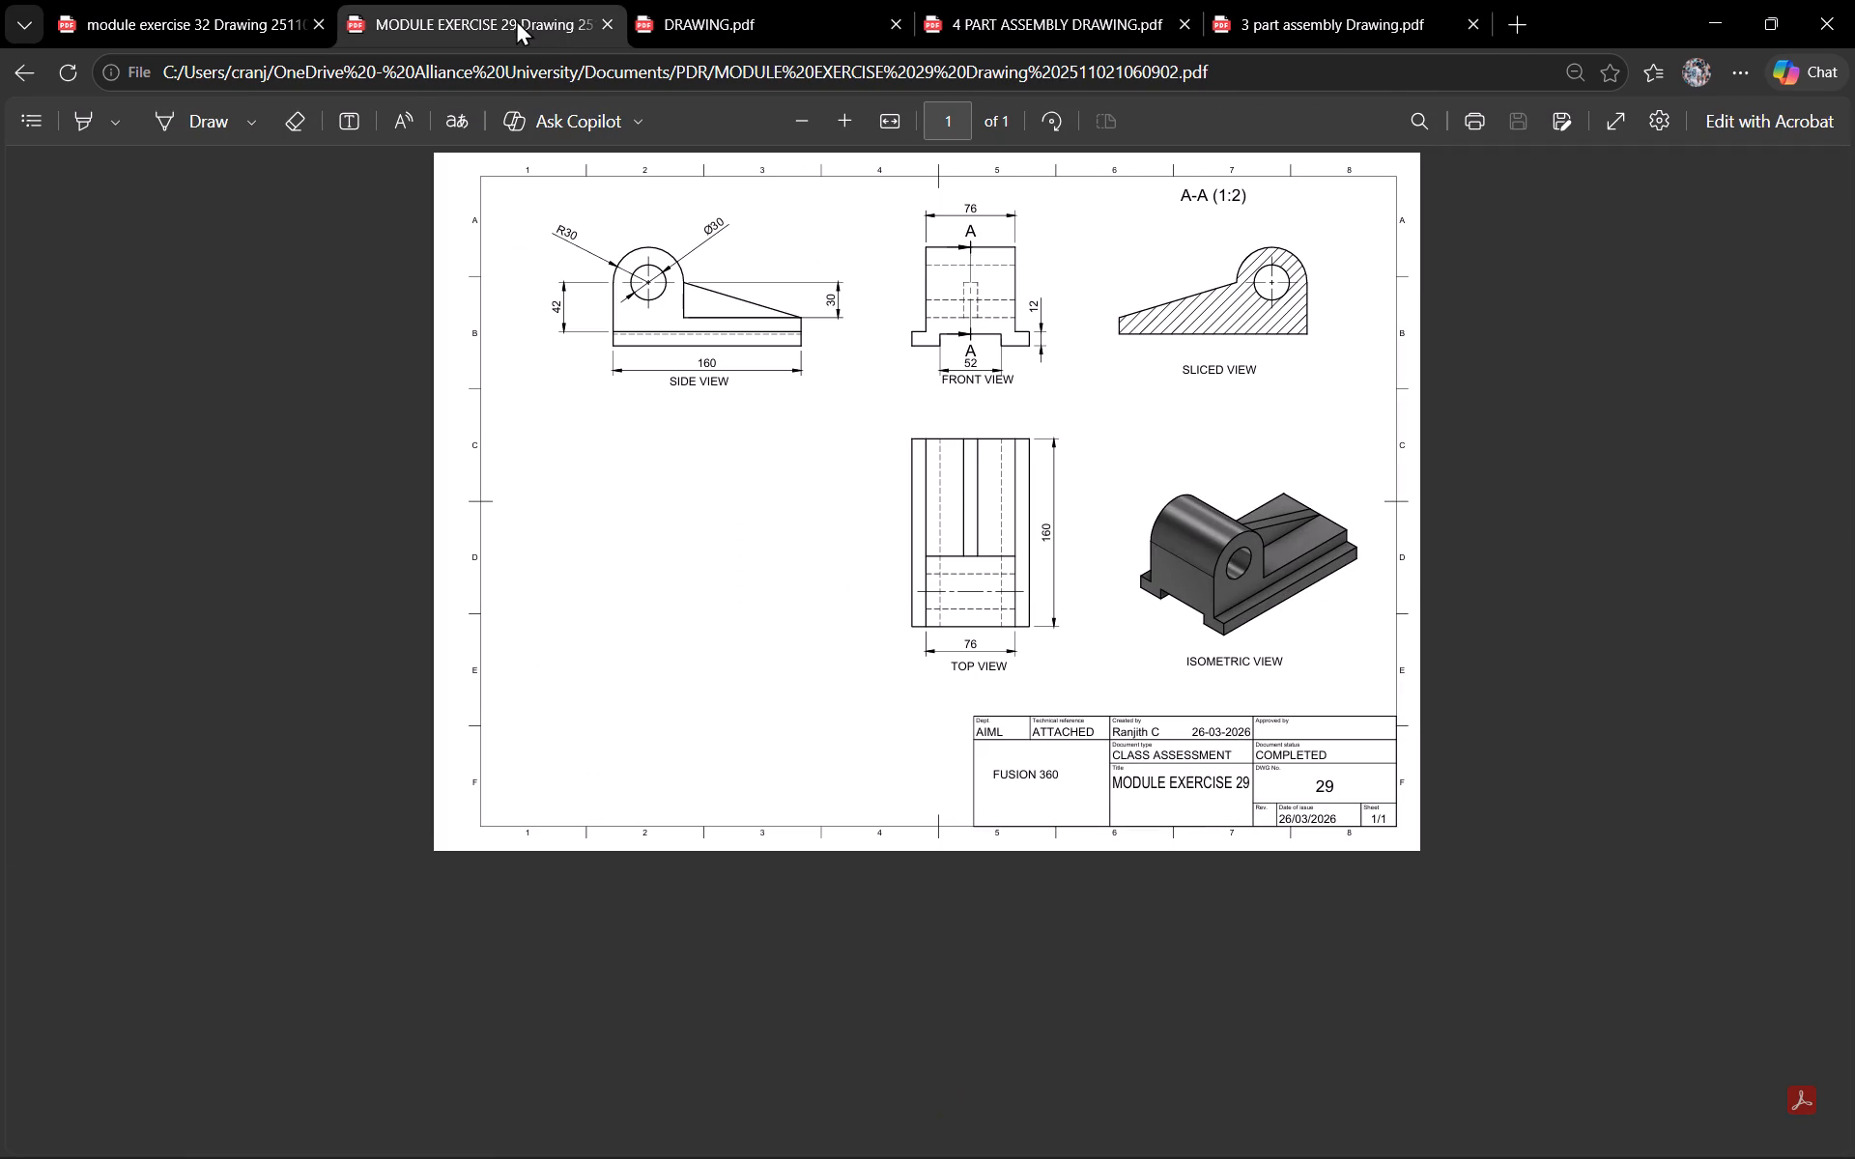
pyautogui.scroll(3, 1088, 809)
pyautogui.click(891, 123)
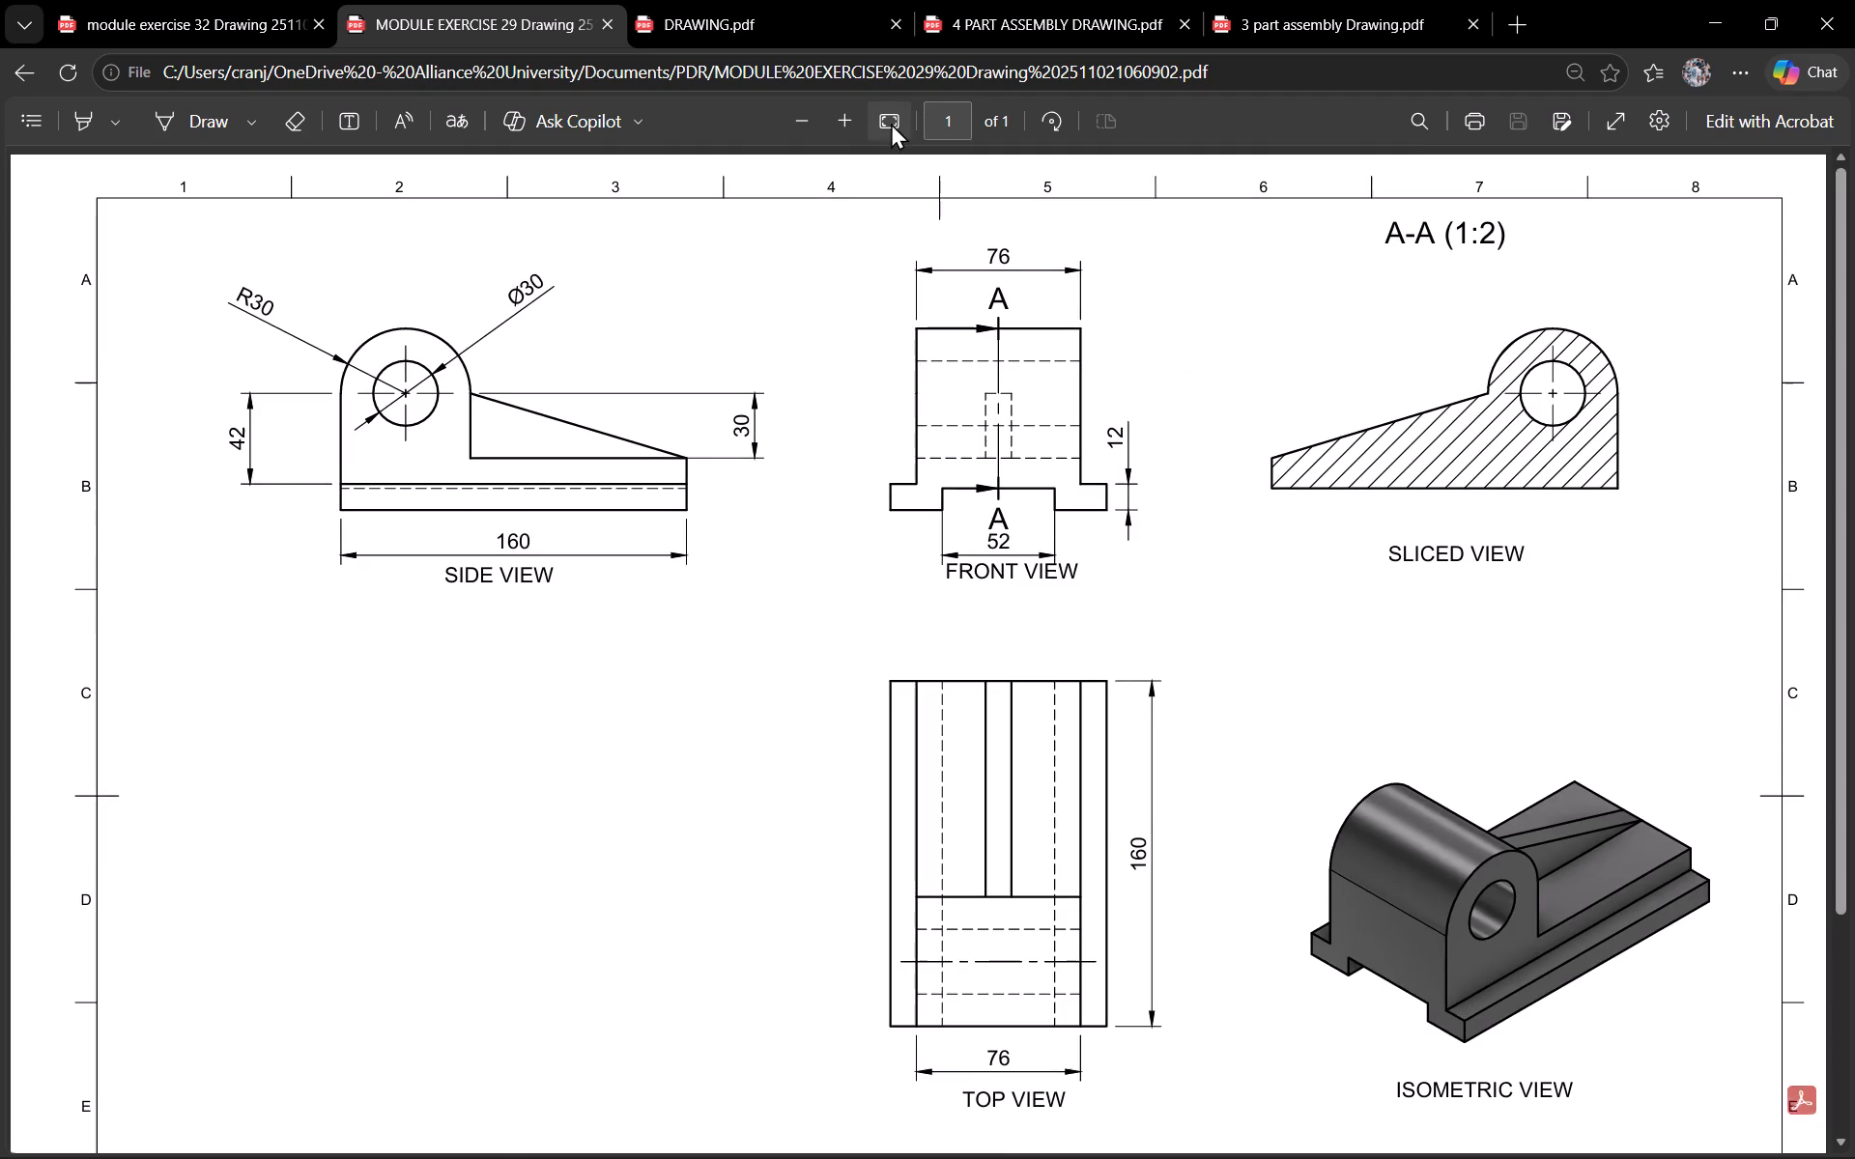
pyautogui.scroll(-6, 1296, 831)
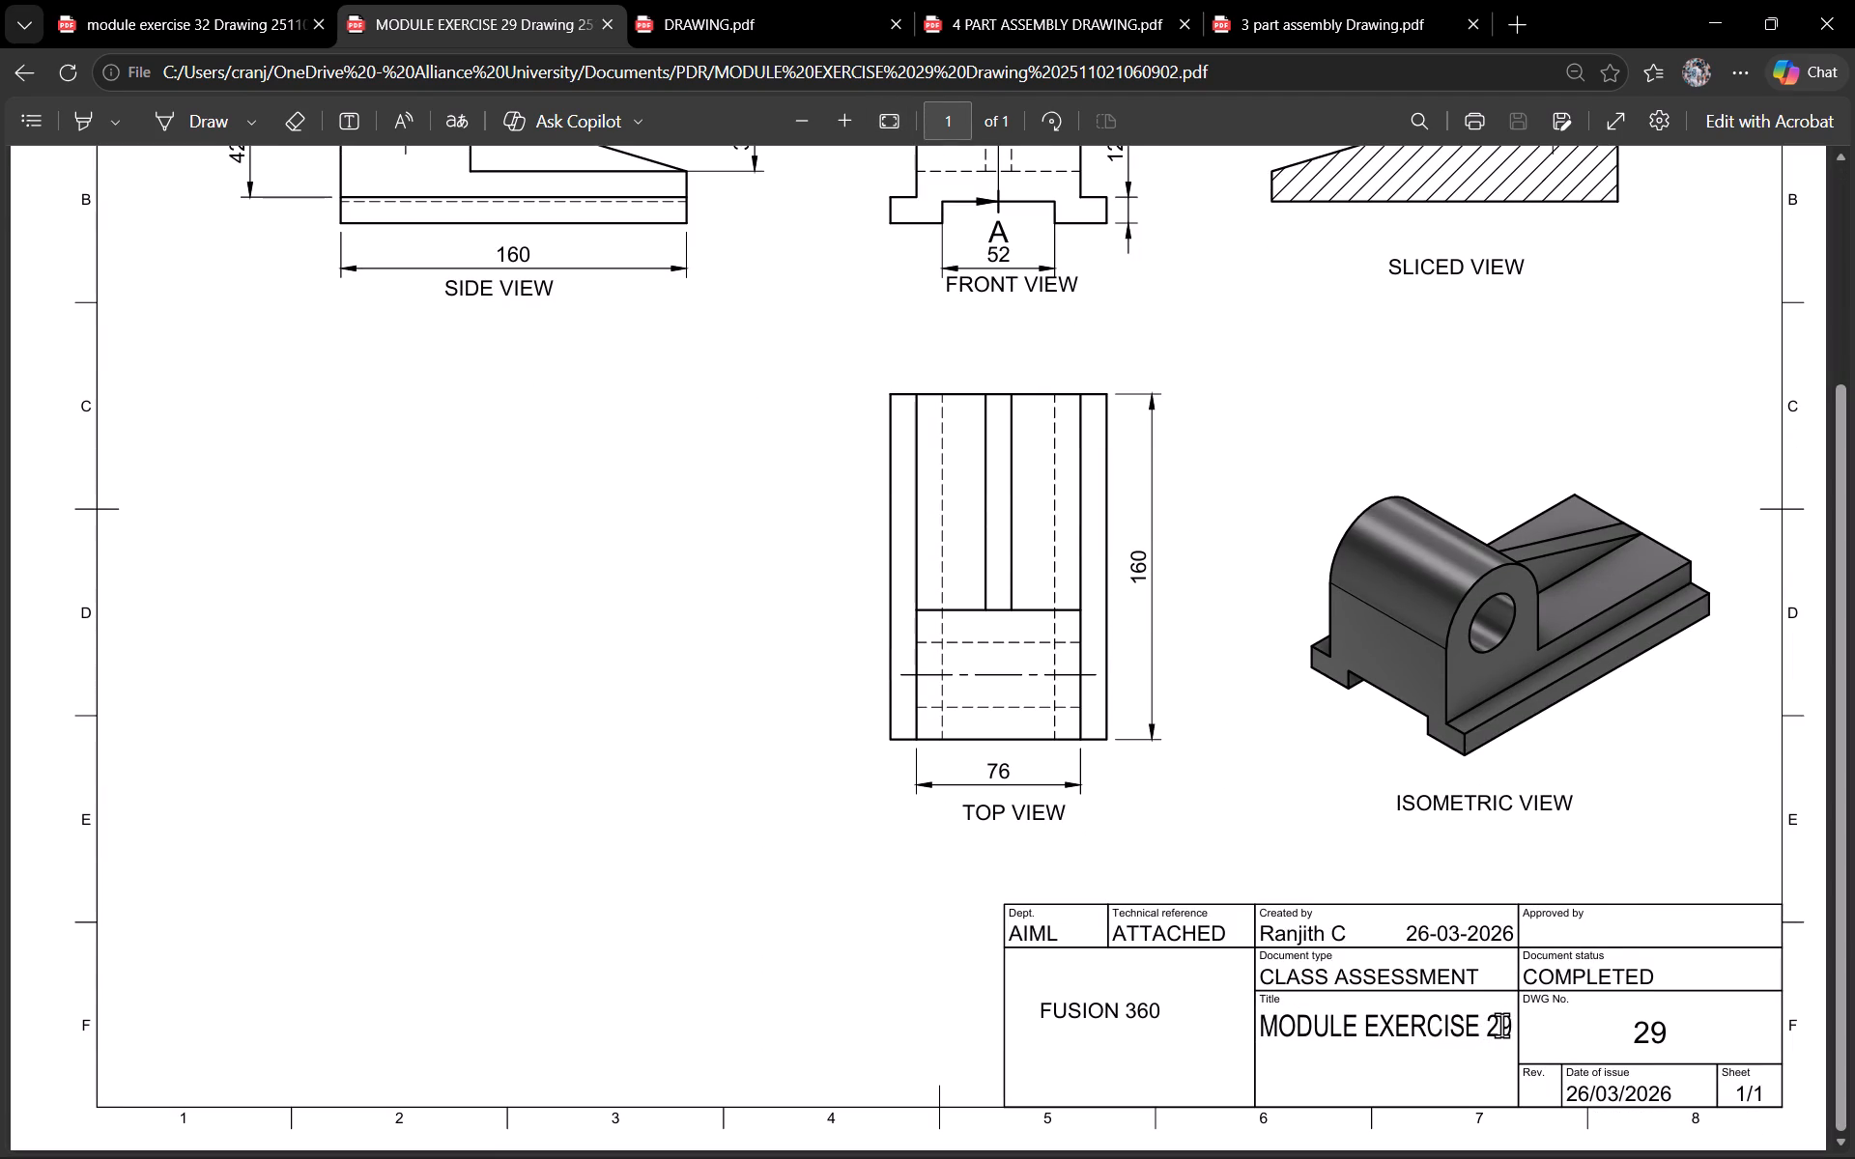
pyautogui.moveTo(1505, 1021); pyautogui.dragTo(1503, 1021)
pyautogui.moveTo(1503, 1021); pyautogui.dragTo(1450, 1021)
pyautogui.click(1446, 1021)
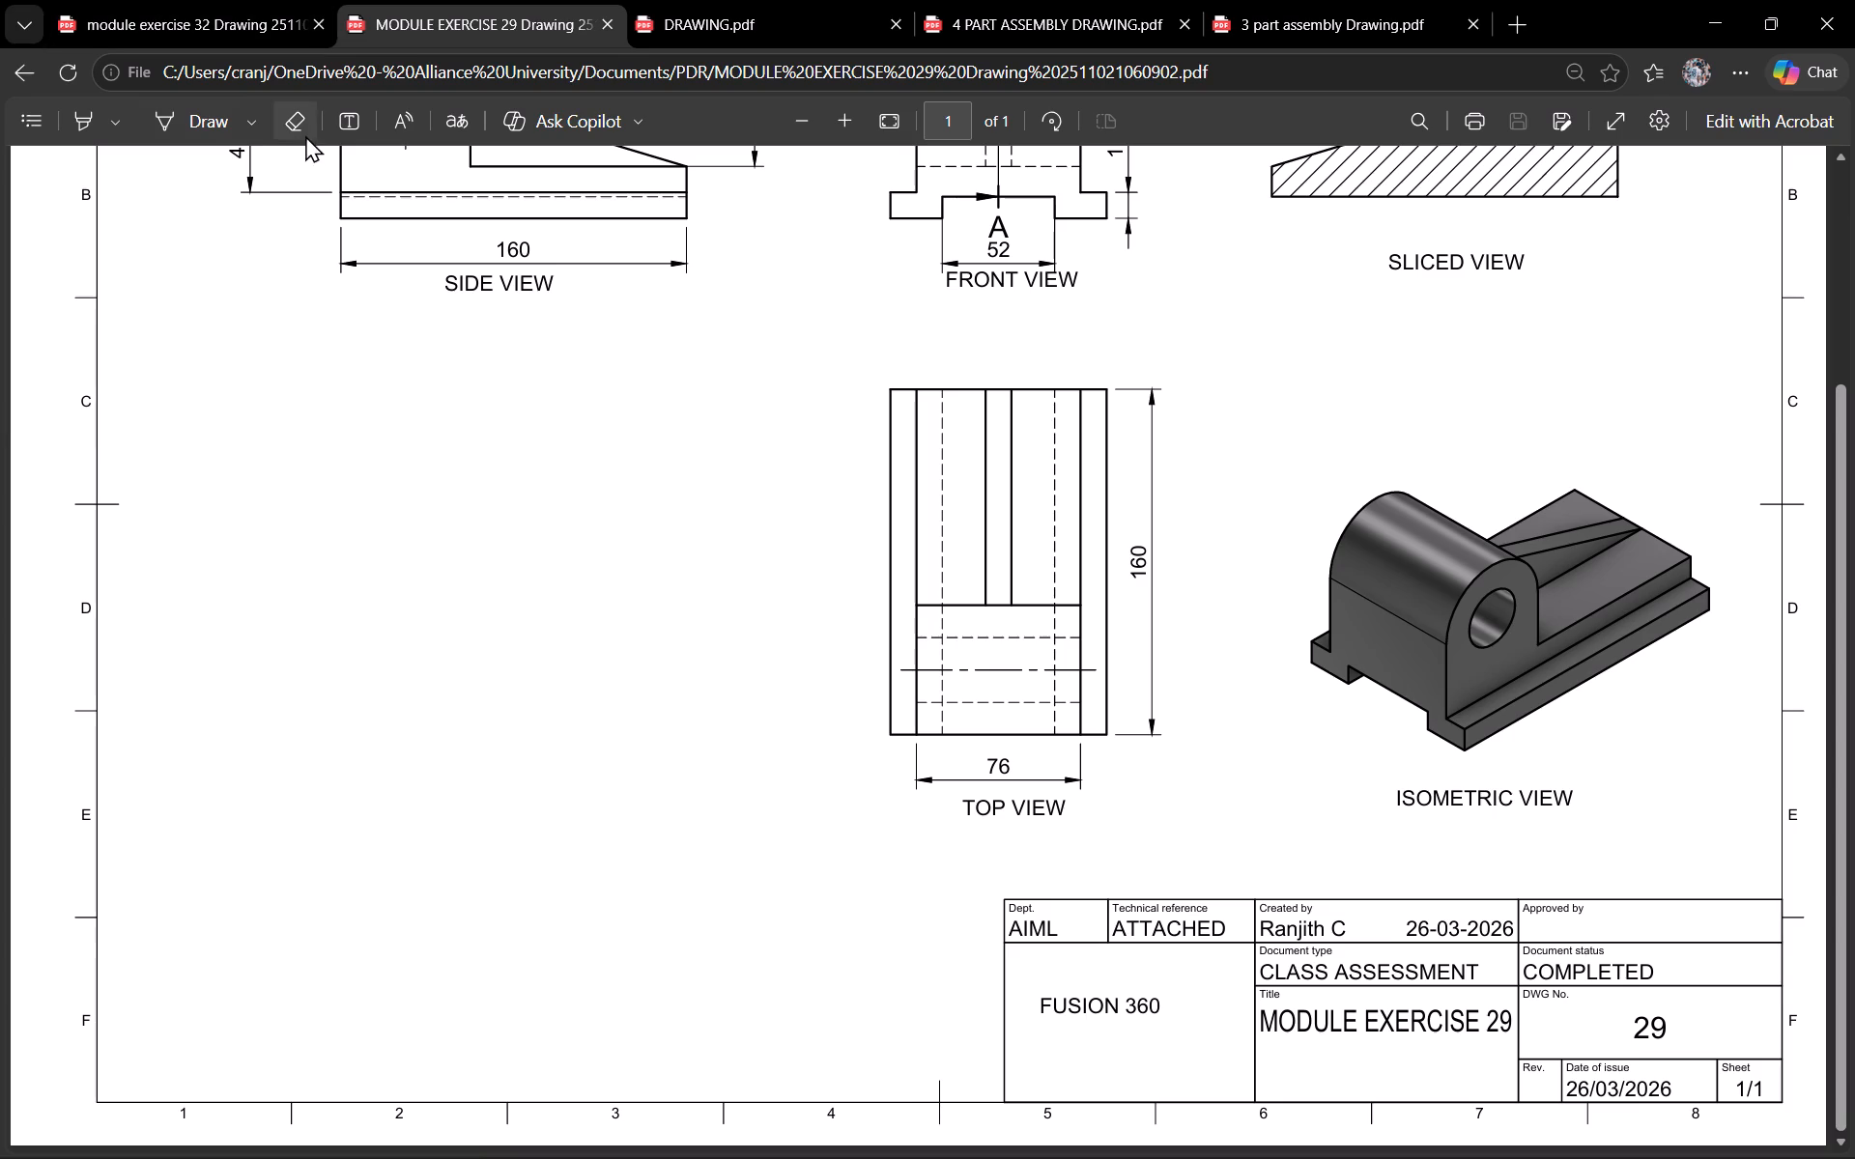
# Cover the Technical reference entry ATTACHED in the module exercise 29 title block with thicker white pen strokes.
pyautogui.click(215, 122)
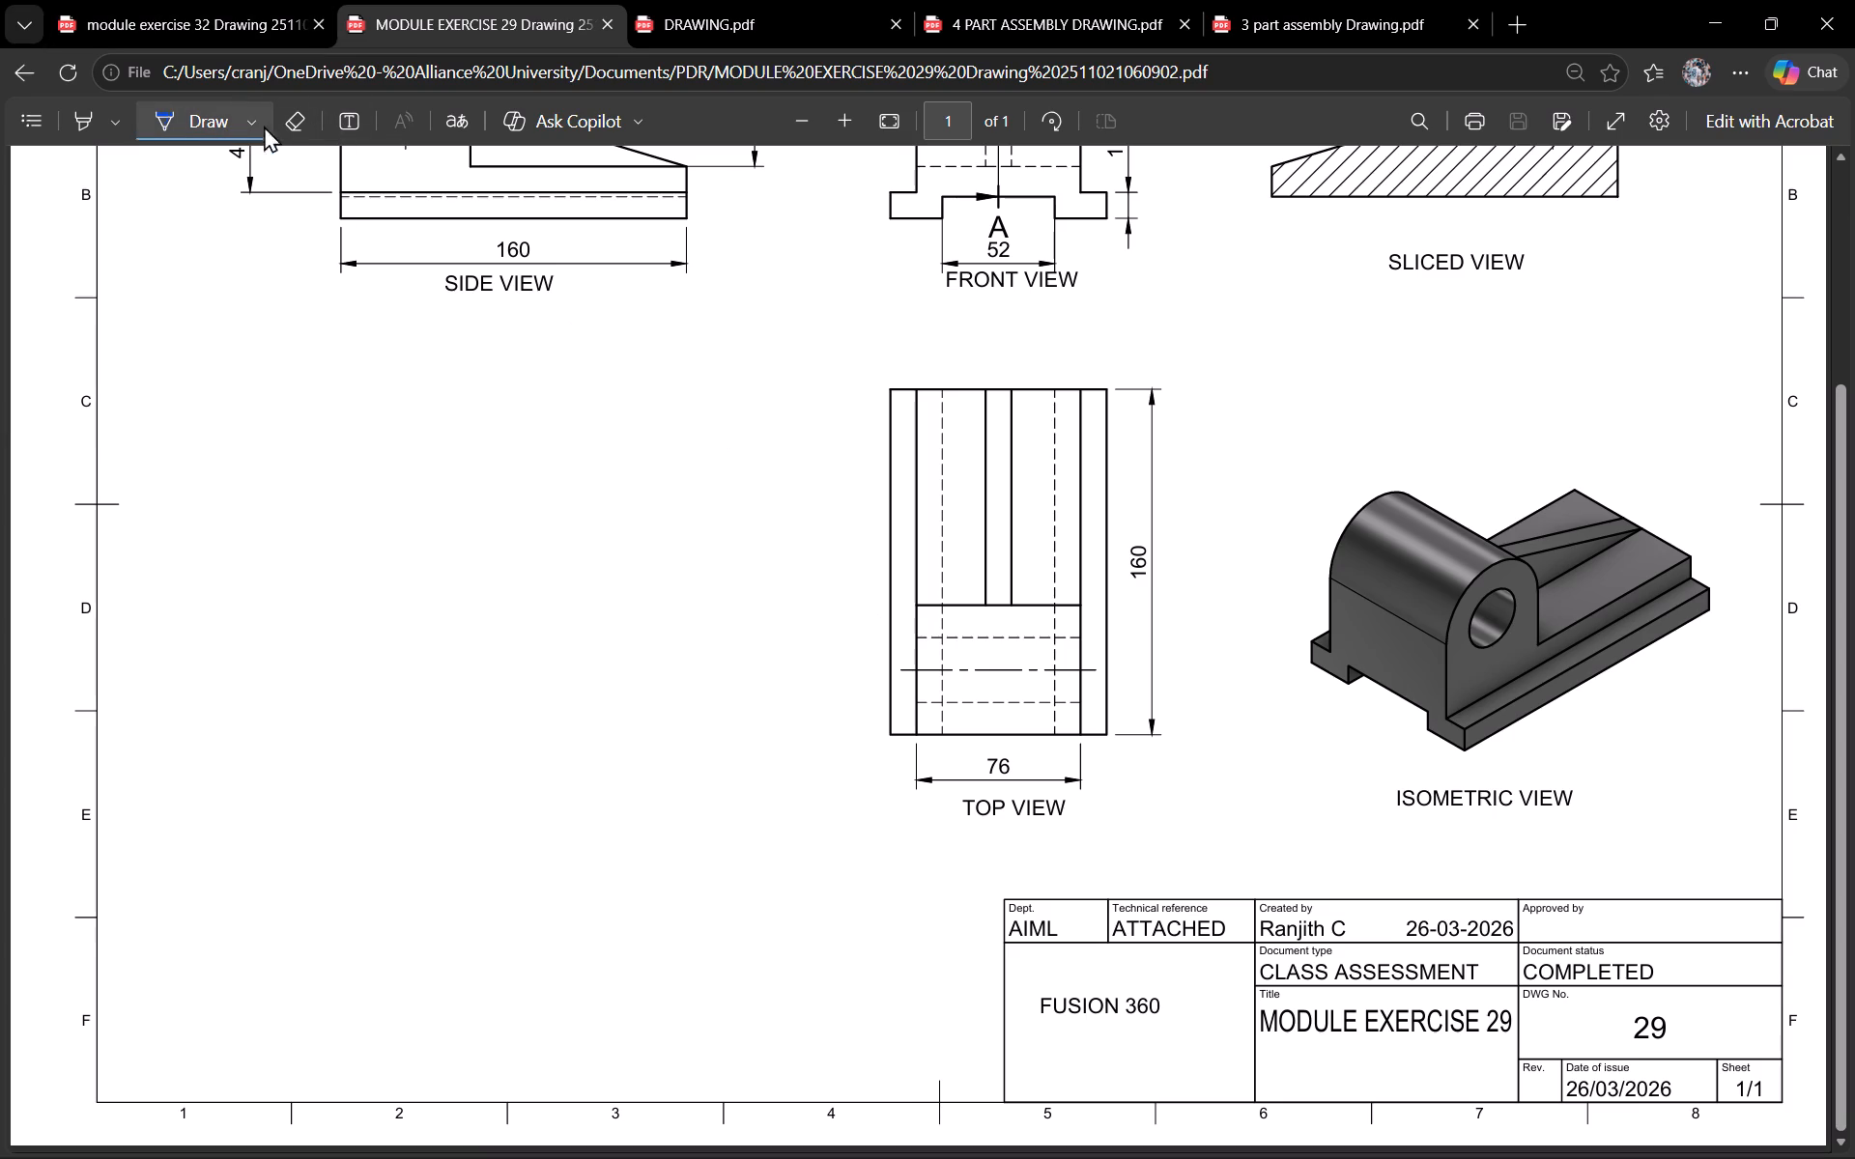
pyautogui.click(250, 111)
pyautogui.click(506, 215)
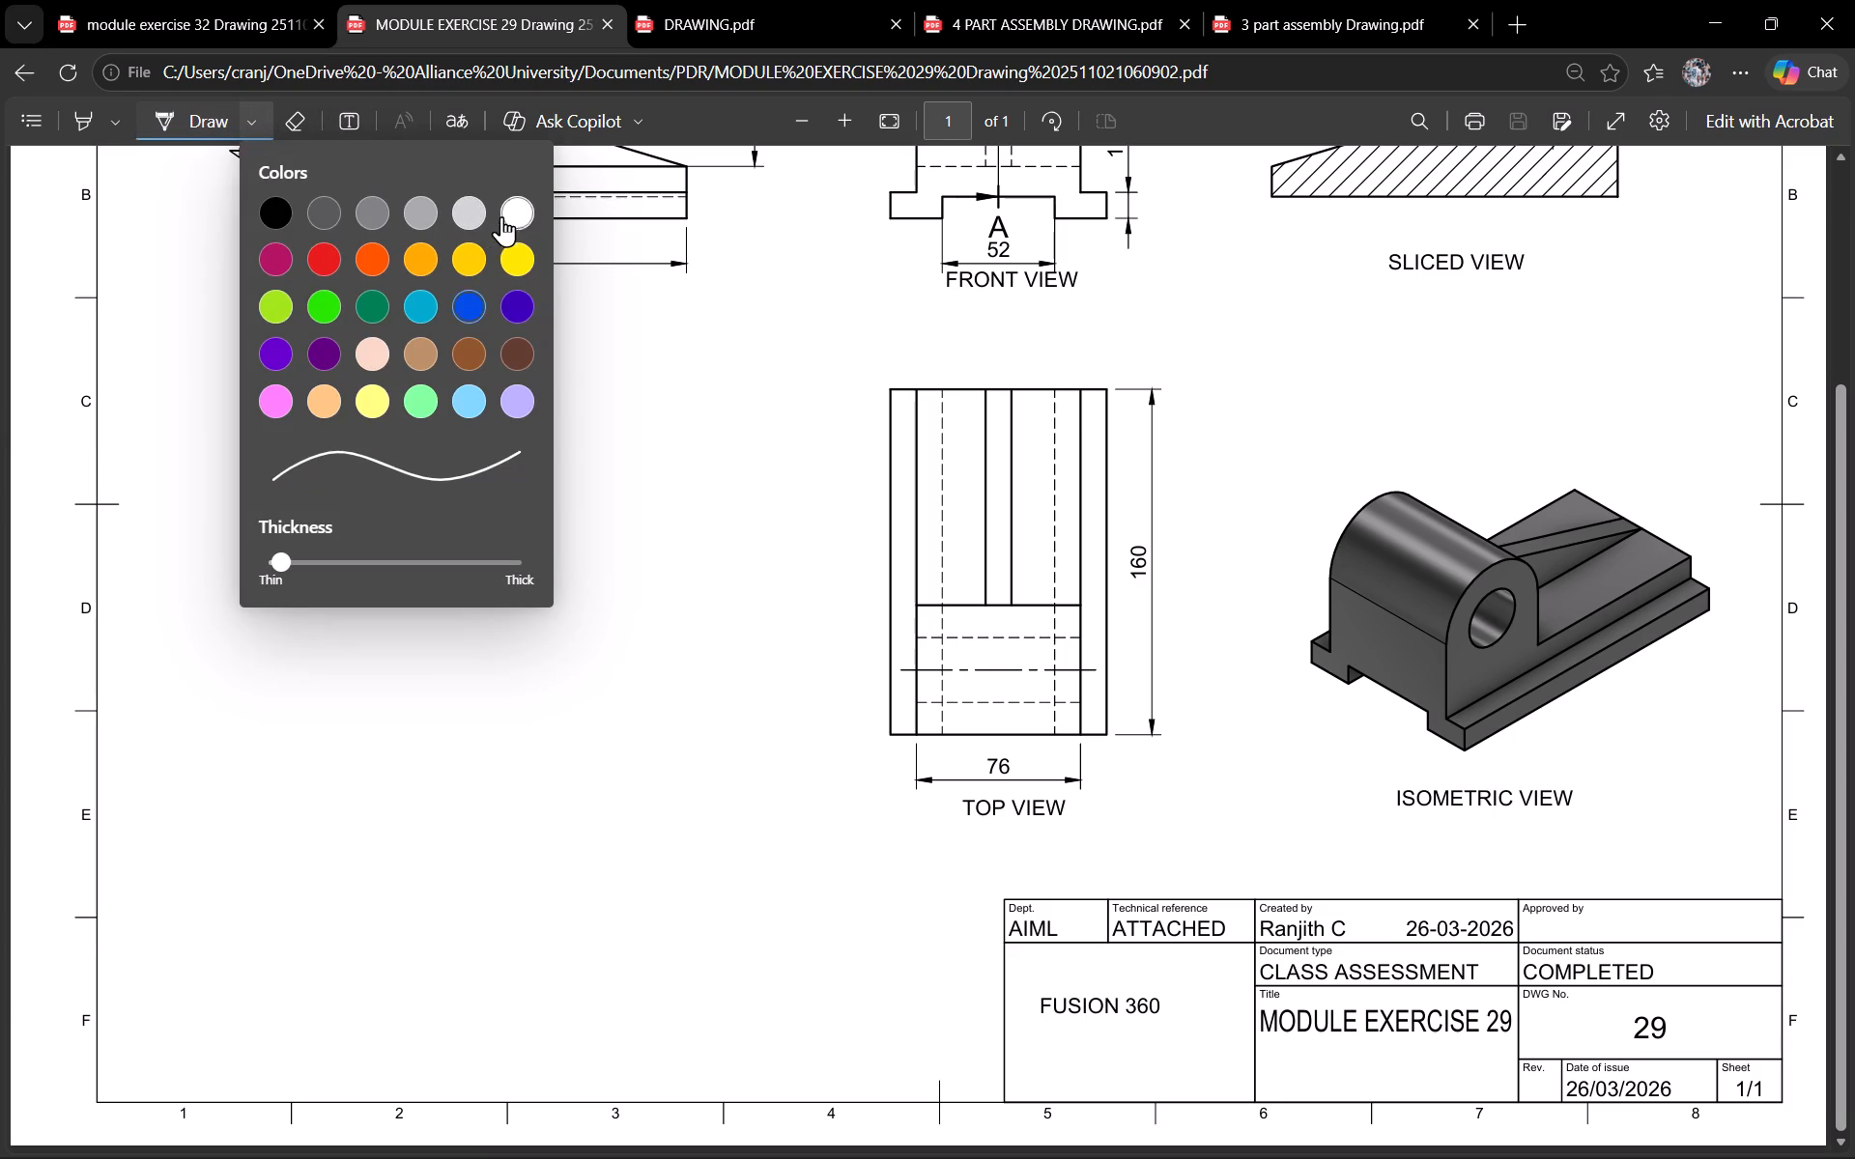
pyautogui.moveTo(364, 565); pyautogui.dragTo(375, 568)
pyautogui.click(500, 592)
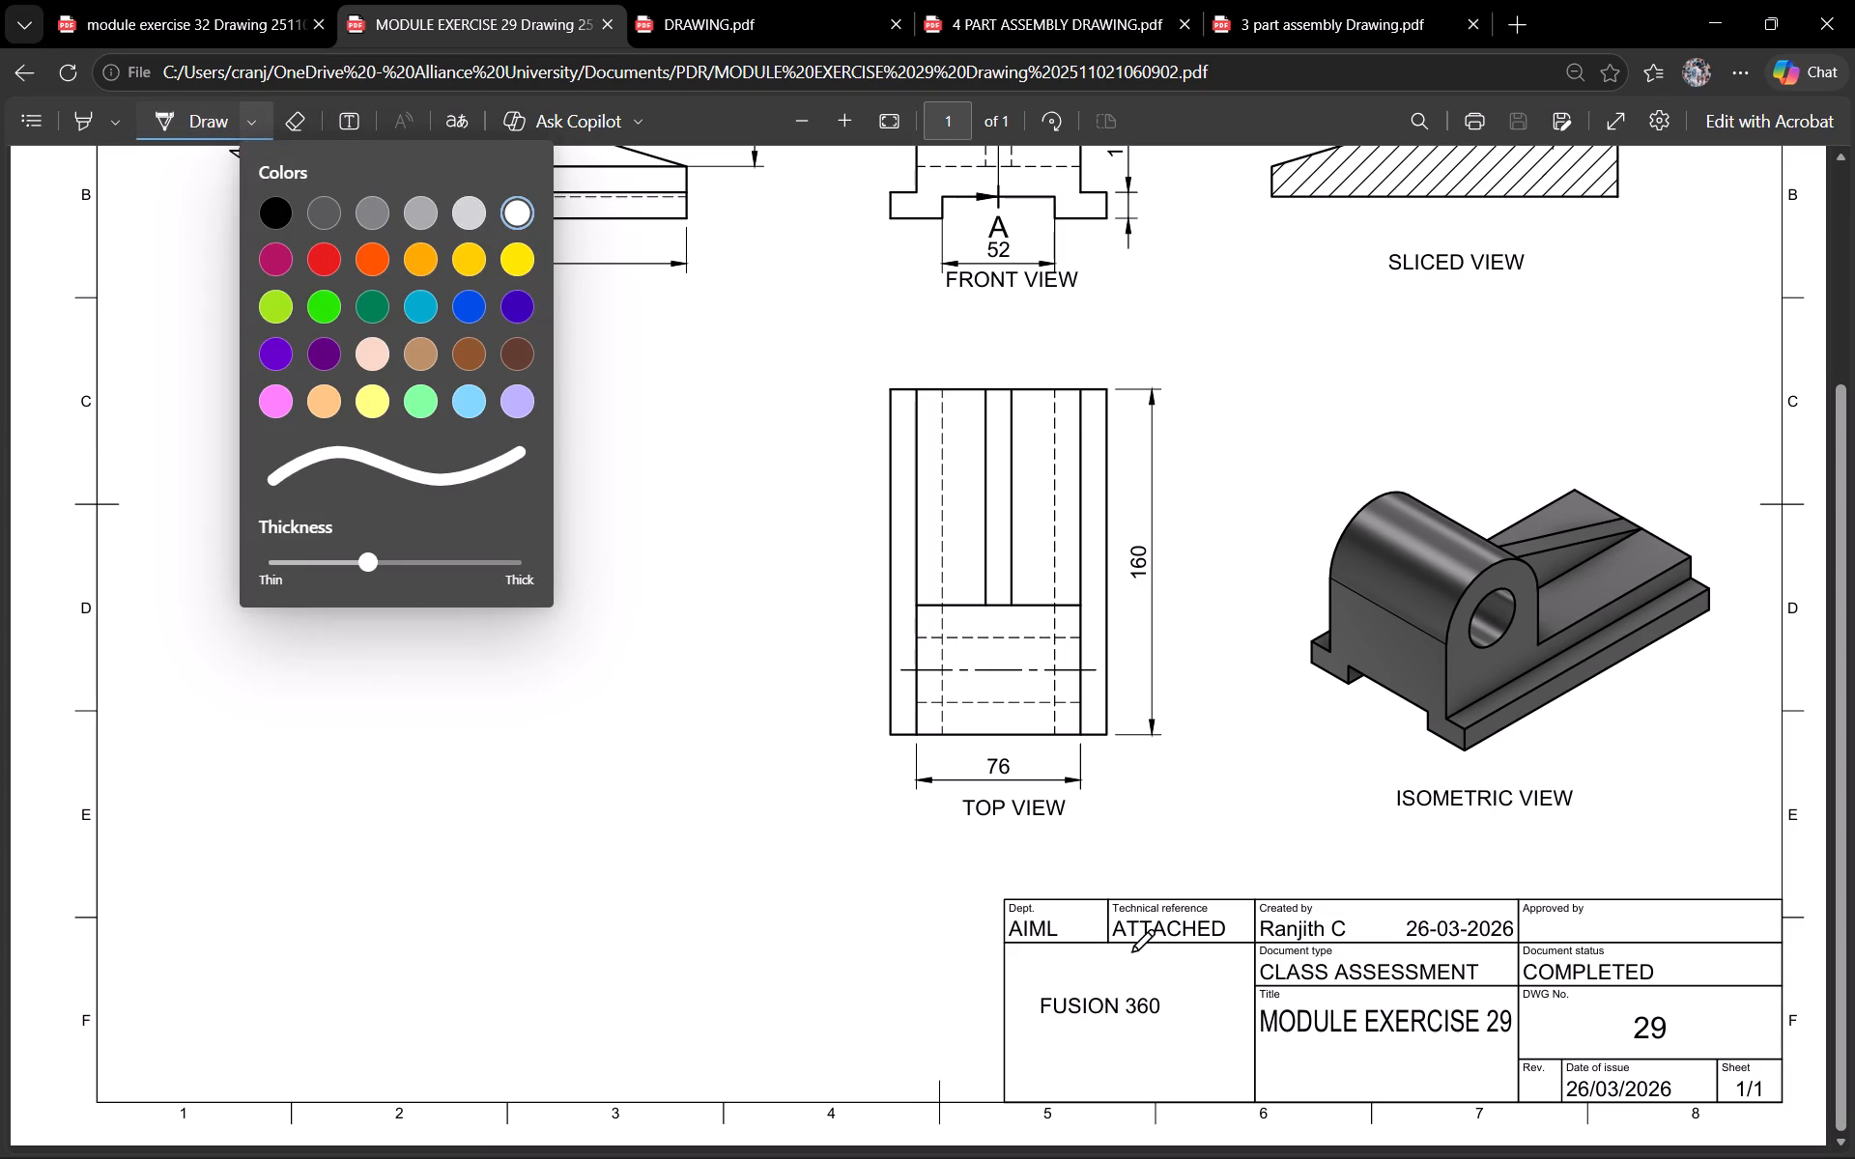
pyautogui.moveTo(1117, 923); pyautogui.dragTo(1126, 926)
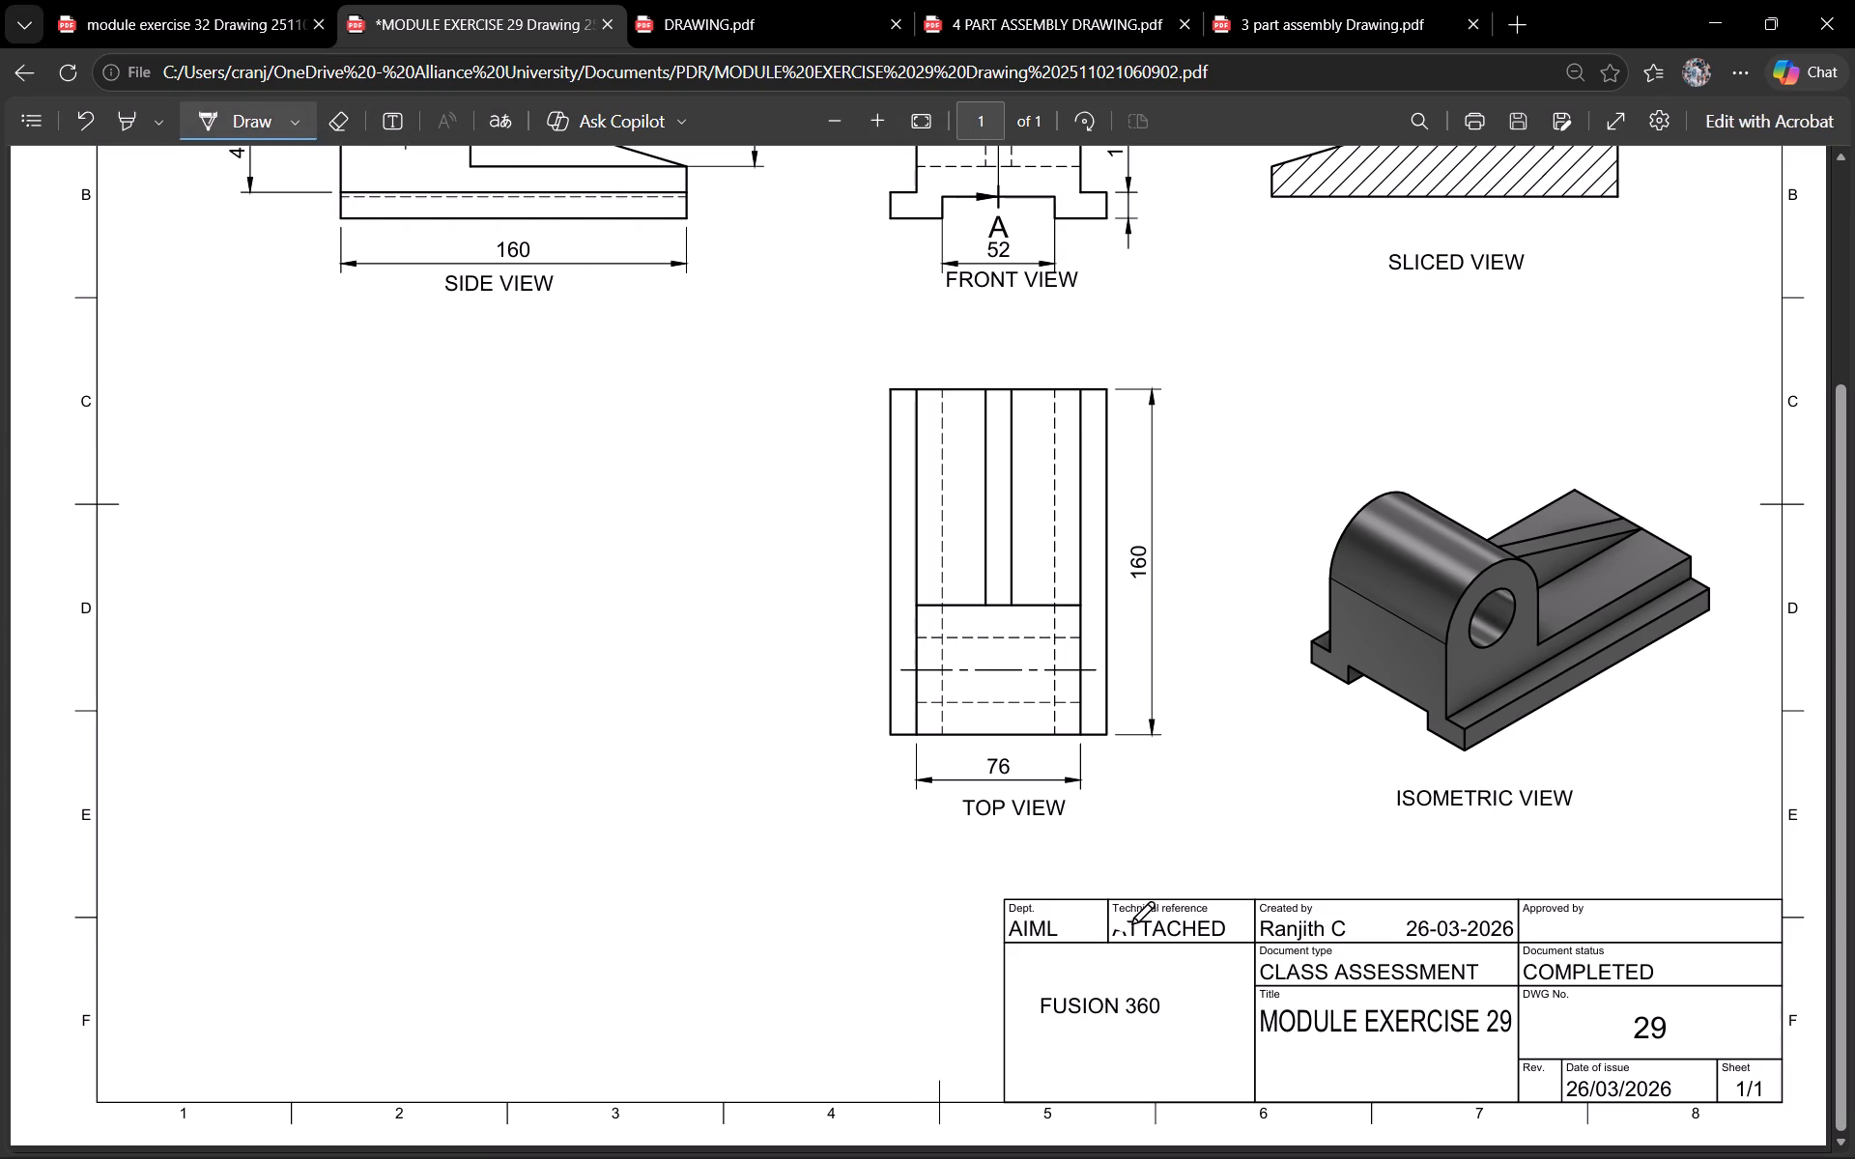
pyautogui.moveTo(1203, 923); pyautogui.dragTo(1221, 923)
pyautogui.moveTo(1221, 923); pyautogui.dragTo(1134, 923)
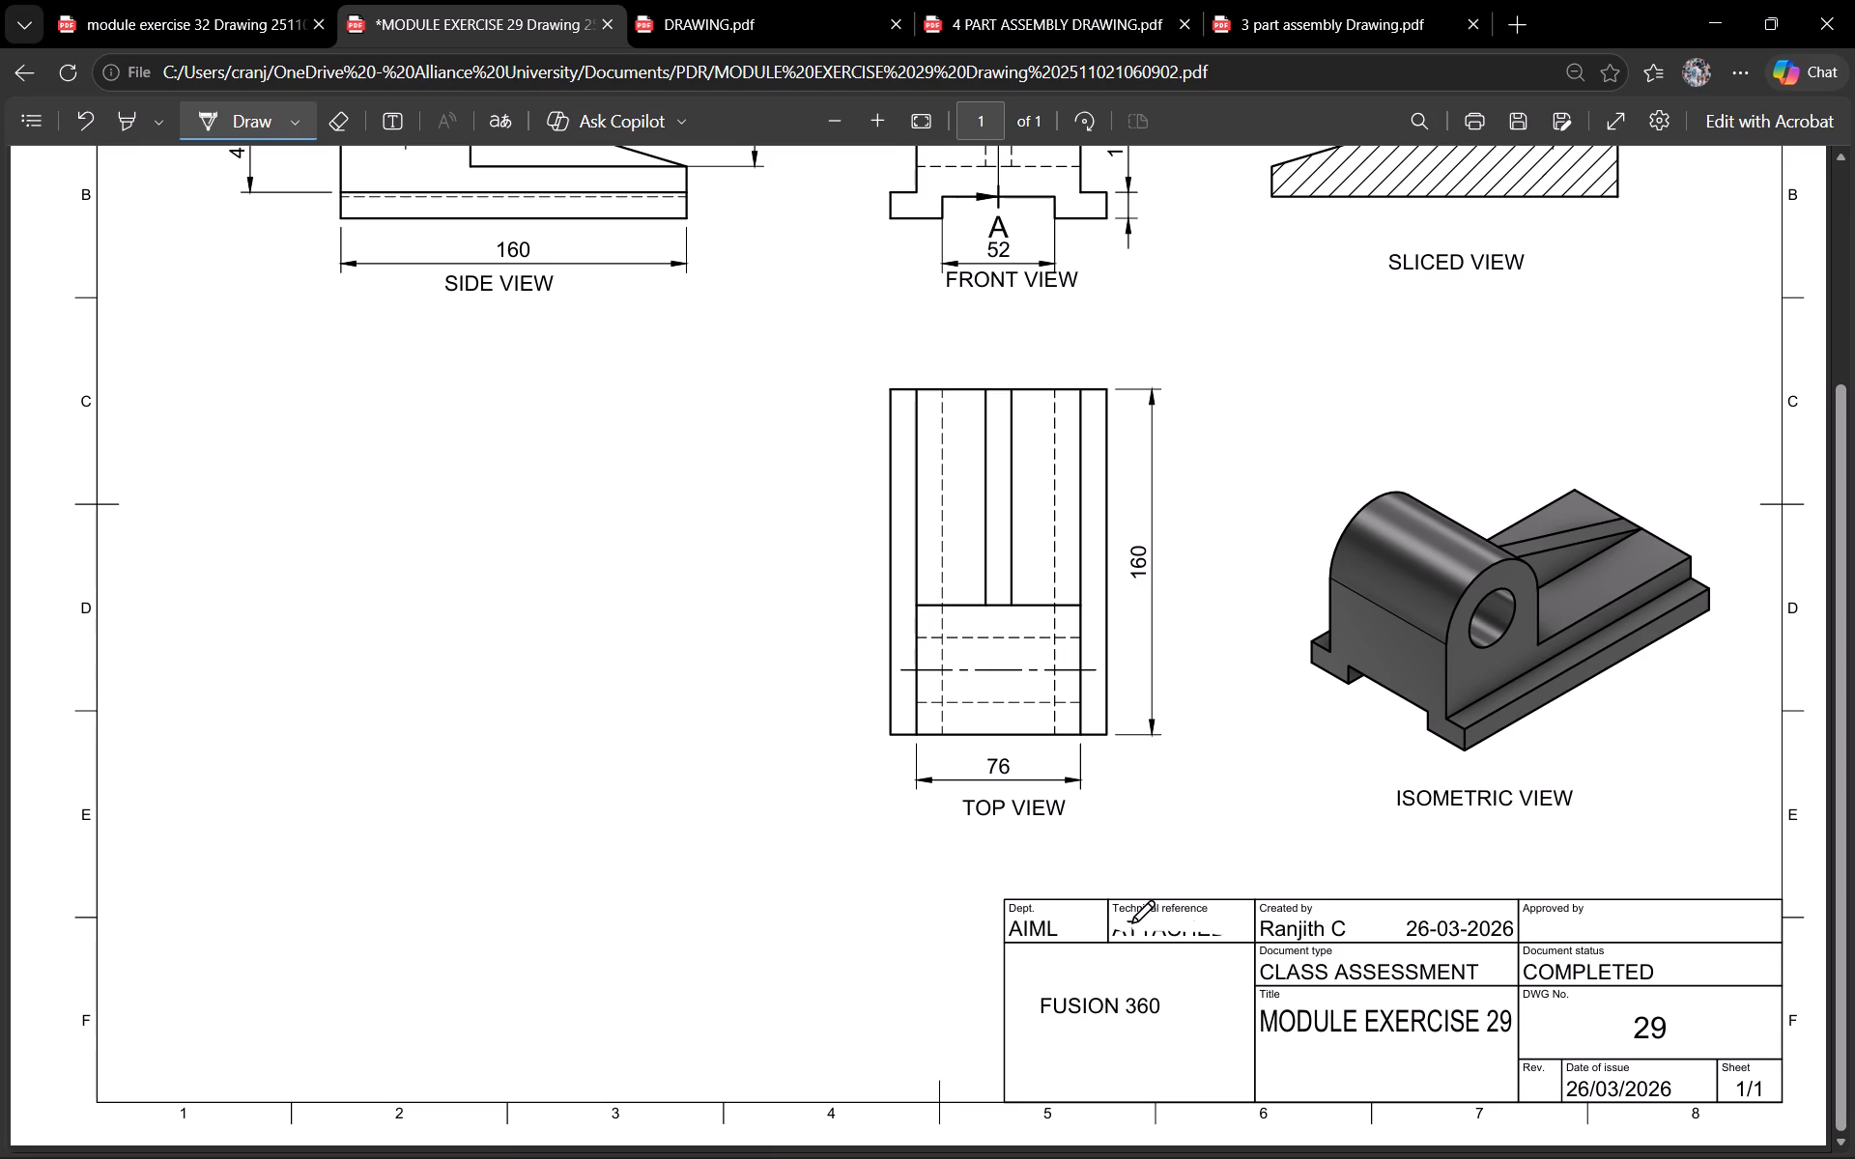
pyautogui.moveTo(1134, 923); pyautogui.dragTo(1156, 933)
pyautogui.moveTo(1156, 933); pyautogui.dragTo(1234, 936)
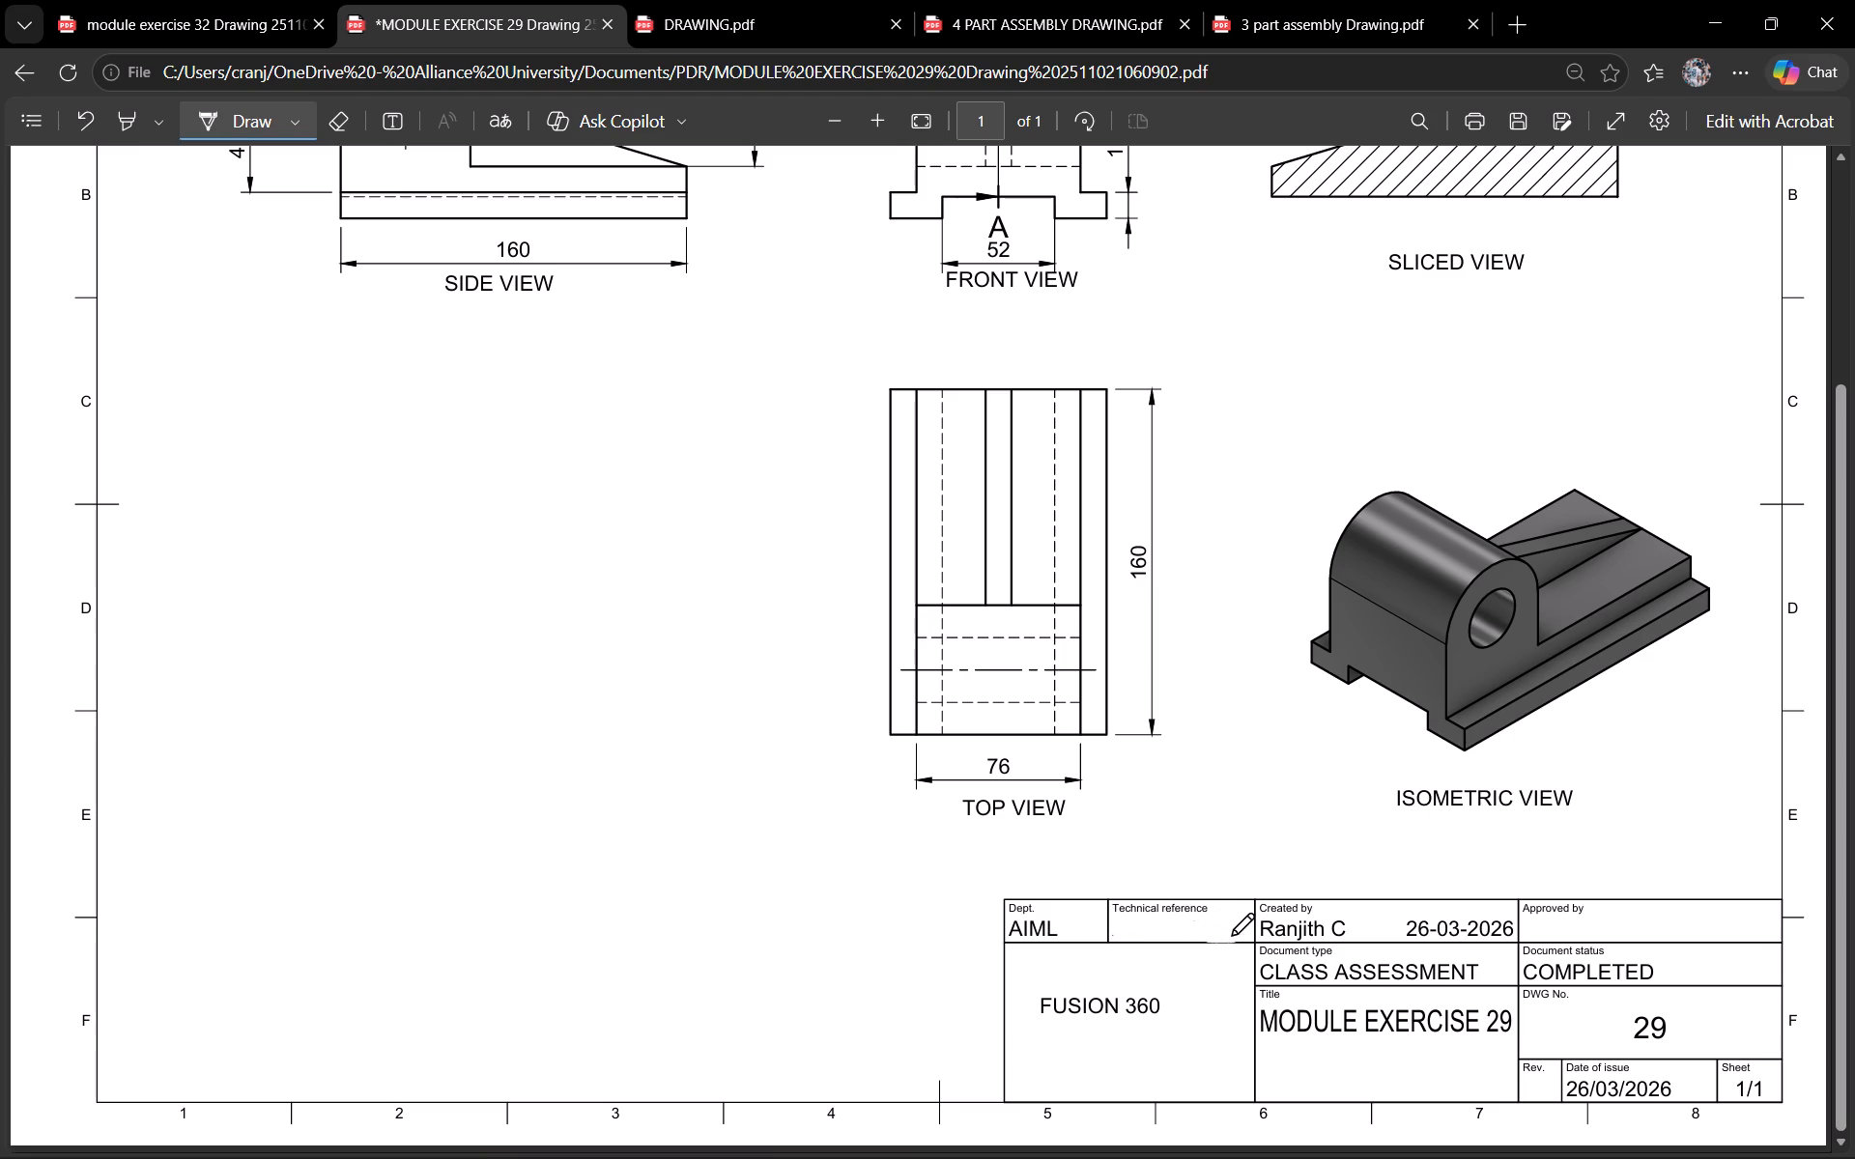
pyautogui.moveTo(1234, 936); pyautogui.dragTo(1233, 936)
# Cover the Title entry MODULE EXERCISE 29 in the title block with white pen strokes.
pyautogui.moveTo(1273, 1023); pyautogui.dragTo(1265, 1018)
pyautogui.moveTo(1265, 1018); pyautogui.dragTo(1266, 1014)
pyautogui.moveTo(1269, 1015); pyautogui.dragTo(1265, 1024)
pyautogui.moveTo(1265, 1024); pyautogui.dragTo(1267, 1010)
pyautogui.moveTo(1267, 1010); pyautogui.dragTo(1509, 1009)
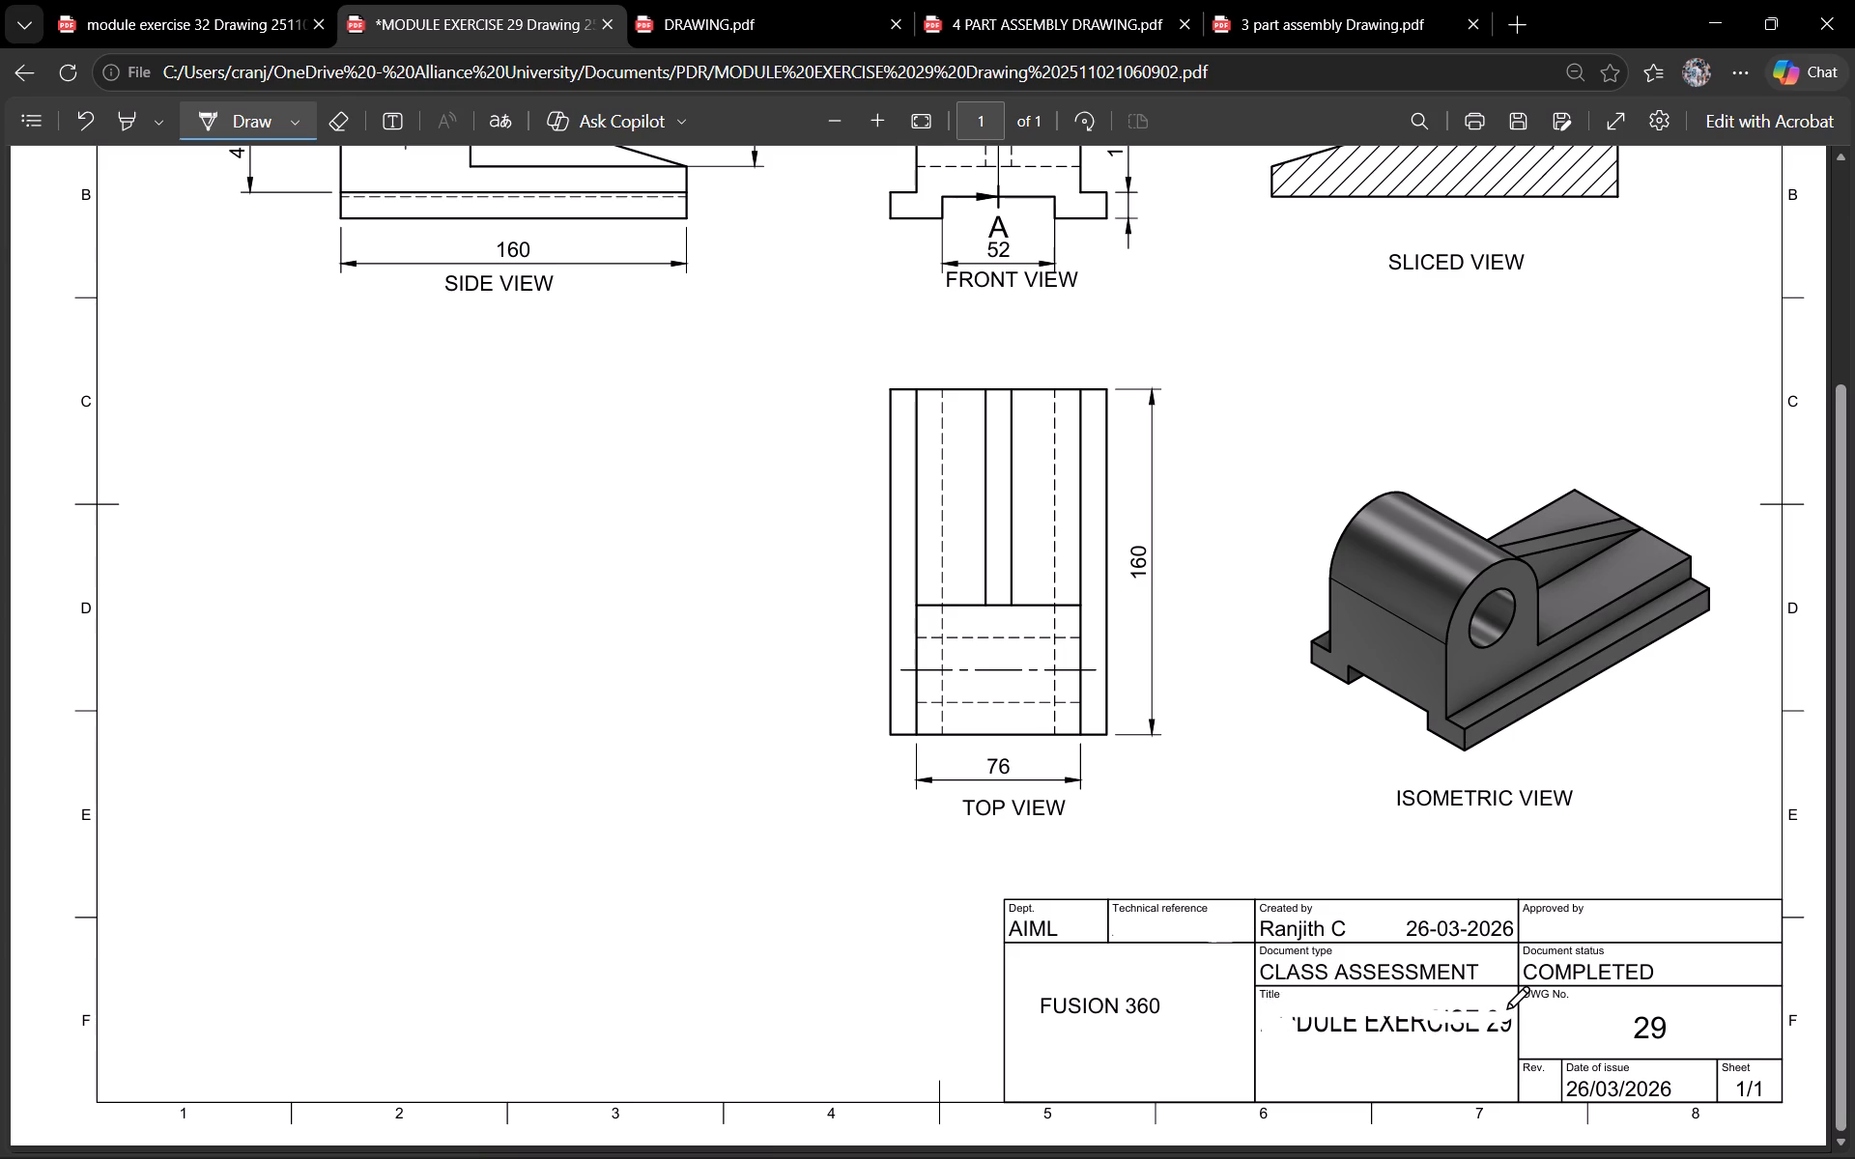
pyautogui.moveTo(1509, 1009); pyautogui.dragTo(1497, 1024)
pyautogui.moveTo(1497, 1024); pyautogui.dragTo(1425, 1028)
pyautogui.moveTo(1425, 1028); pyautogui.dragTo(1298, 1021)
pyautogui.moveTo(1298, 1021); pyautogui.dragTo(1497, 1009)
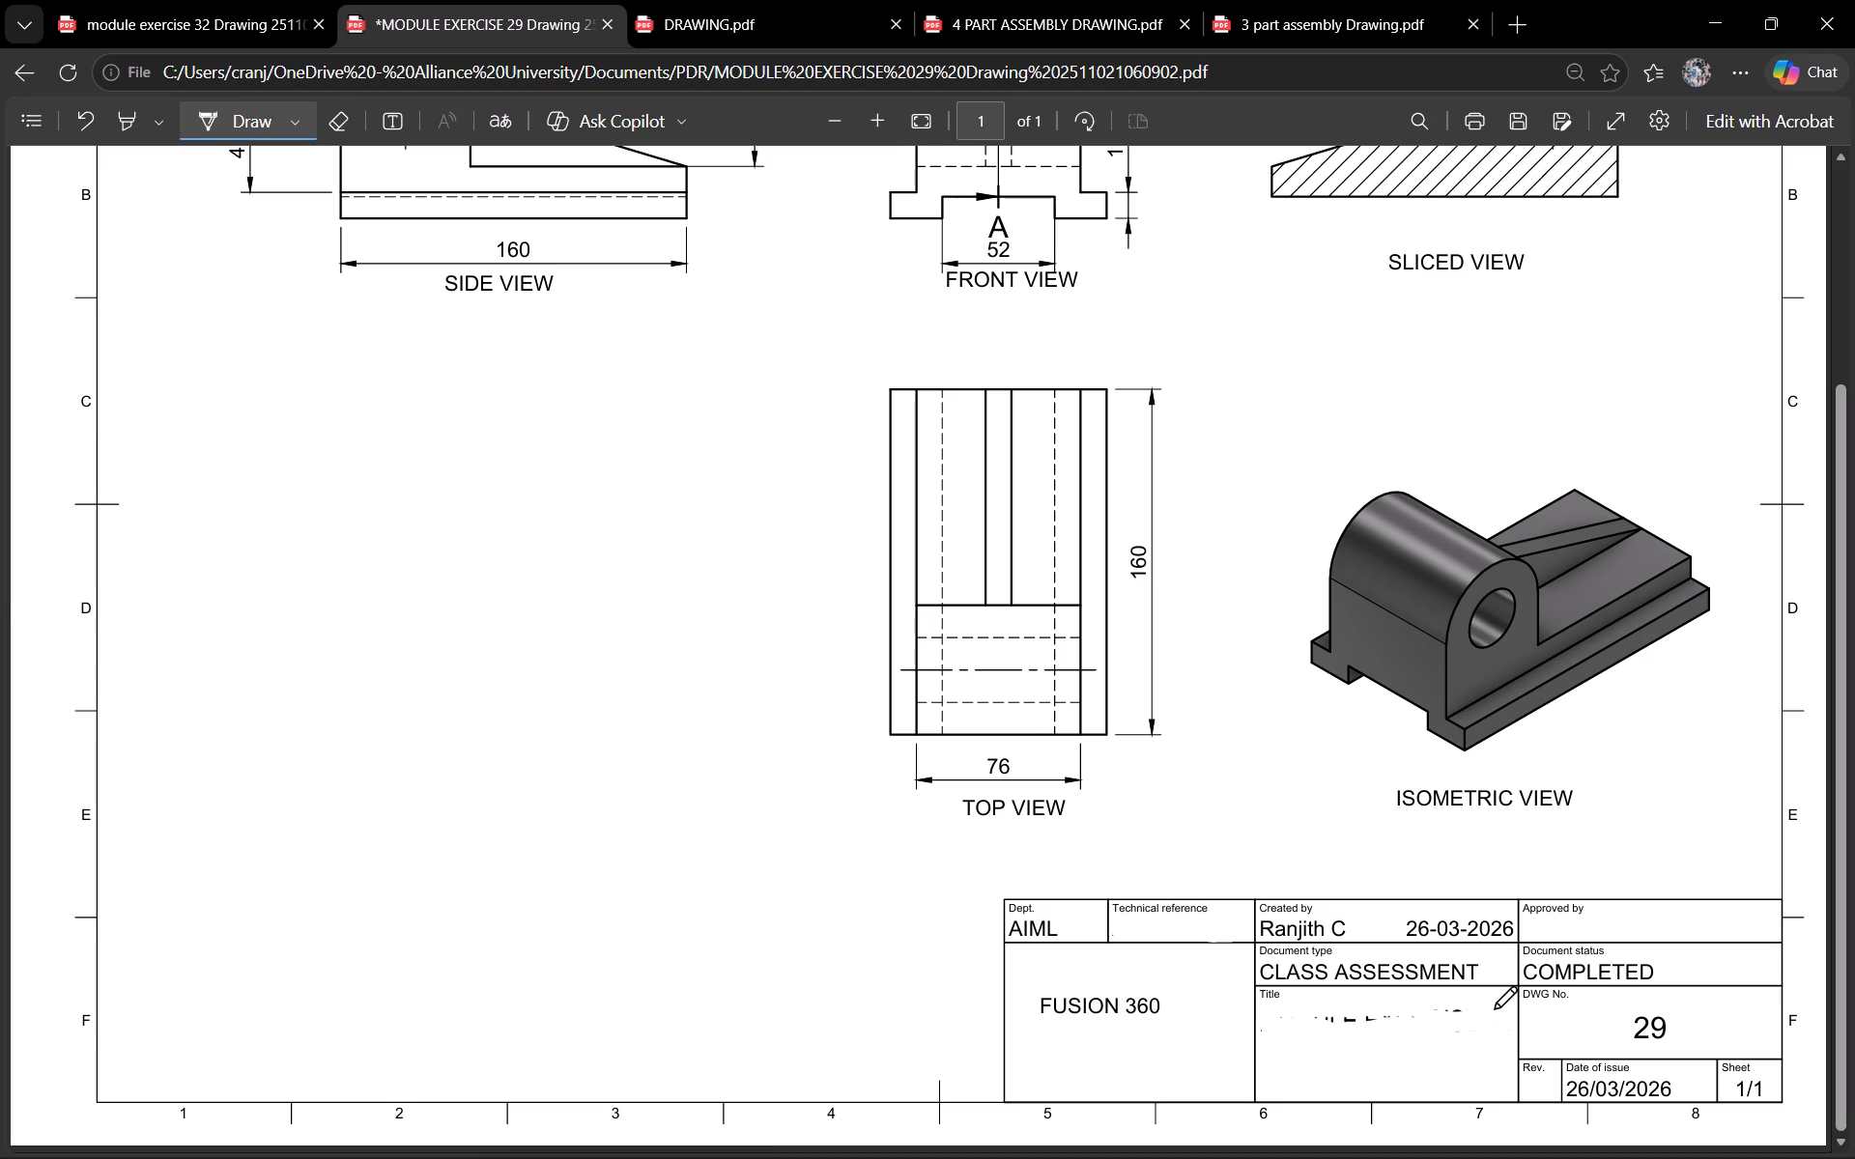
pyautogui.moveTo(1497, 1009); pyautogui.dragTo(1418, 1023)
pyautogui.moveTo(1418, 1023); pyautogui.dragTo(1446, 1017)
pyautogui.click(1278, 1015)
pyautogui.moveTo(1400, 1026); pyautogui.dragTo(1460, 1040)
pyautogui.moveTo(1460, 1040); pyautogui.dragTo(1515, 1032)
pyautogui.moveTo(1515, 1032); pyautogui.dragTo(1514, 1032)
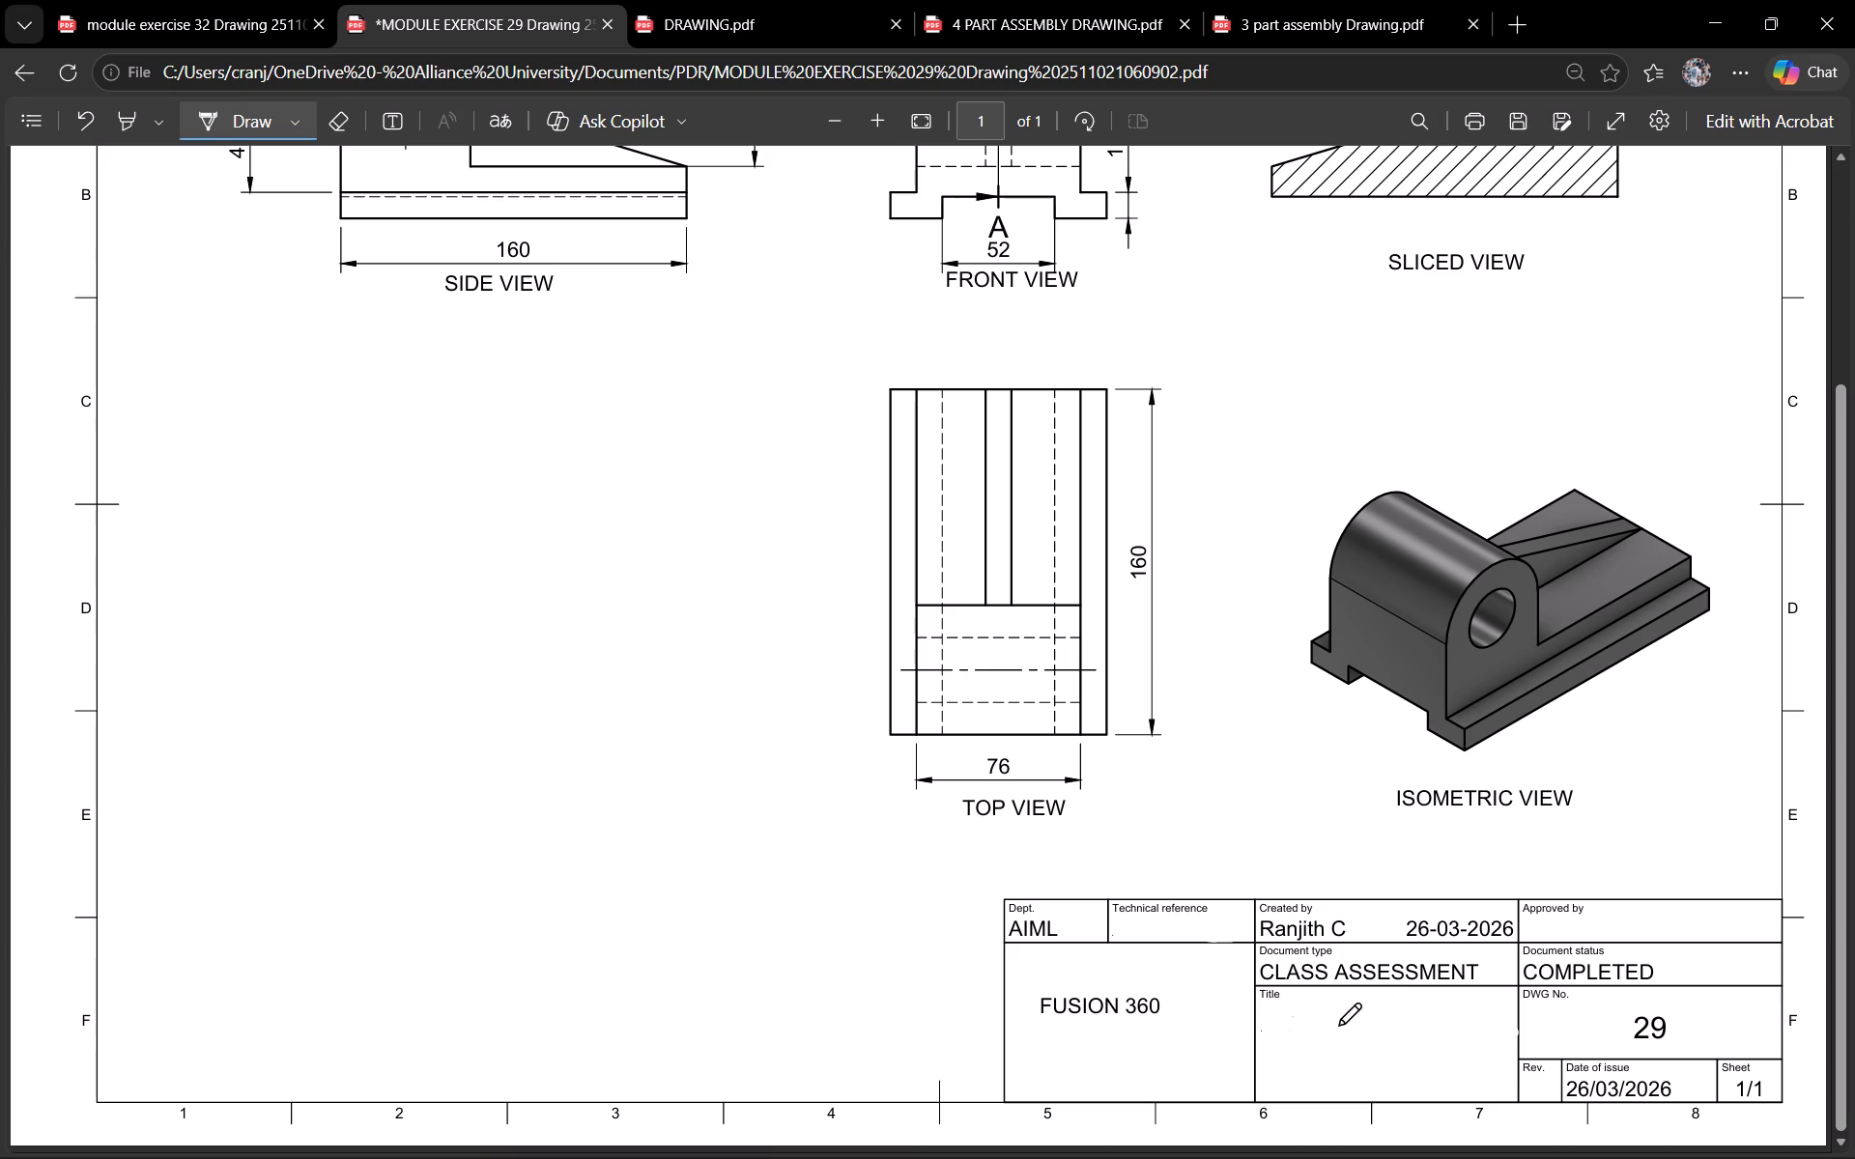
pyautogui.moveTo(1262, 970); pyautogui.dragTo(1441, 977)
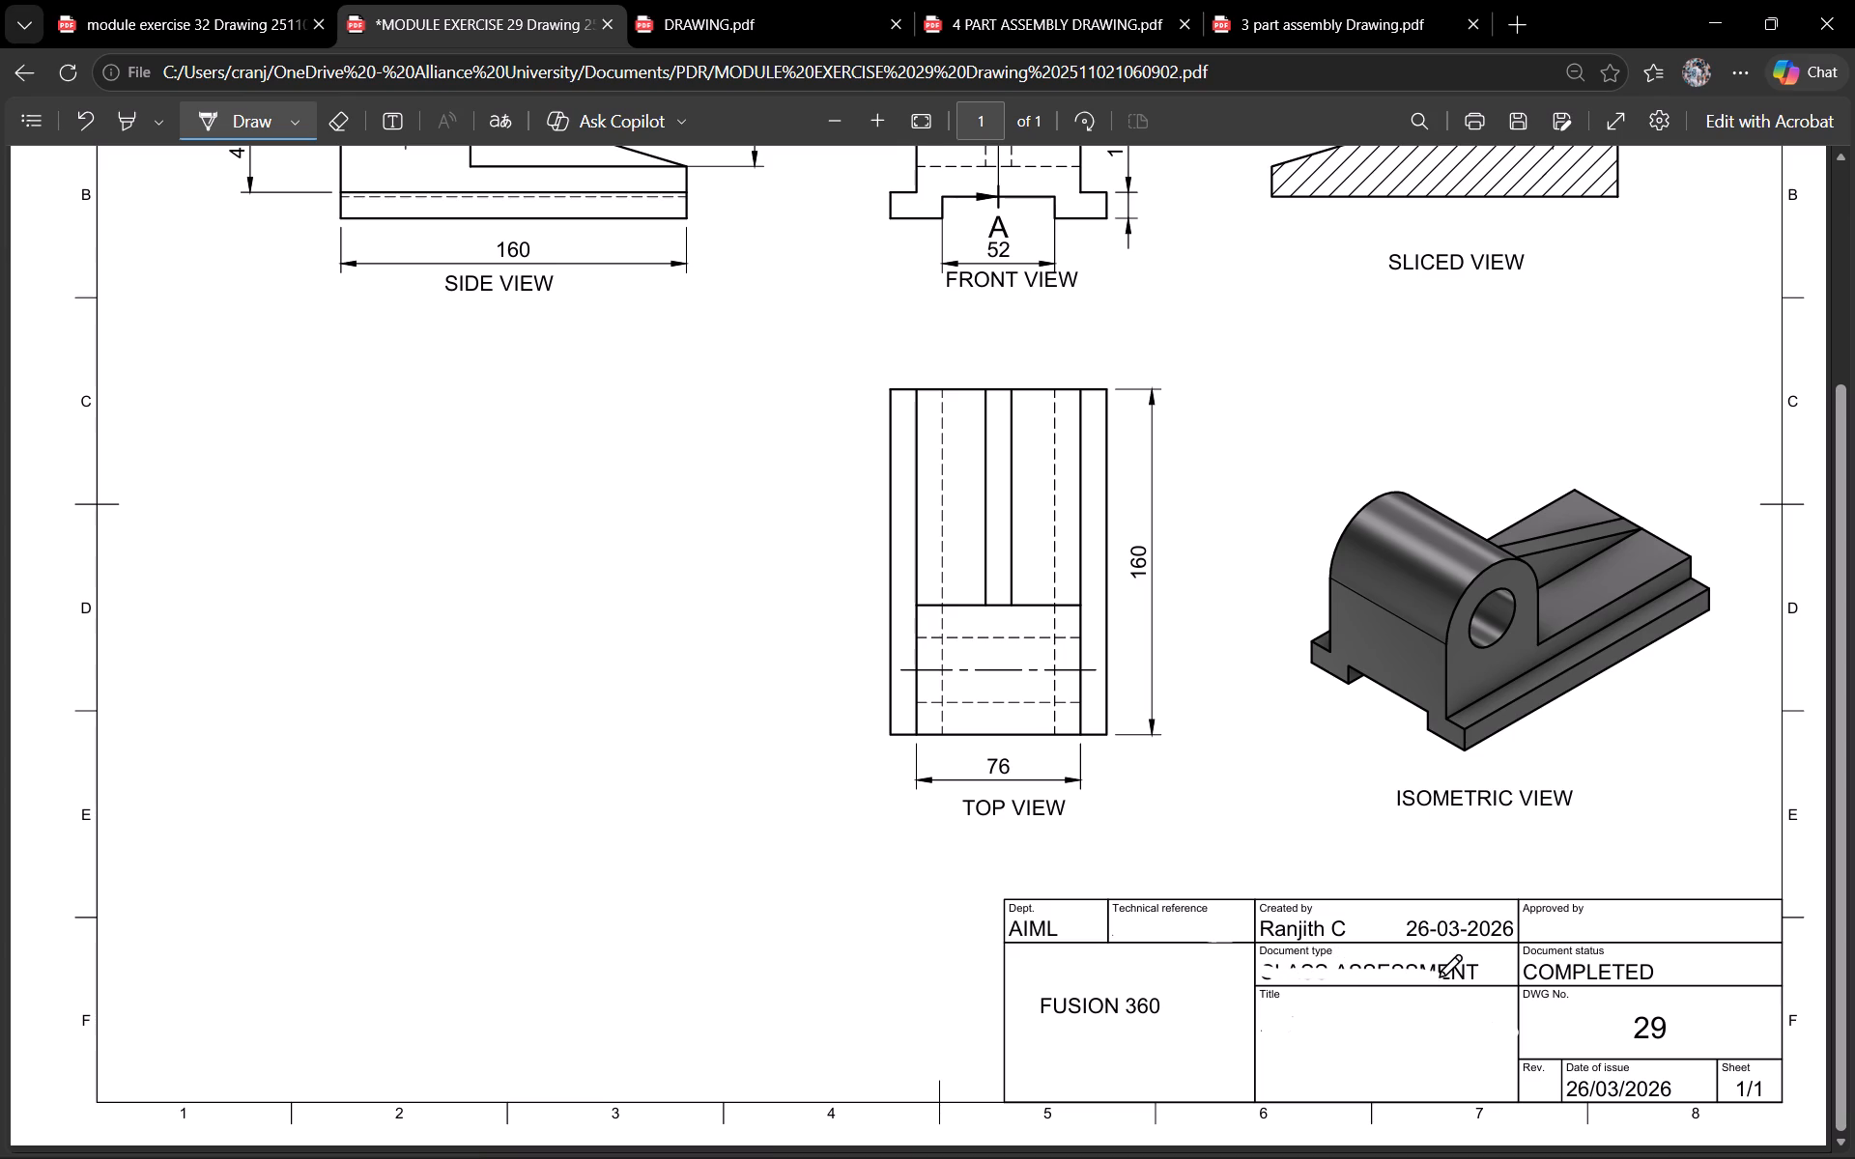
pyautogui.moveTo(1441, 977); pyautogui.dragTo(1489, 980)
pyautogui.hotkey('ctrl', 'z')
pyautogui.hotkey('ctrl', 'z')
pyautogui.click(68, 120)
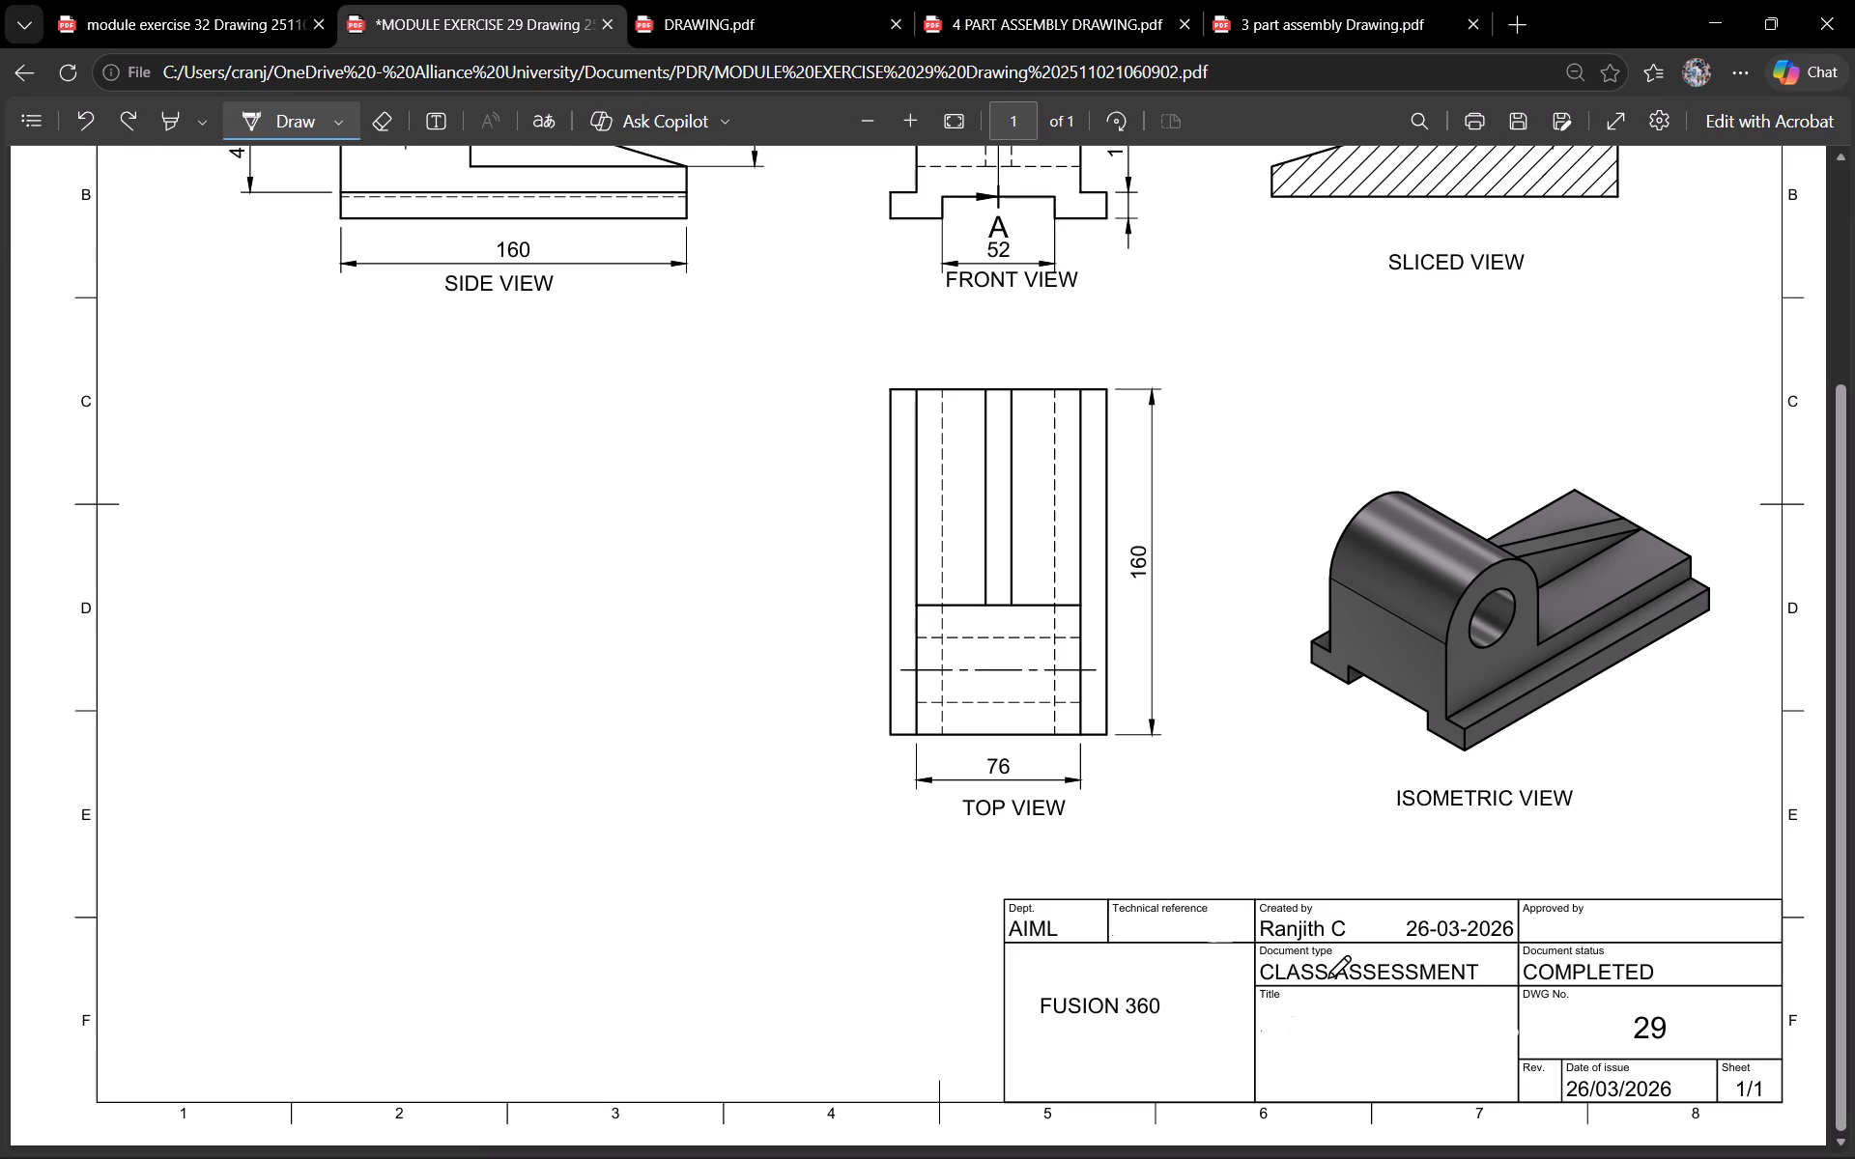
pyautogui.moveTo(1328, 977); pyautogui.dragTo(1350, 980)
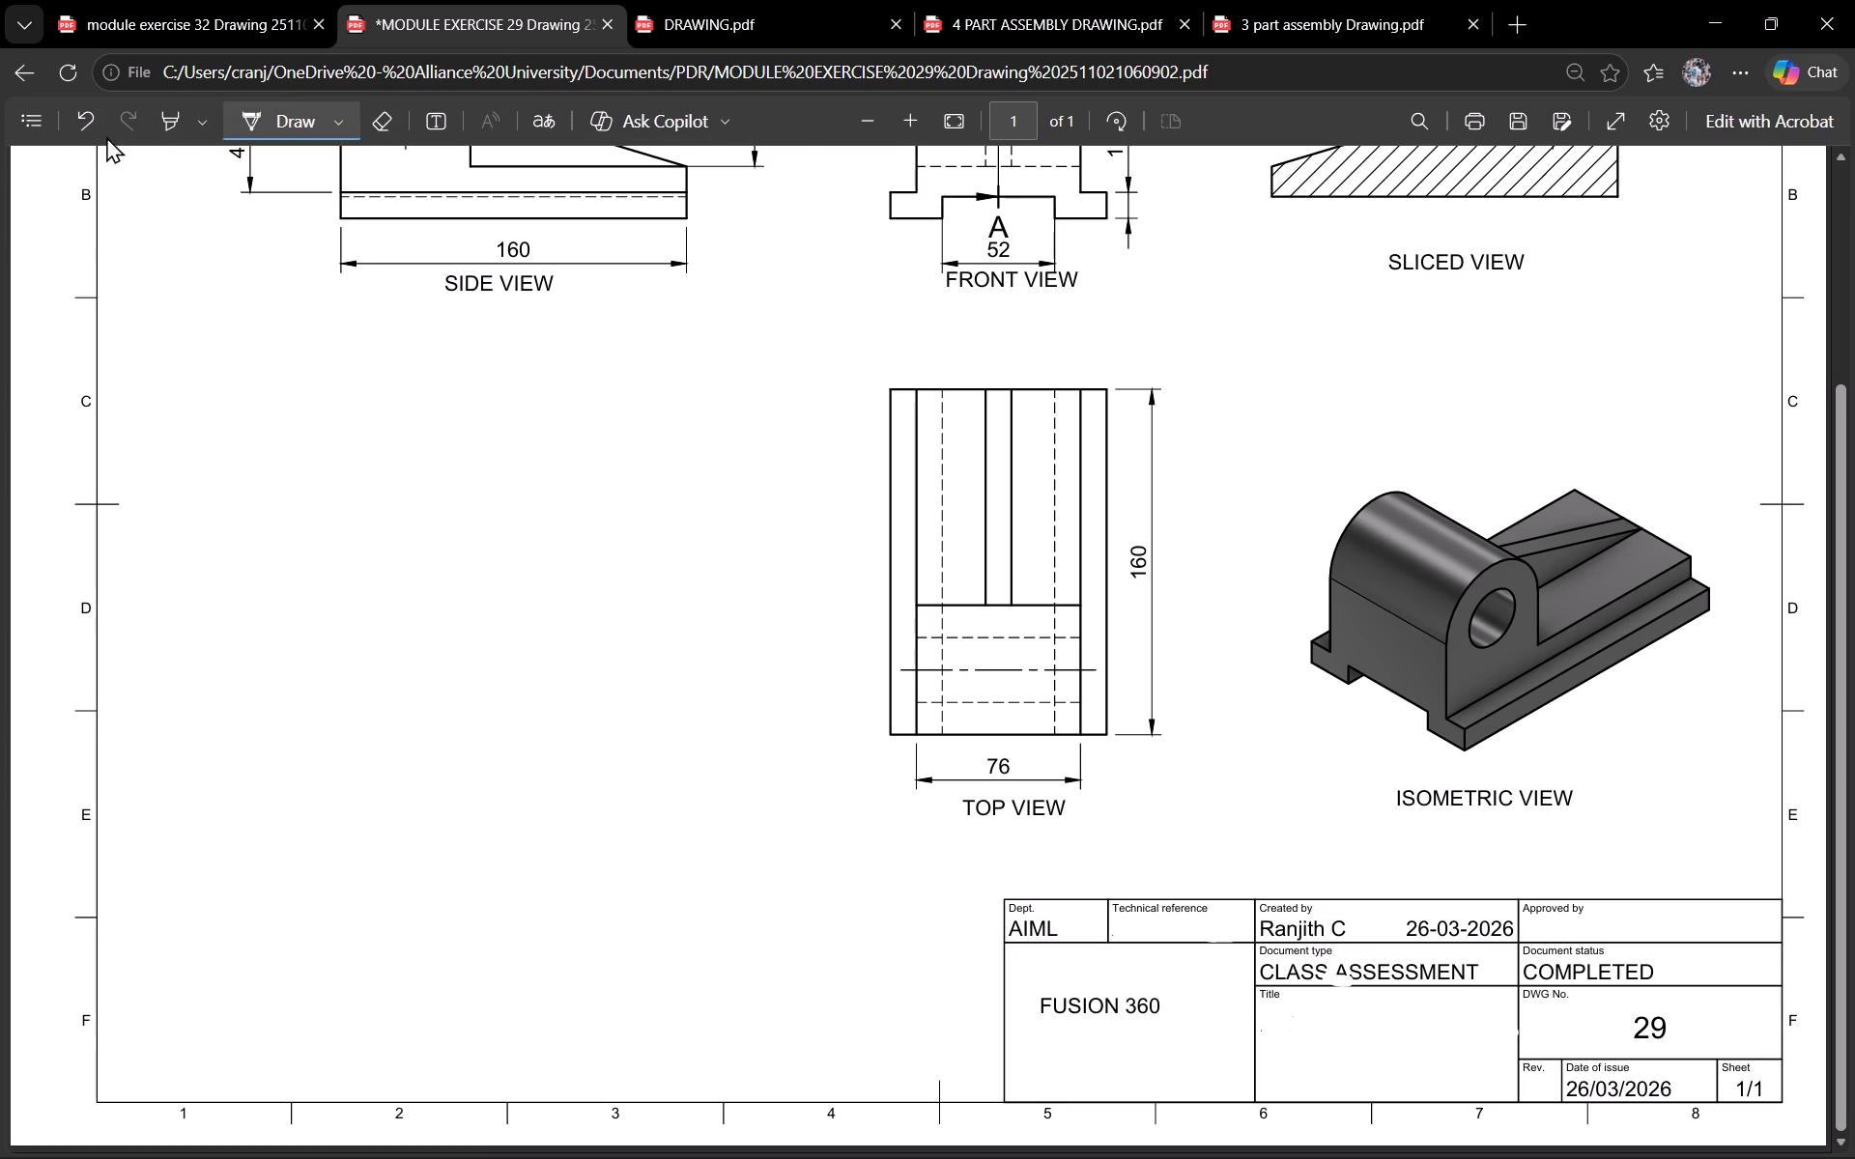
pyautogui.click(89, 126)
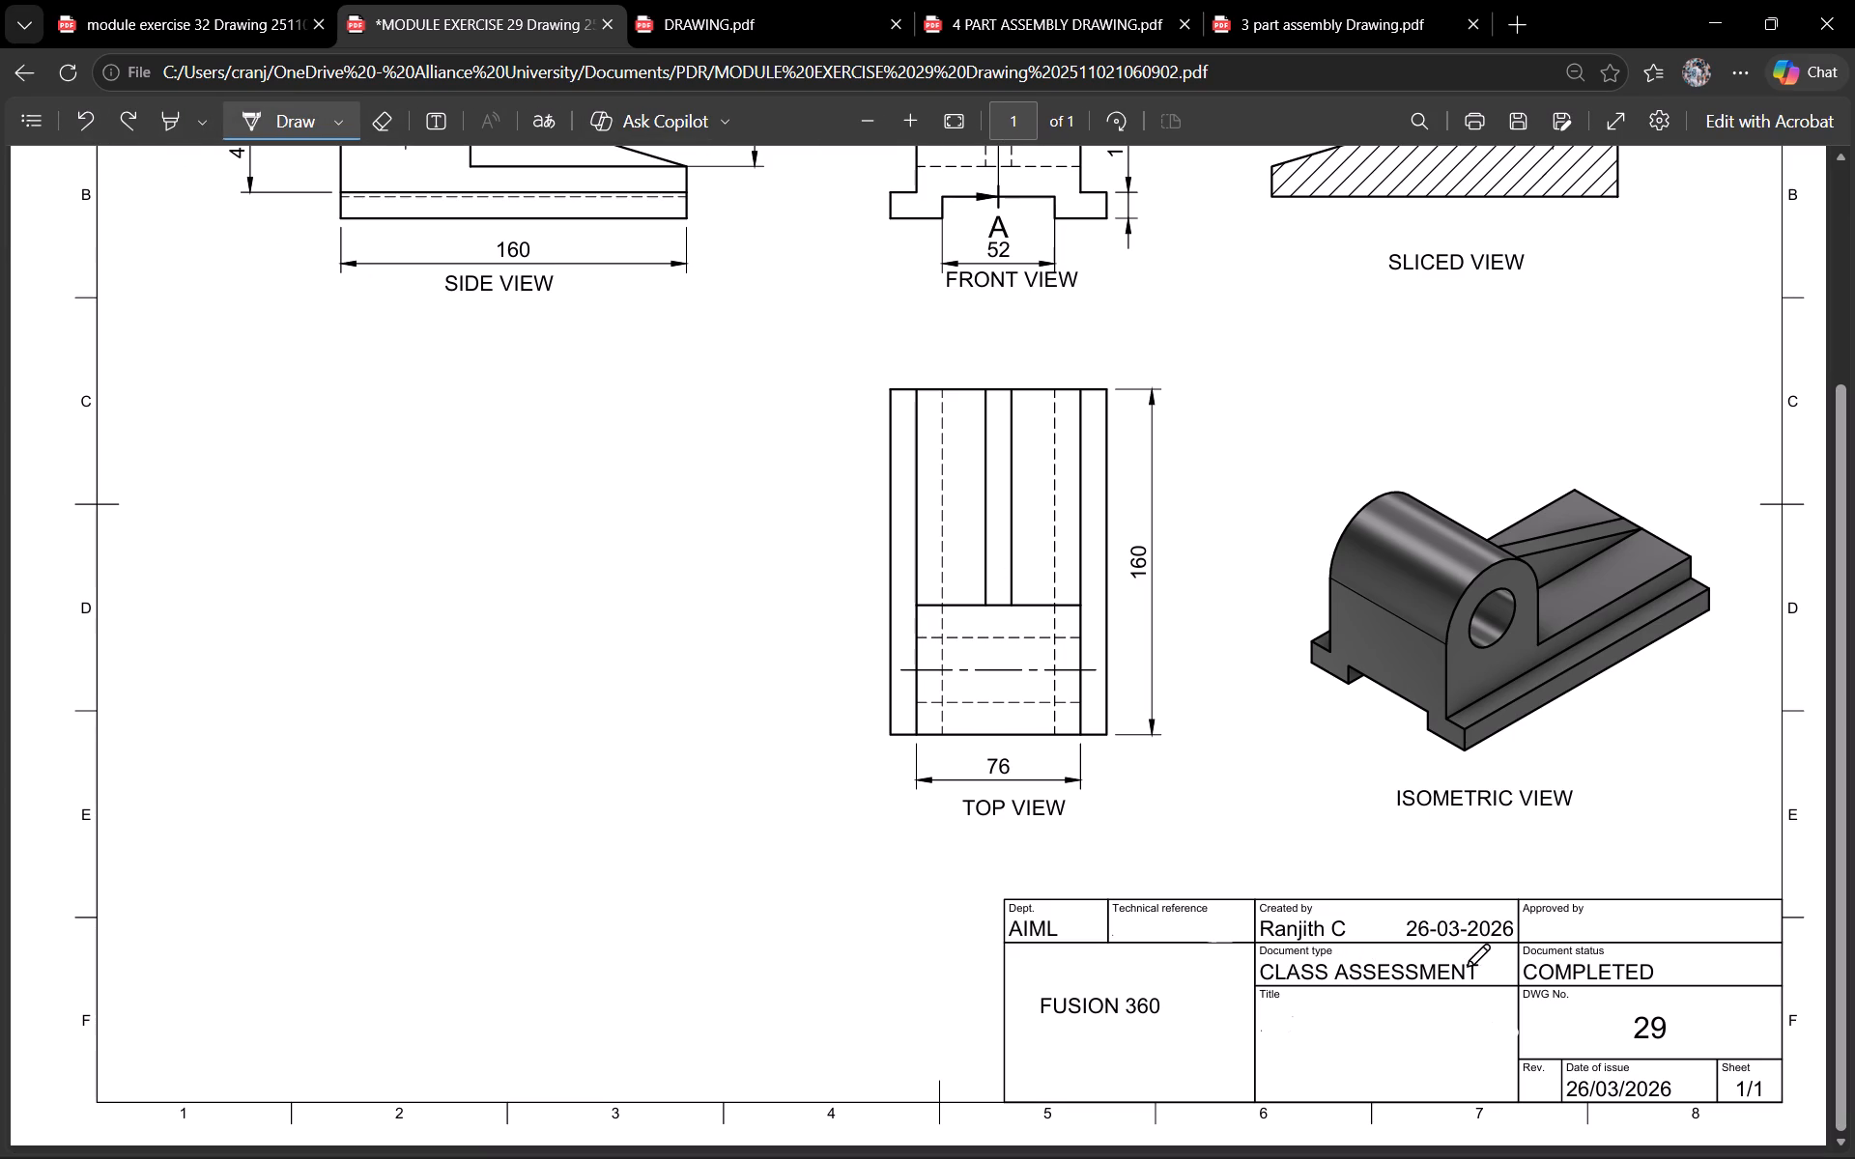
# Cover the Document type entry CLASS ASSESSMENT with white pen strokes, keeping the strokes within the cell.
pyautogui.moveTo(1470, 967); pyautogui.dragTo(1292, 961)
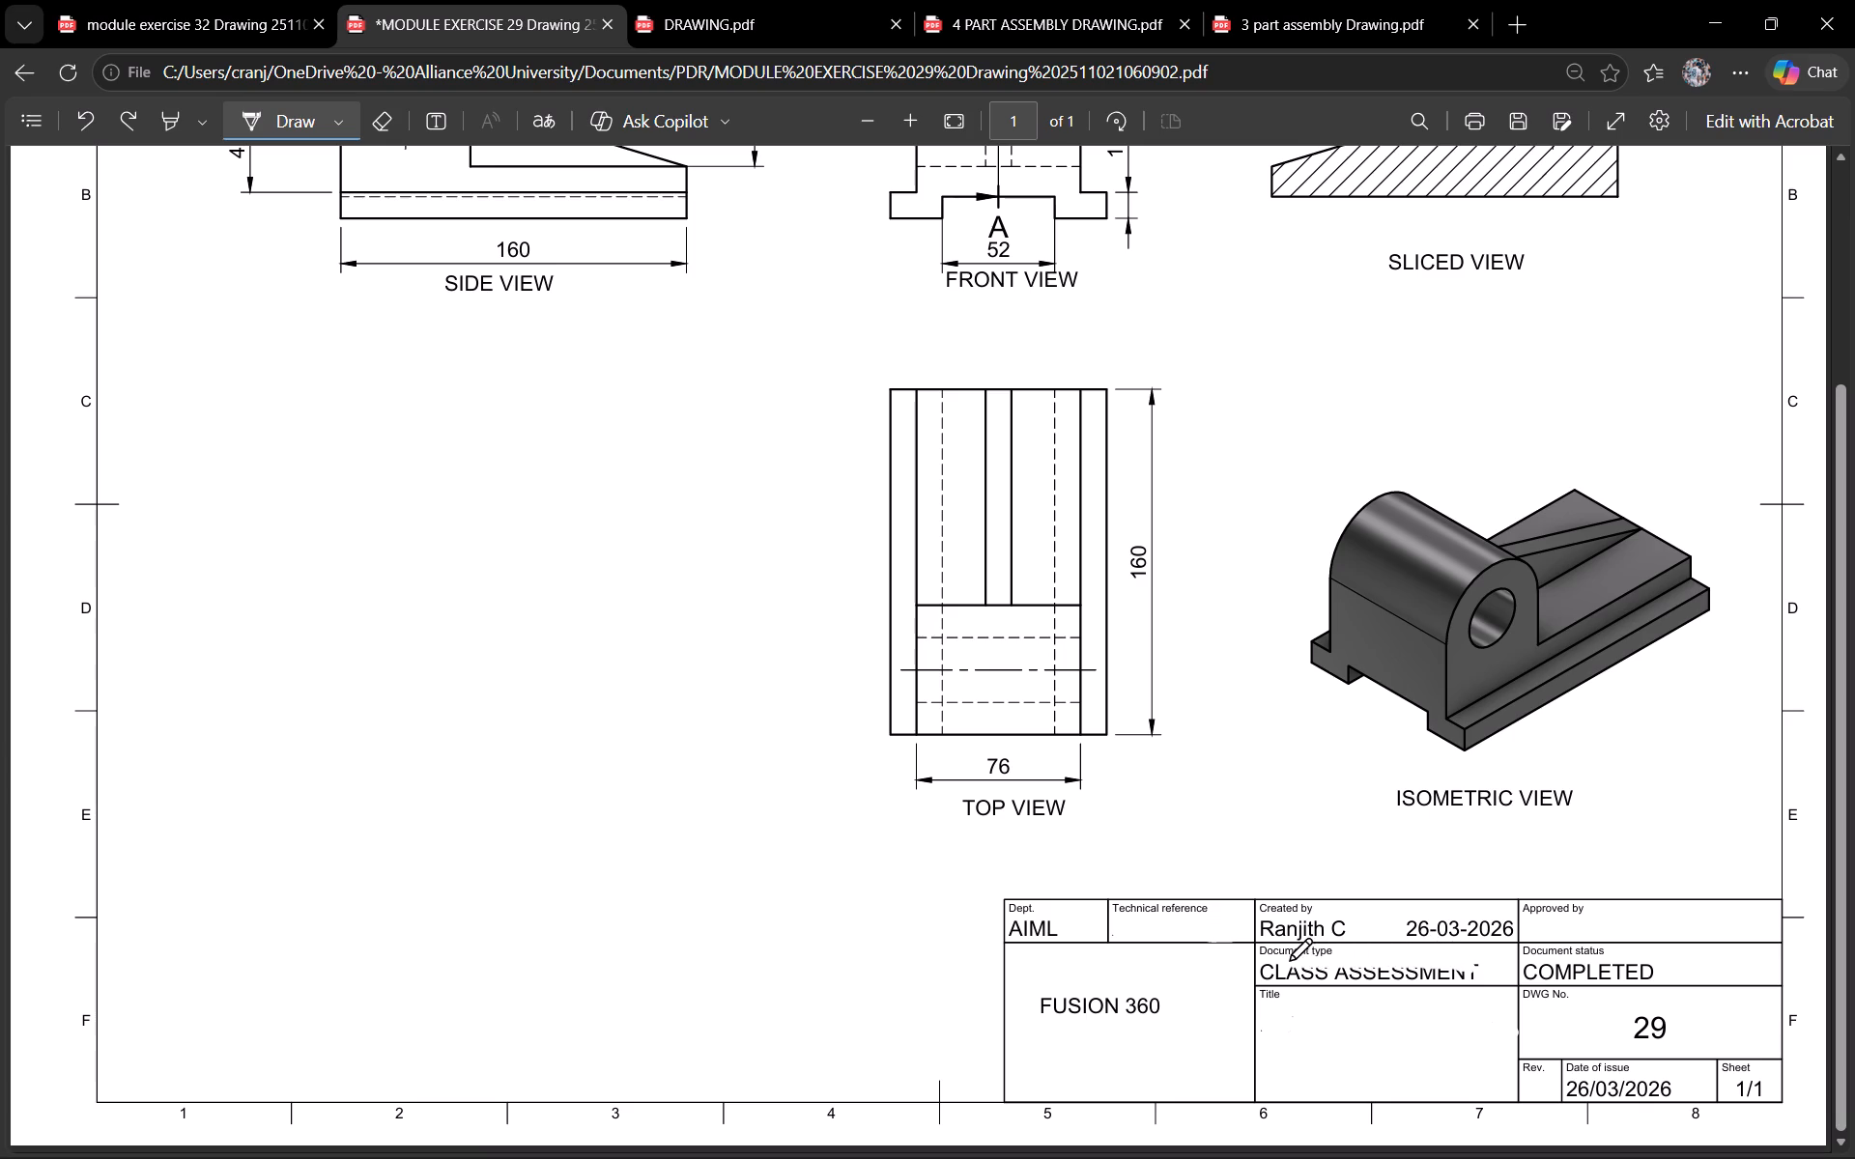
pyautogui.moveTo(1292, 961); pyautogui.dragTo(1270, 979)
pyautogui.moveTo(1270, 979); pyautogui.dragTo(1282, 976)
pyautogui.moveTo(1277, 974); pyautogui.dragTo(1329, 970)
pyautogui.moveTo(1329, 970); pyautogui.dragTo(1370, 970)
pyautogui.moveTo(1277, 966); pyautogui.dragTo(1301, 969)
pyautogui.moveTo(1301, 969); pyautogui.dragTo(1306, 969)
pyautogui.moveTo(1301, 971); pyautogui.dragTo(1388, 972)
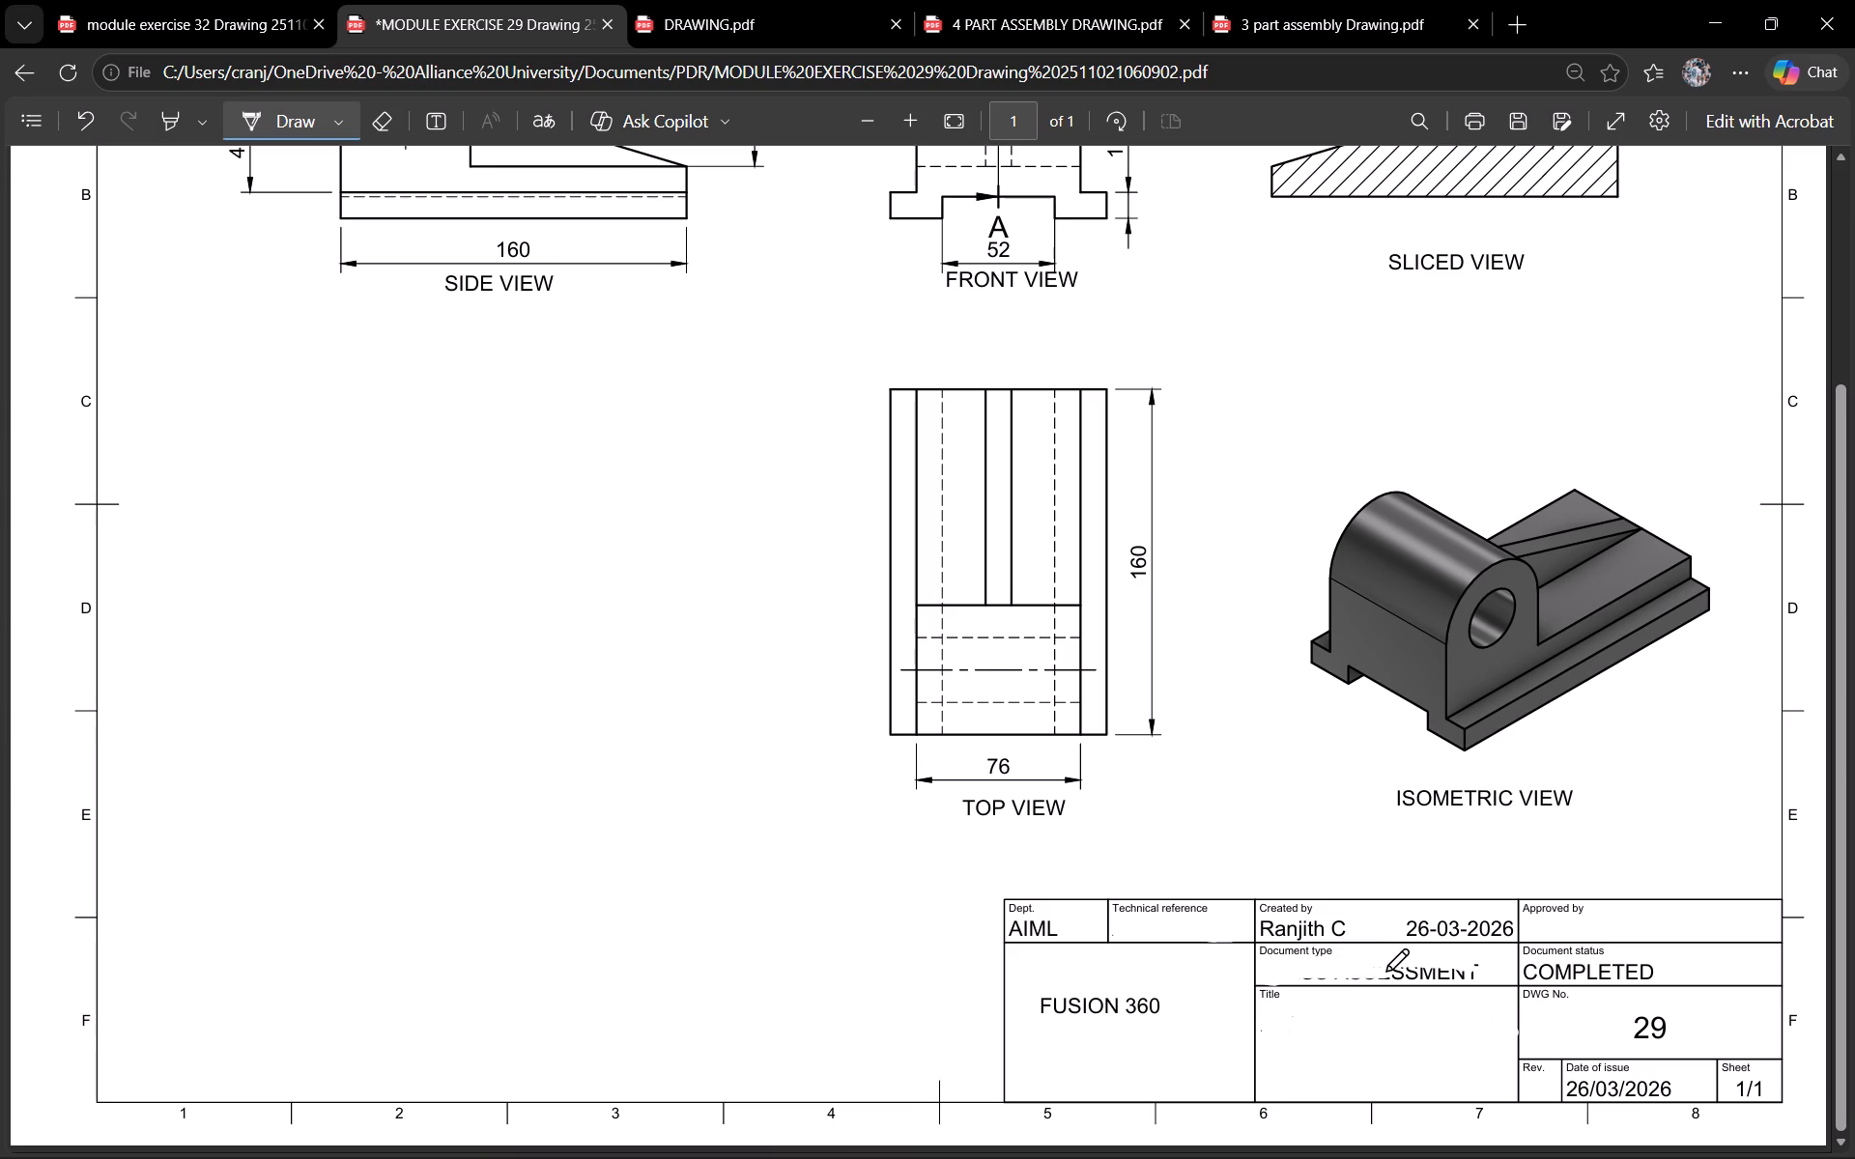
pyautogui.moveTo(1388, 972); pyautogui.dragTo(1481, 973)
pyautogui.moveTo(1478, 968); pyautogui.dragTo(1476, 966)
pyautogui.moveTo(1476, 966); pyautogui.dragTo(1472, 958)
pyautogui.moveTo(1482, 975); pyautogui.dragTo(1452, 975)
pyautogui.moveTo(1452, 975); pyautogui.dragTo(1372, 973)
pyautogui.moveTo(1419, 974); pyautogui.dragTo(1394, 971)
pyautogui.moveTo(1394, 971); pyautogui.dragTo(1304, 972)
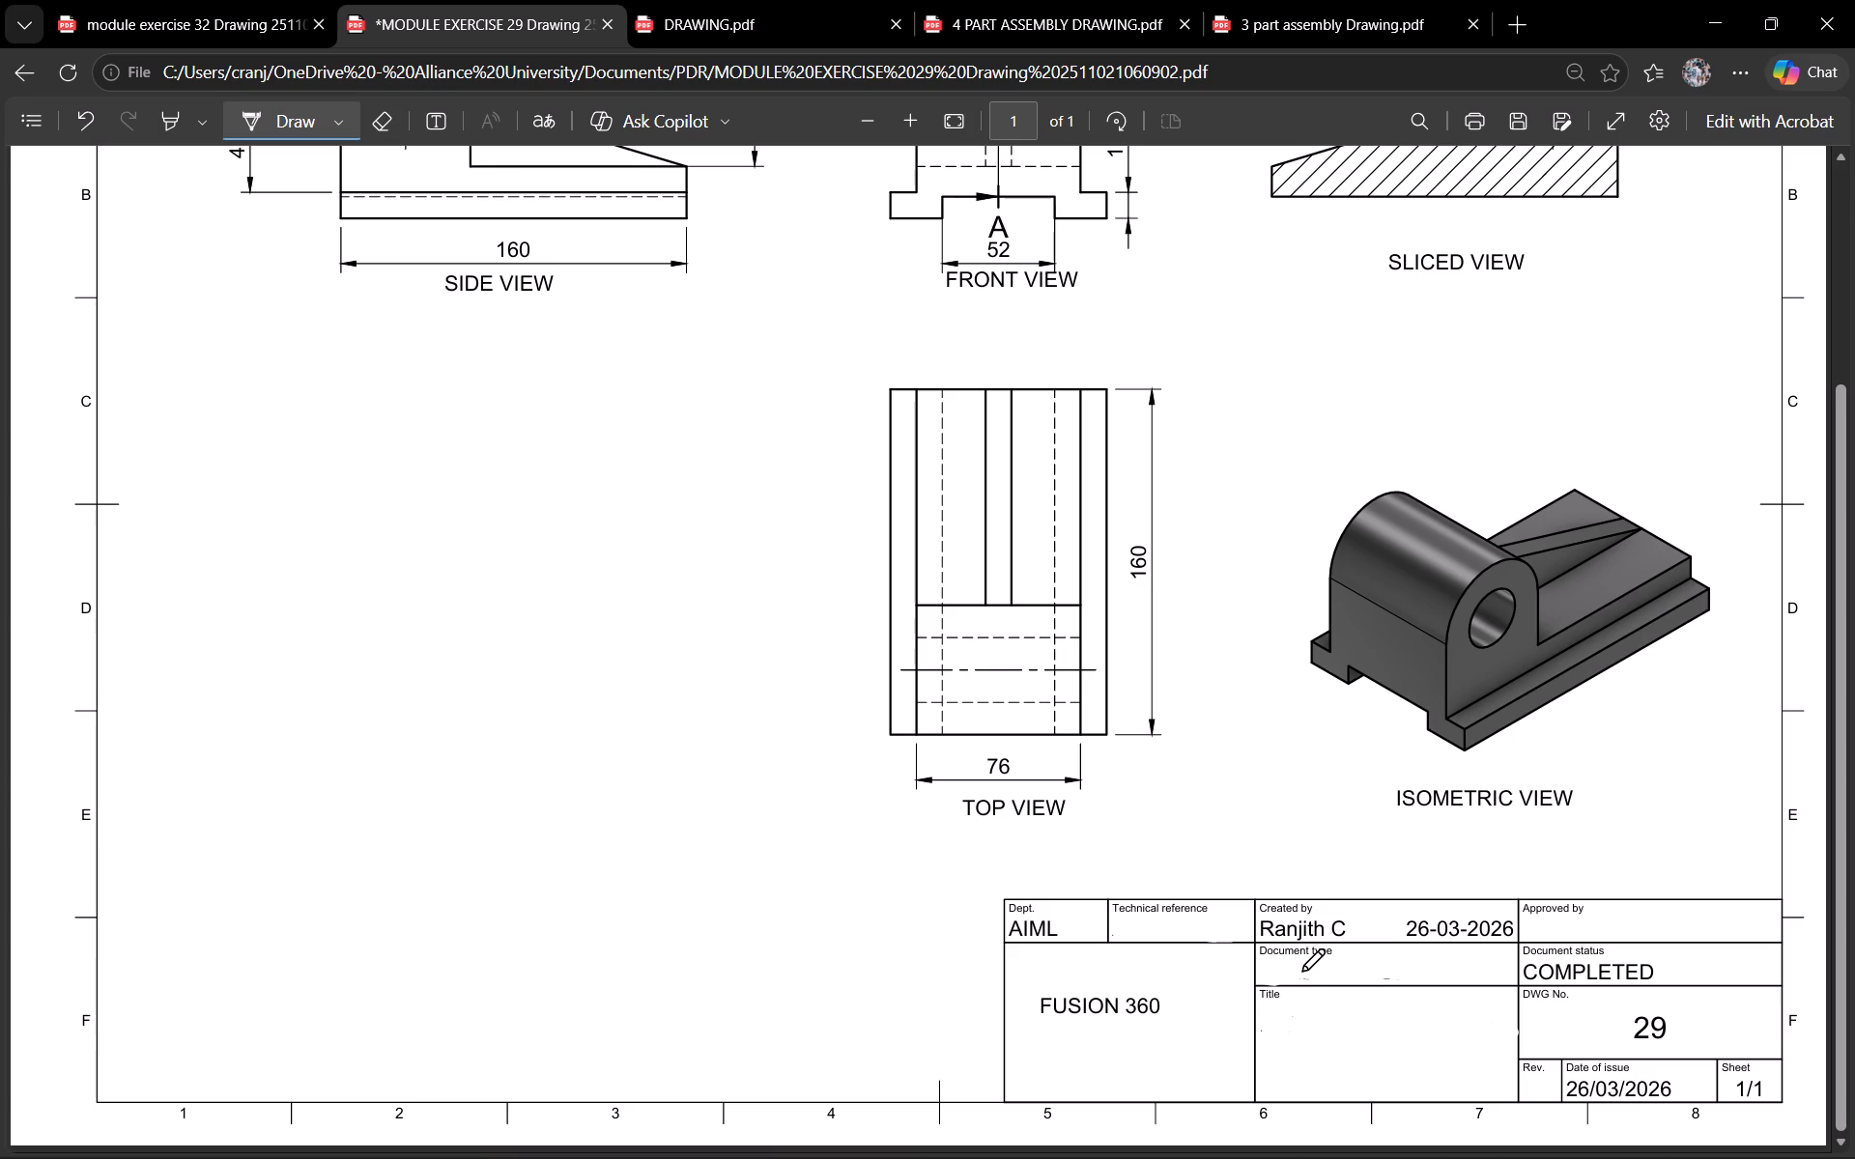
pyautogui.moveTo(1304, 972); pyautogui.dragTo(1302, 972)
pyautogui.click(1300, 972)
pyautogui.moveTo(1300, 975); pyautogui.dragTo(1319, 975)
pyautogui.moveTo(1381, 974); pyautogui.dragTo(1391, 978)
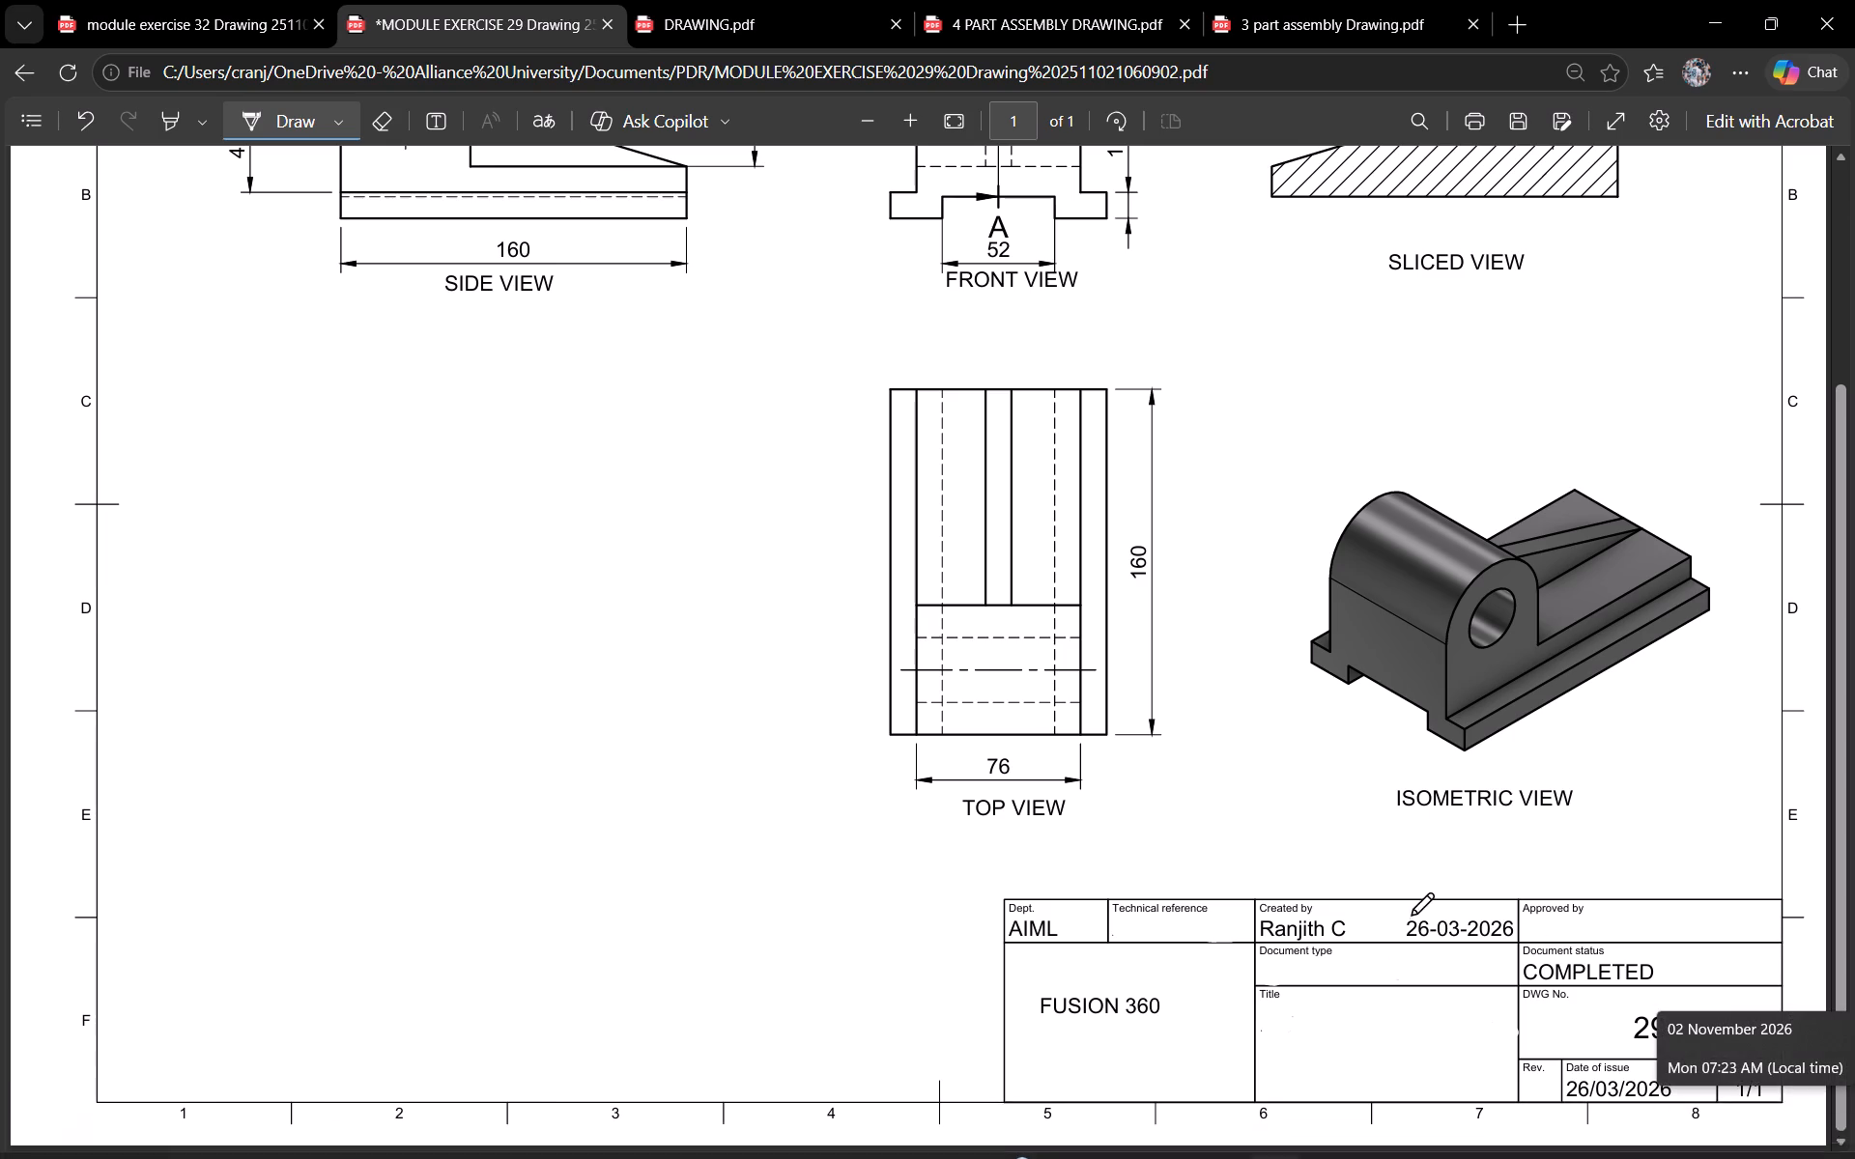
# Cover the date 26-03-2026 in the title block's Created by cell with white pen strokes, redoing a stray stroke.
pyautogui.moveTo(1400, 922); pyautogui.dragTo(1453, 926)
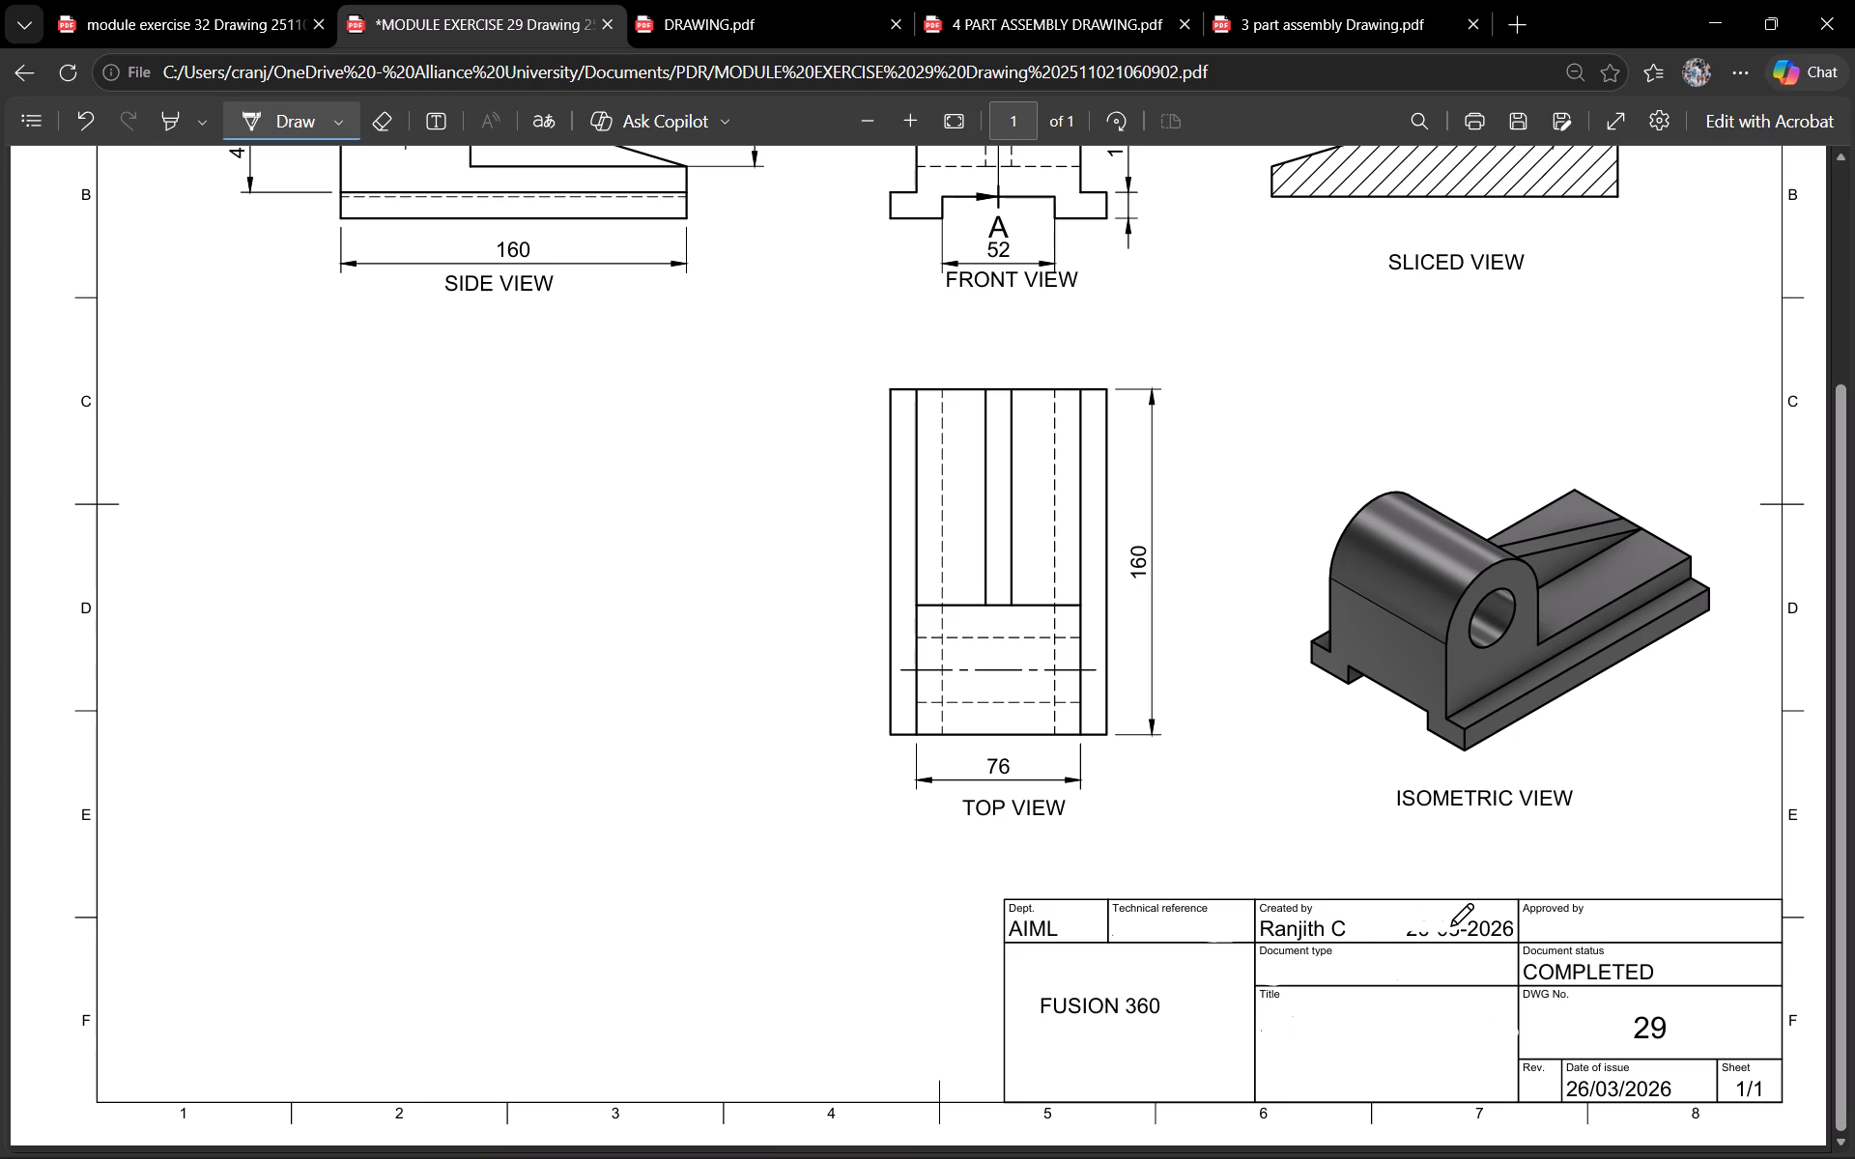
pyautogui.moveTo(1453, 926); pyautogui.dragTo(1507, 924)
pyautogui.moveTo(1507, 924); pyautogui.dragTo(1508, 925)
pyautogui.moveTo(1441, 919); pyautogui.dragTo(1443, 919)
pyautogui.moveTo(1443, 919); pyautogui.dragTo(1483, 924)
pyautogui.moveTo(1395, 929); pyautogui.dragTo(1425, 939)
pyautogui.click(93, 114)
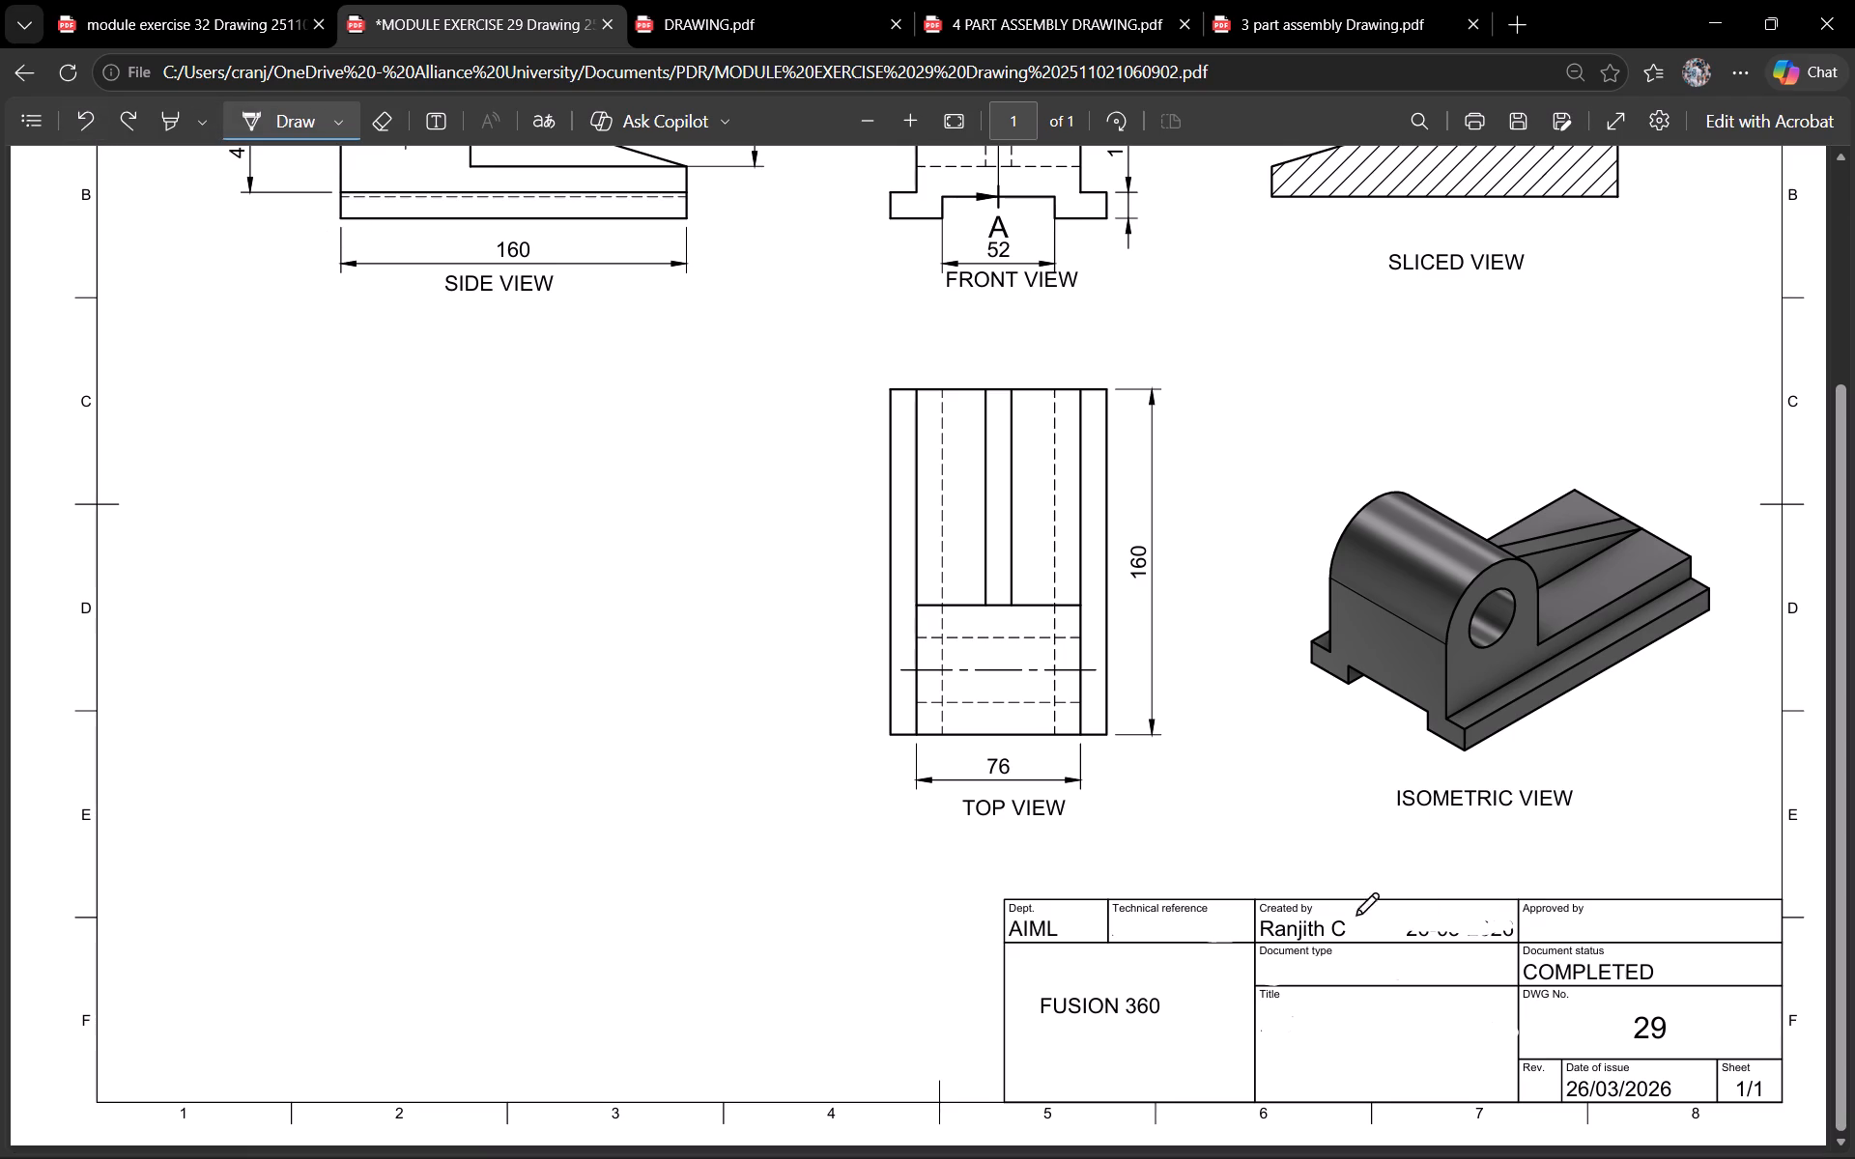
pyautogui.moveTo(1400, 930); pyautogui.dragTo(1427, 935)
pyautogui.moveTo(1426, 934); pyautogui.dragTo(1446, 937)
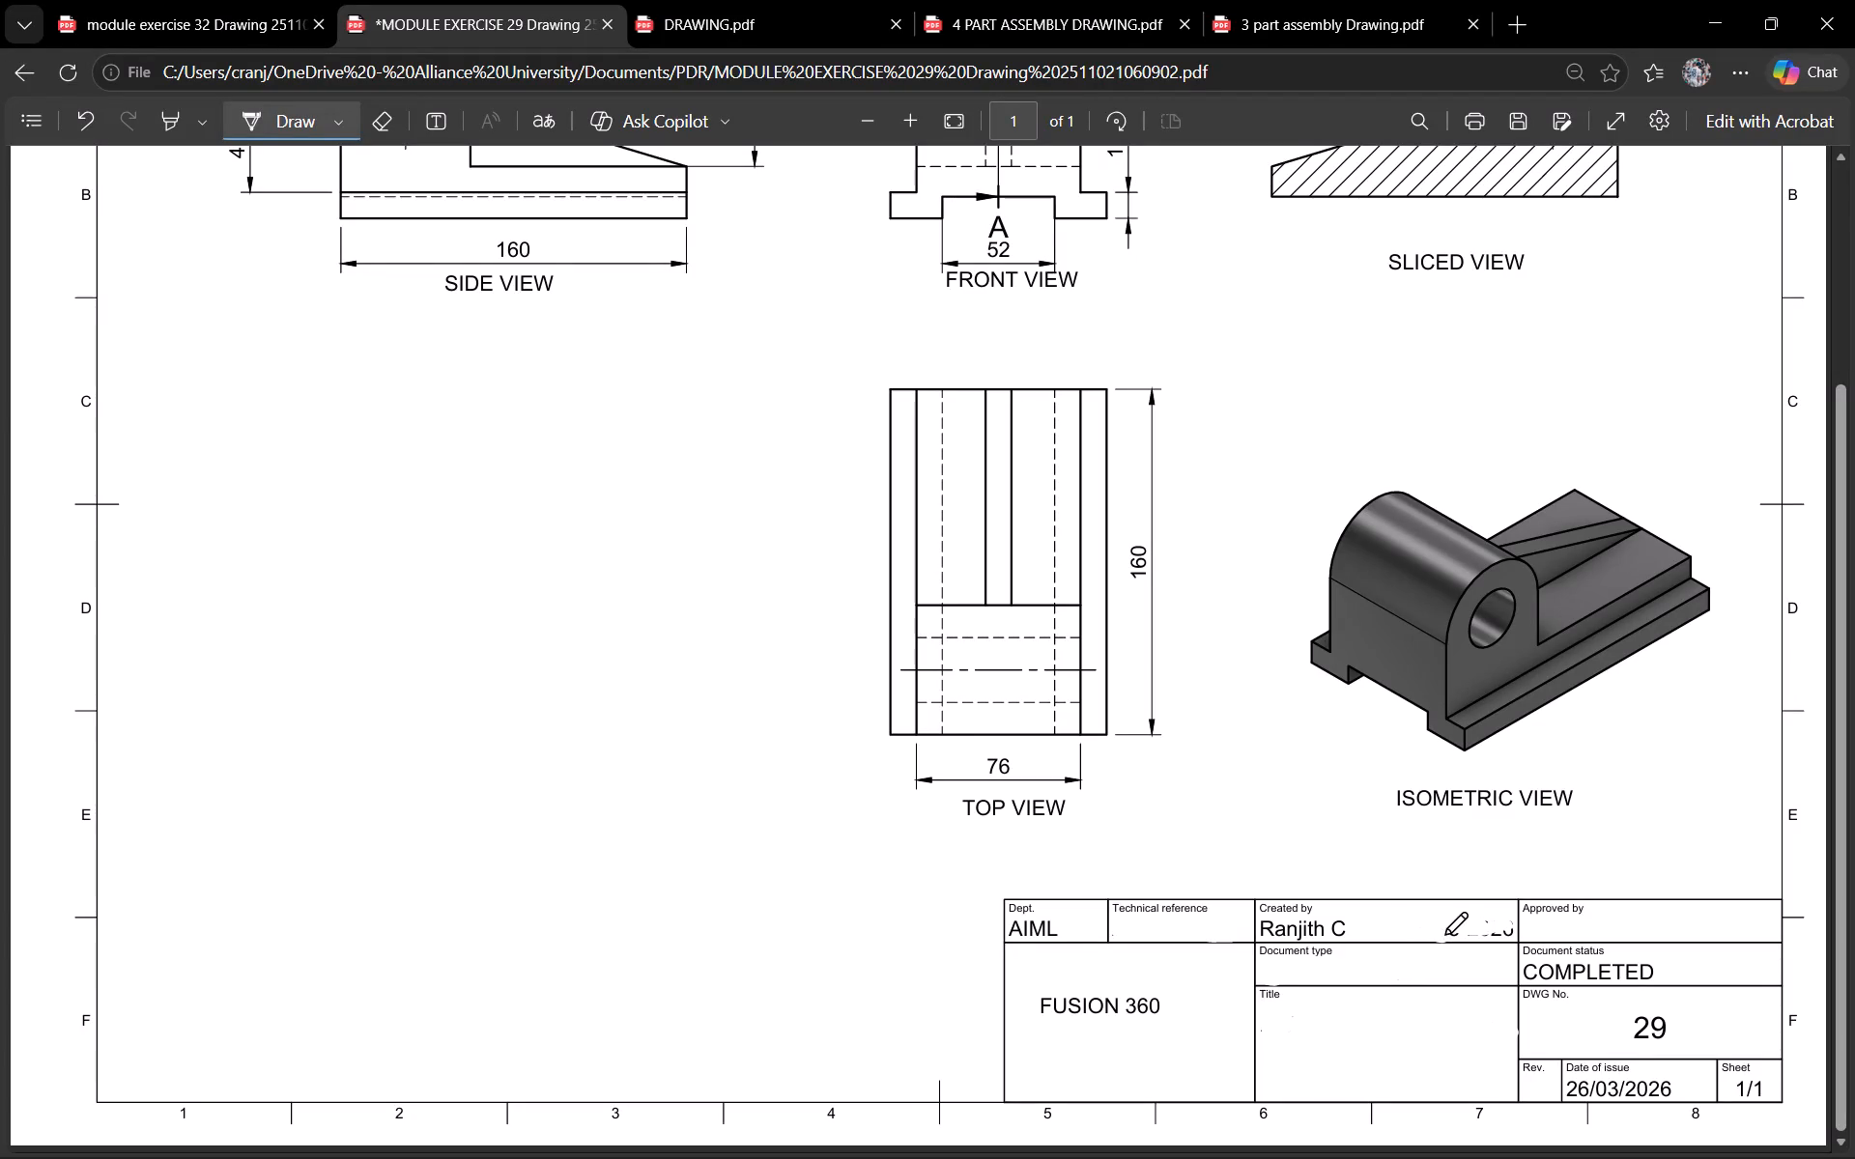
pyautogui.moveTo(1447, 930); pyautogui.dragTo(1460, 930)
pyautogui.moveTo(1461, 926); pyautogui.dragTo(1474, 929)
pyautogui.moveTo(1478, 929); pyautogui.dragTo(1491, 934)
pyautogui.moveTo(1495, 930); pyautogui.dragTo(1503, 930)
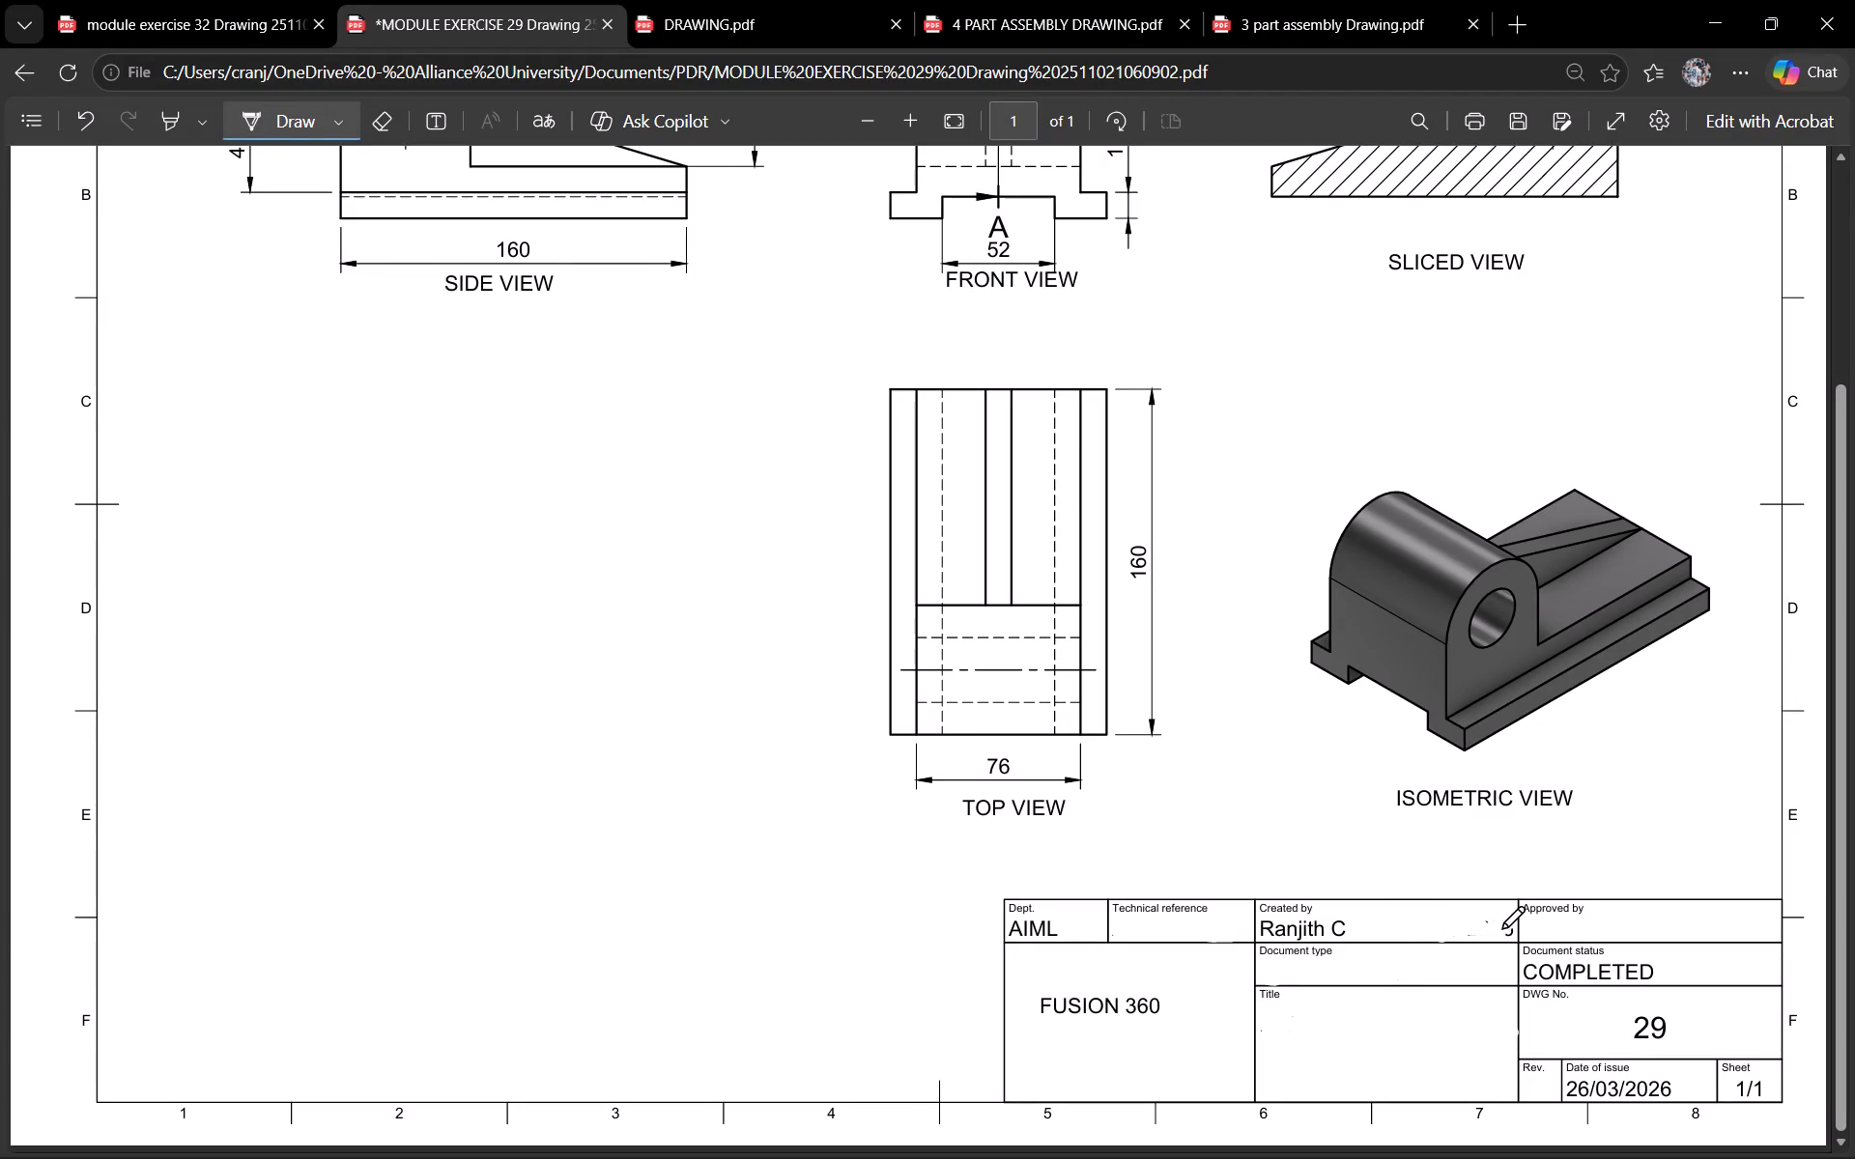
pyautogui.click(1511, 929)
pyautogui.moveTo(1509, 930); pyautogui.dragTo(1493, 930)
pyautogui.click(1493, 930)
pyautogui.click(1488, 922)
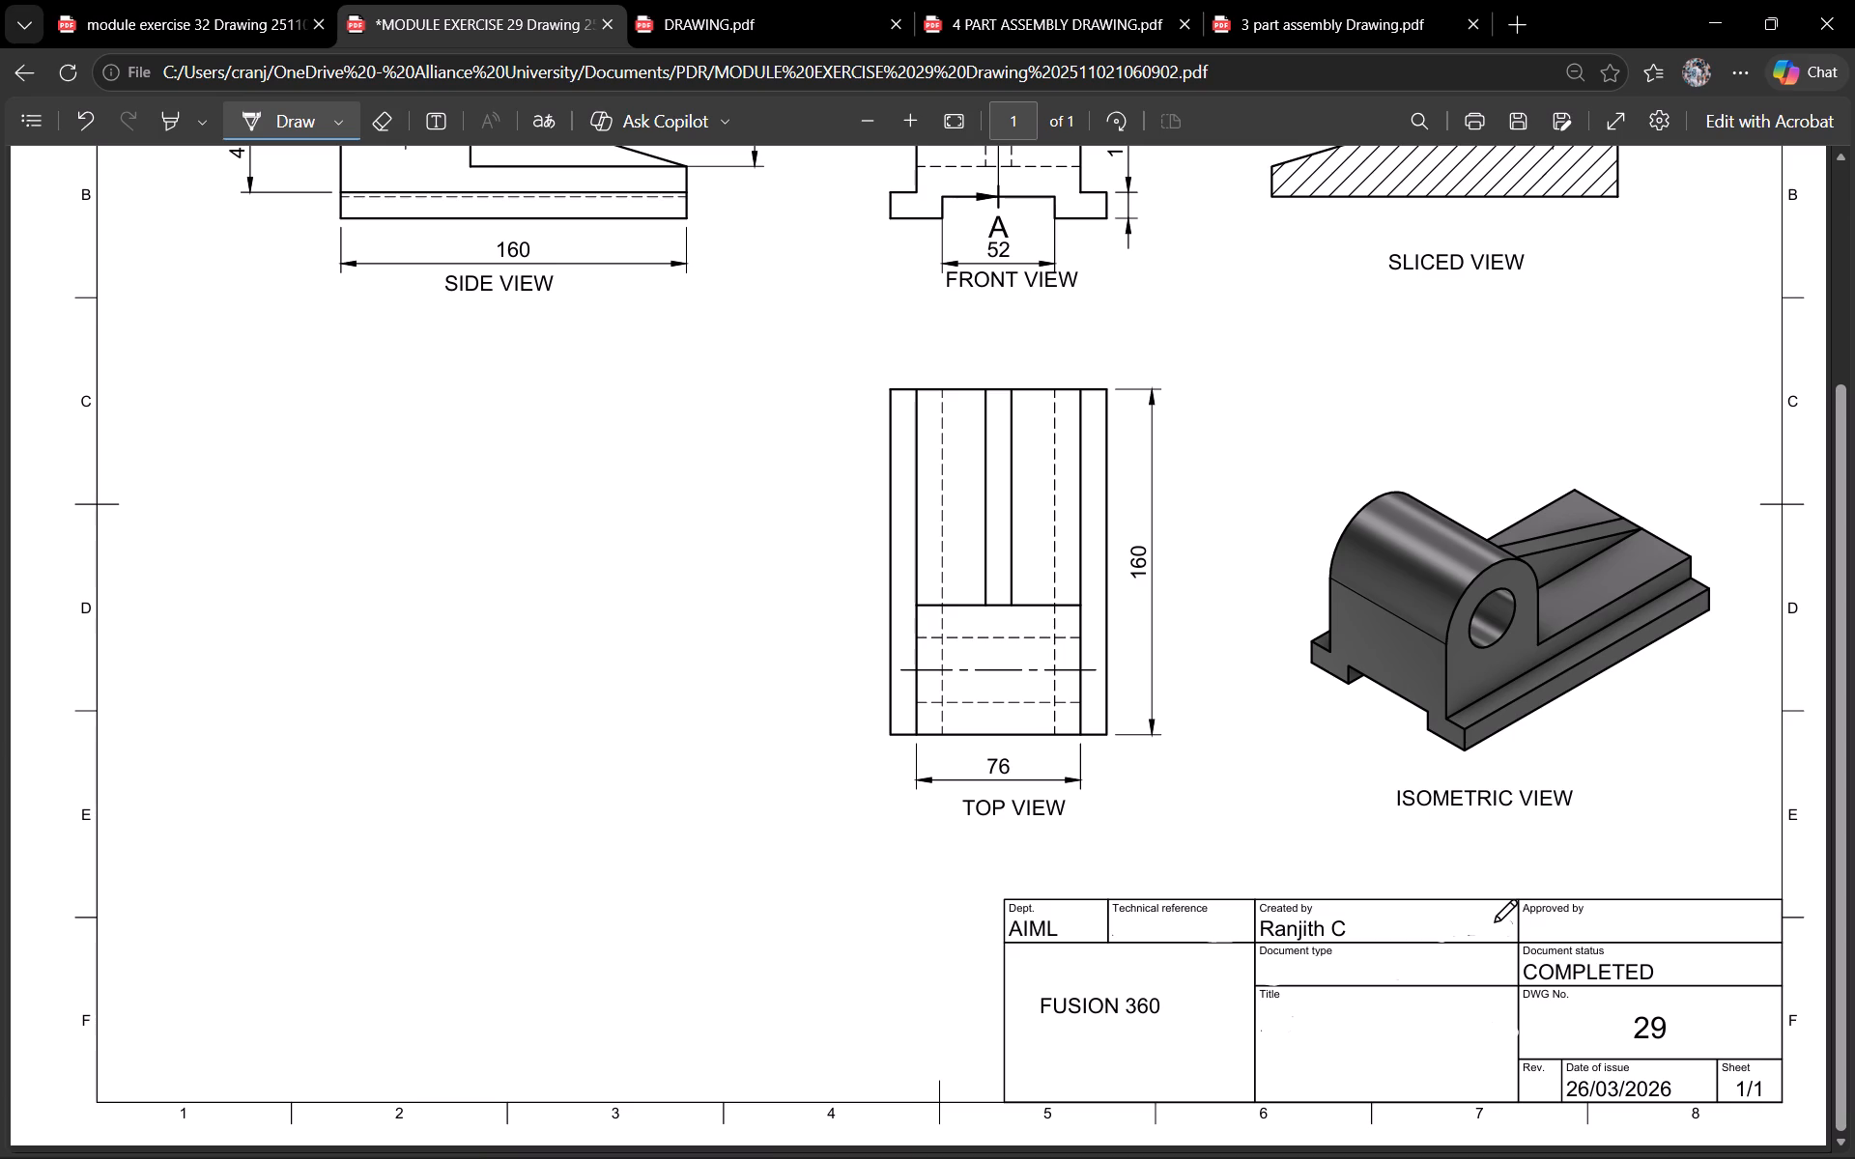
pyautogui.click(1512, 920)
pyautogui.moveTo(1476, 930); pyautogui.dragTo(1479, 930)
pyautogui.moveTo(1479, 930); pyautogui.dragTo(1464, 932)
# Undo all the white pen strokes in the title block, back to the original entries.
pyautogui.scroll(-4, 1599, 1090)
pyautogui.hotkey('ctrl', 'z')
pyautogui.hotkey('ctrl', 'z')
pyautogui.hotkey('ctrl', 'z')
pyautogui.hotkey('ctrl', 'z')
pyautogui.hotkey('ctrl', 'z')
pyautogui.tripleClick(93, 121)
pyautogui.tripleClick(93, 121)
pyautogui.tripleClick(93, 121)
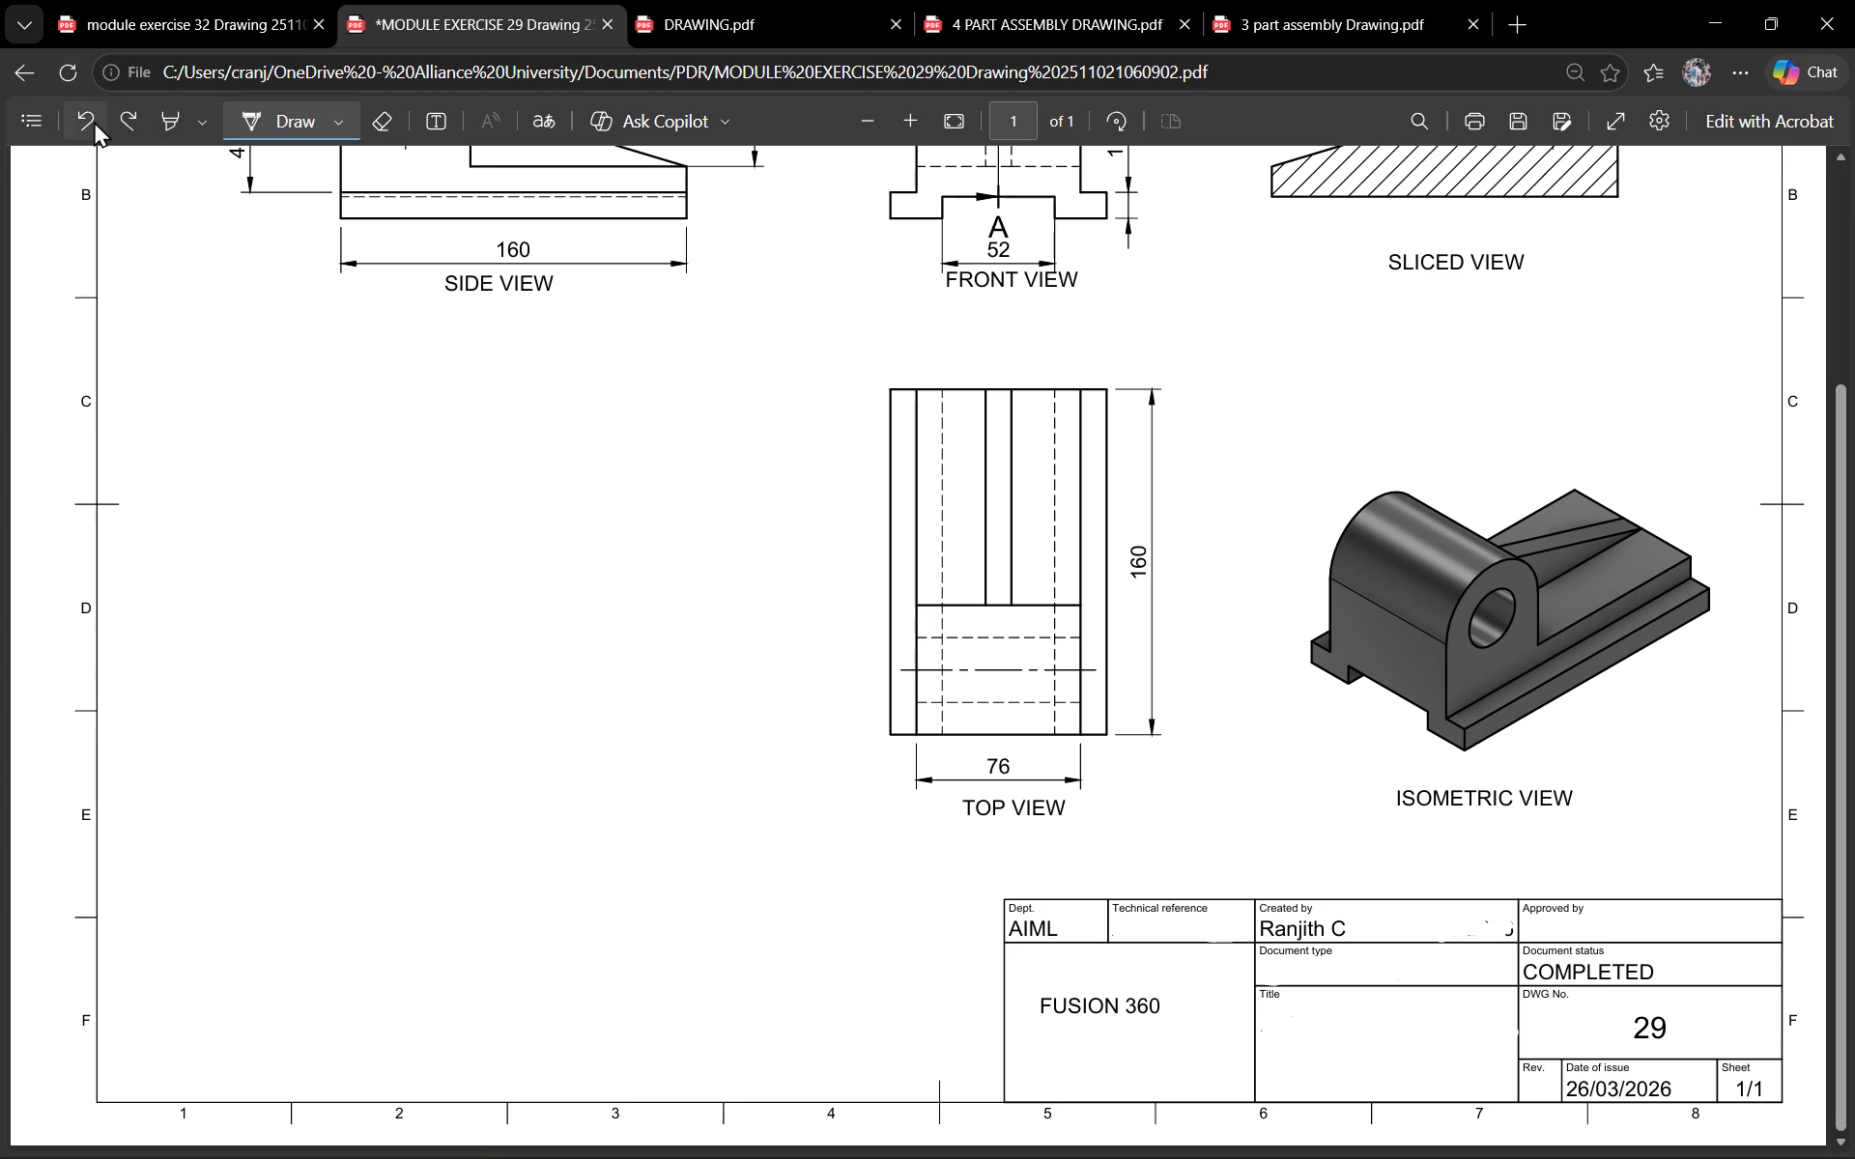
pyautogui.tripleClick(94, 121)
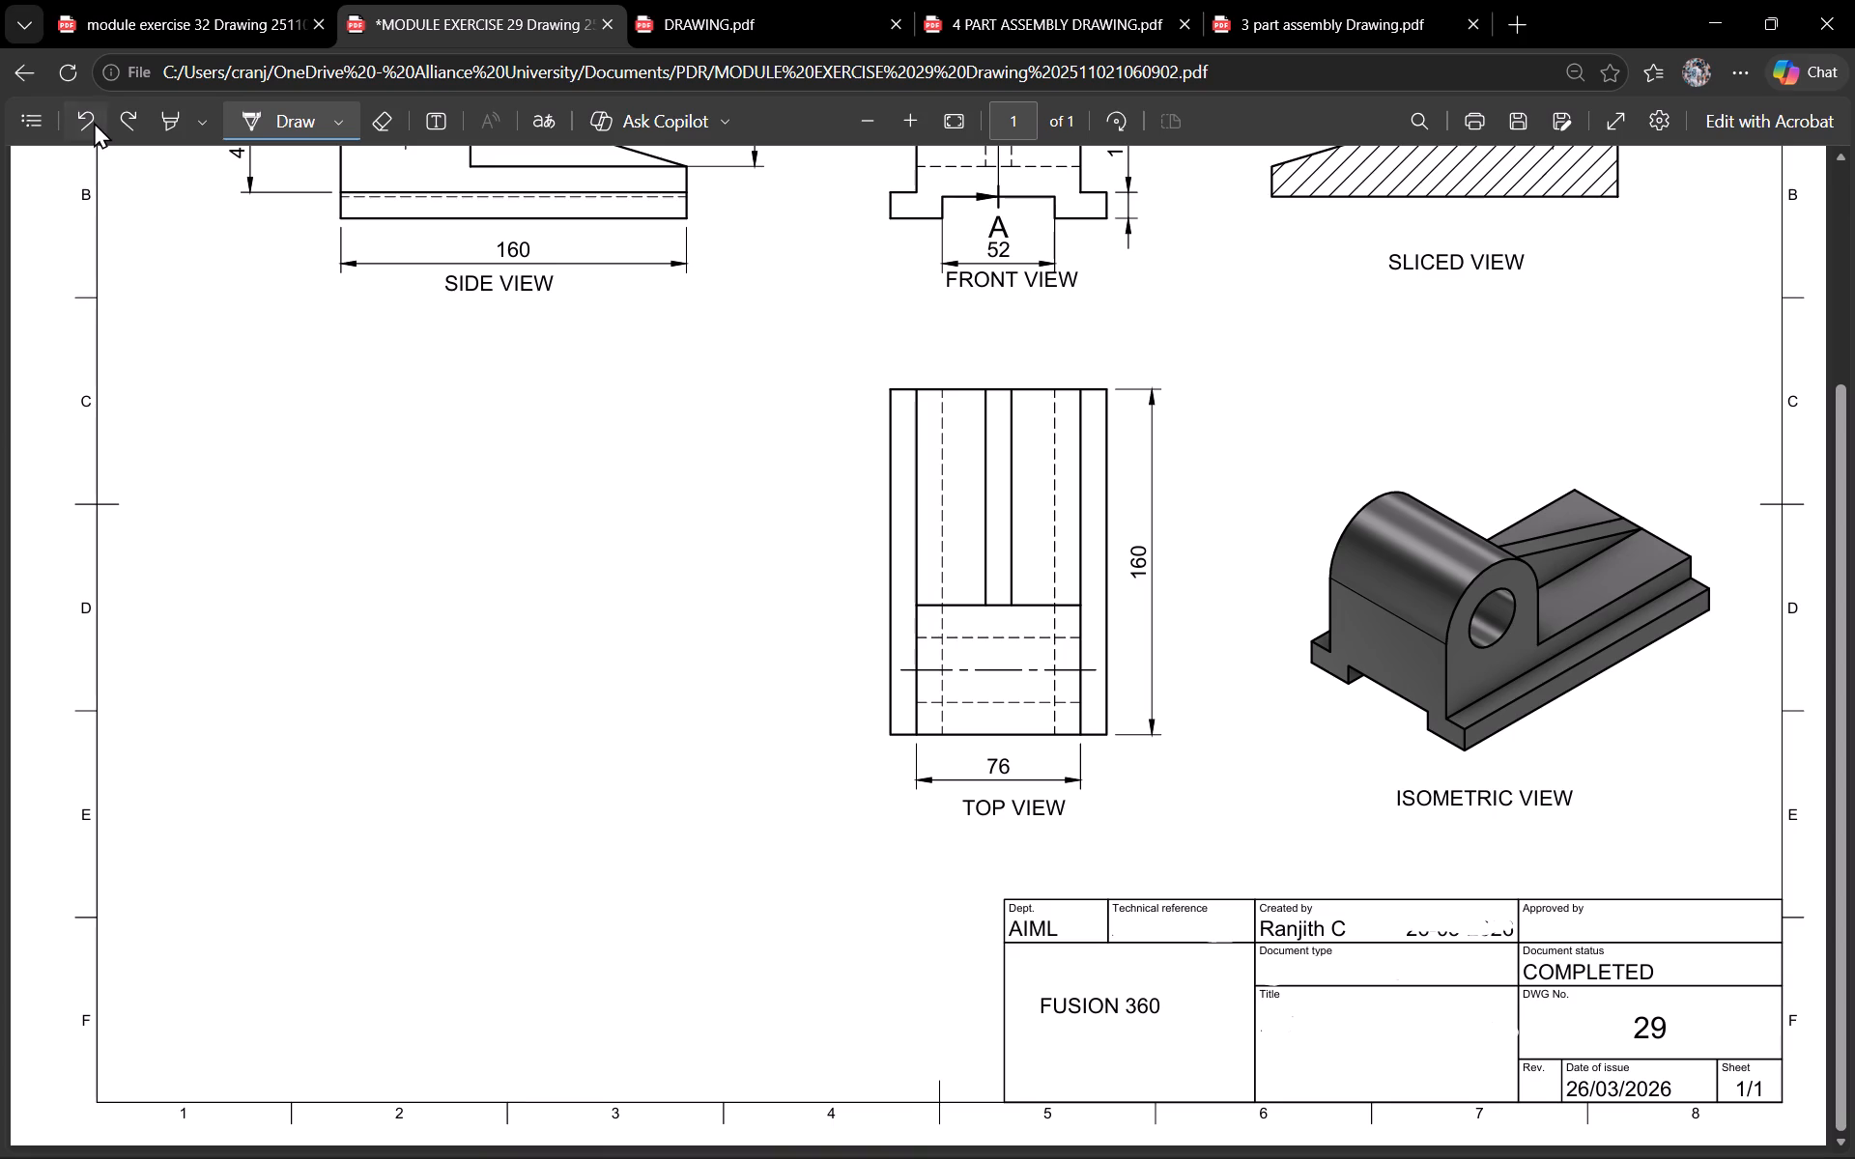
pyautogui.tripleClick(94, 122)
pyautogui.tripleClick(94, 122)
pyautogui.tripleClick(95, 122)
pyautogui.tripleClick(95, 122)
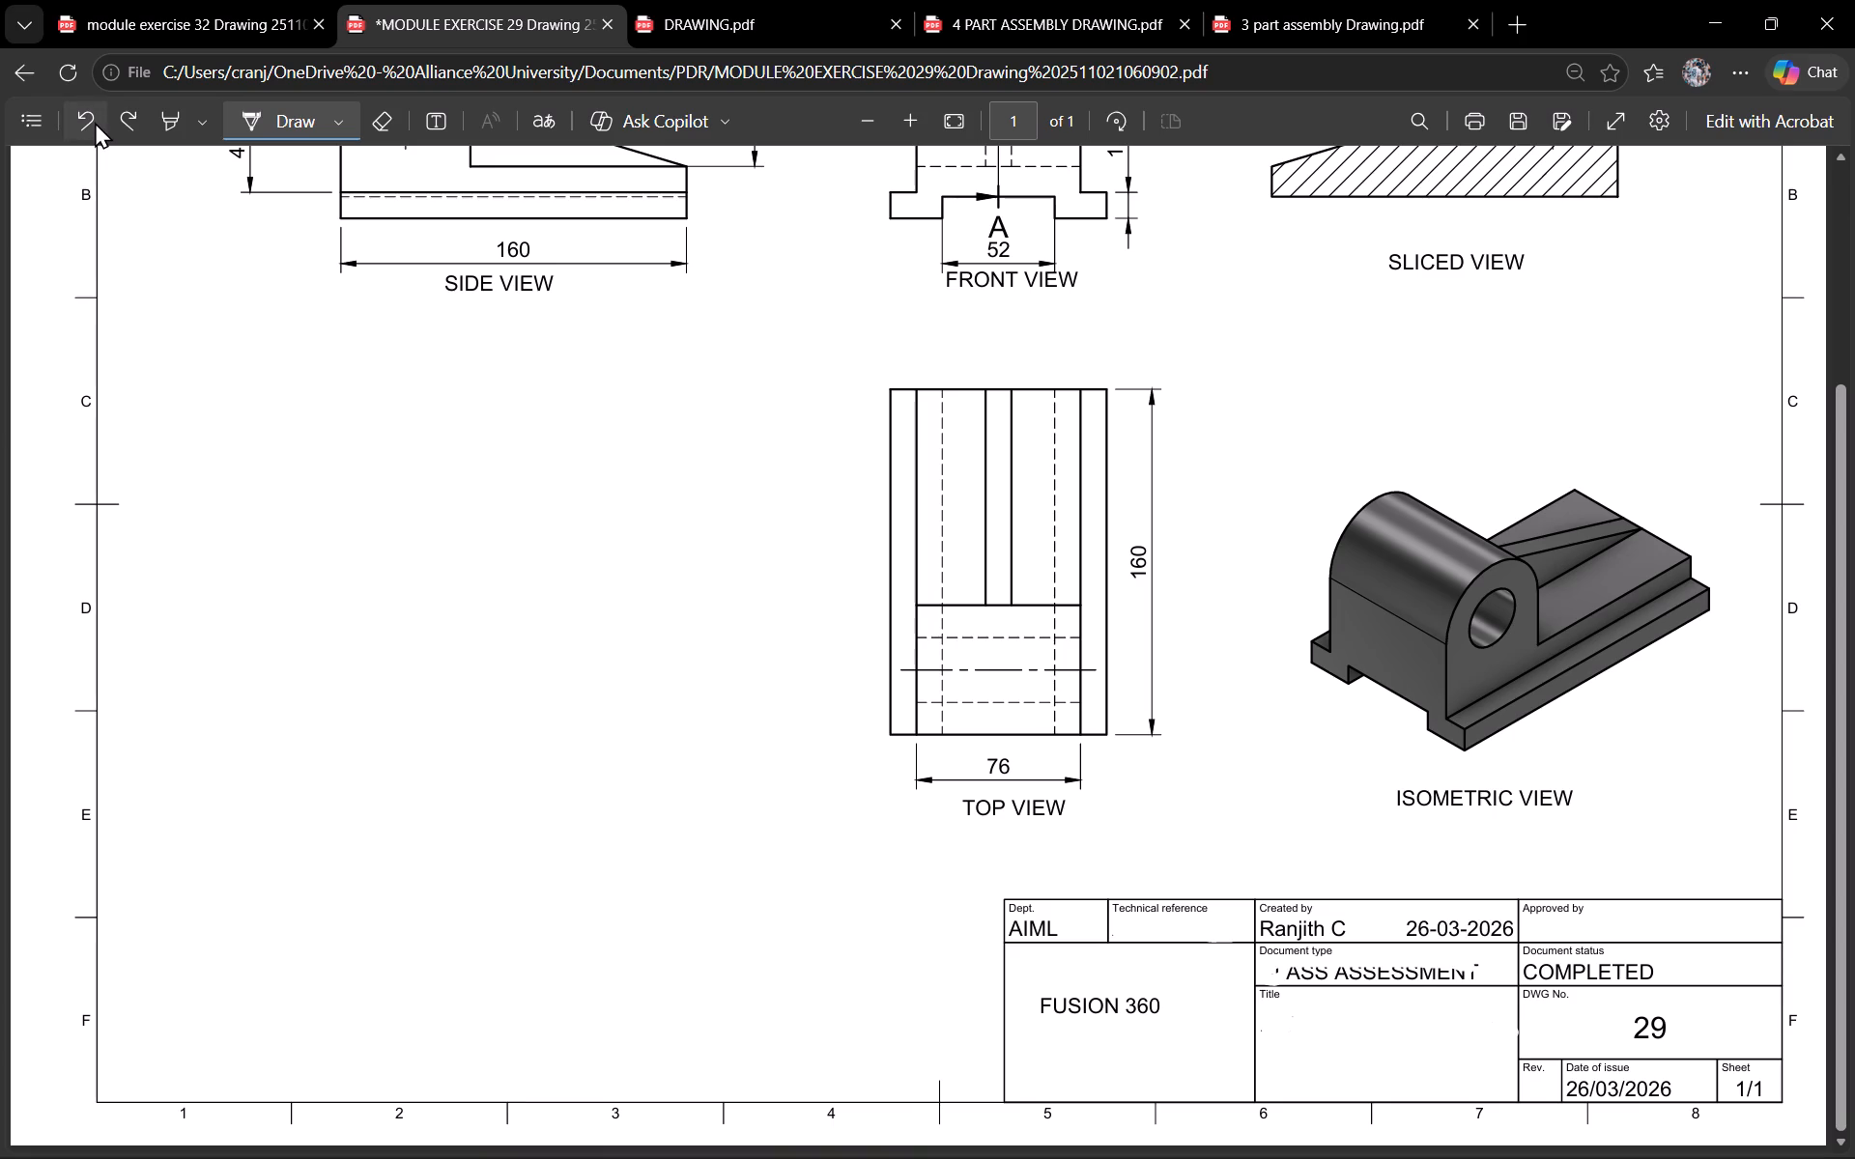
pyautogui.tripleClick(95, 122)
pyautogui.tripleClick(95, 122)
pyautogui.tripleClick(95, 122)
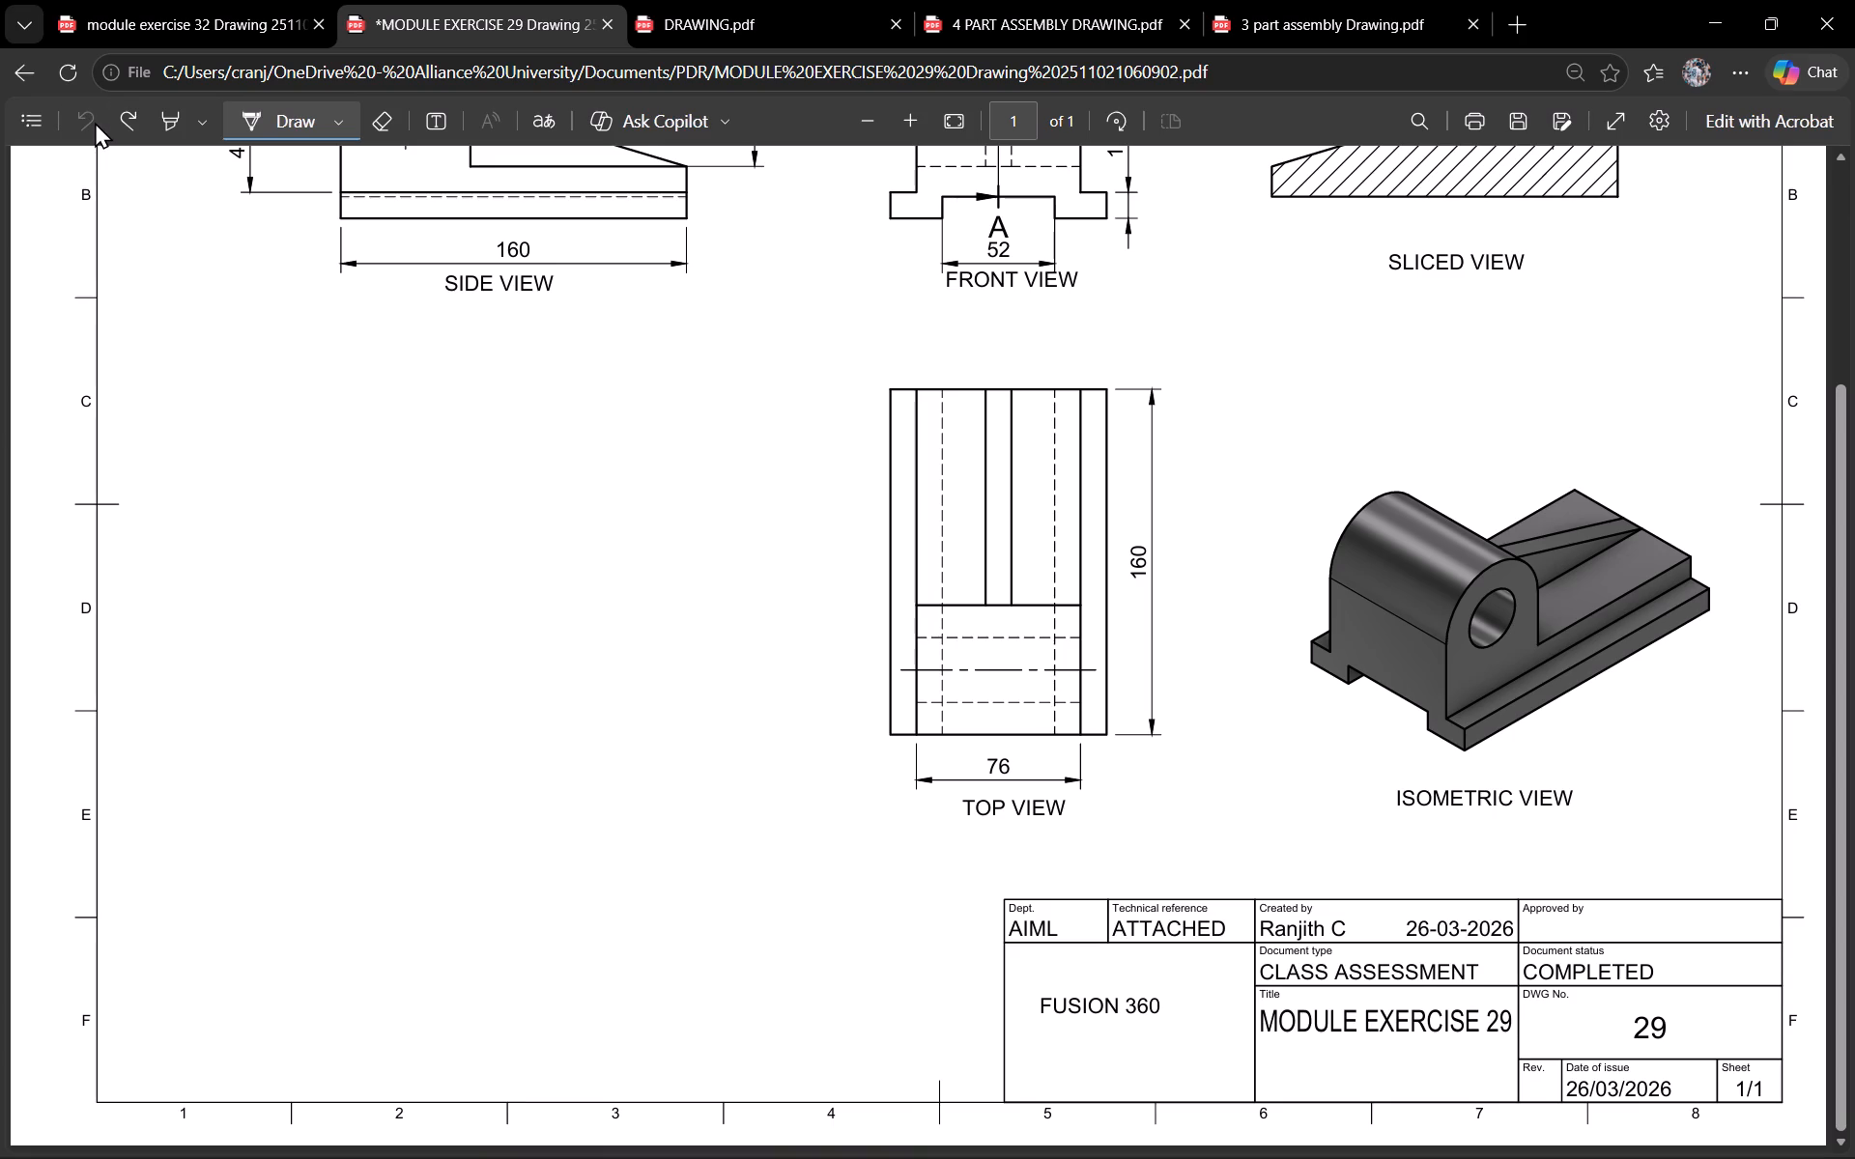
# Cover the Dept. entry AIML in the title block with white pen strokes.
pyautogui.click(1055, 931)
pyautogui.moveTo(1055, 930); pyautogui.dragTo(1027, 927)
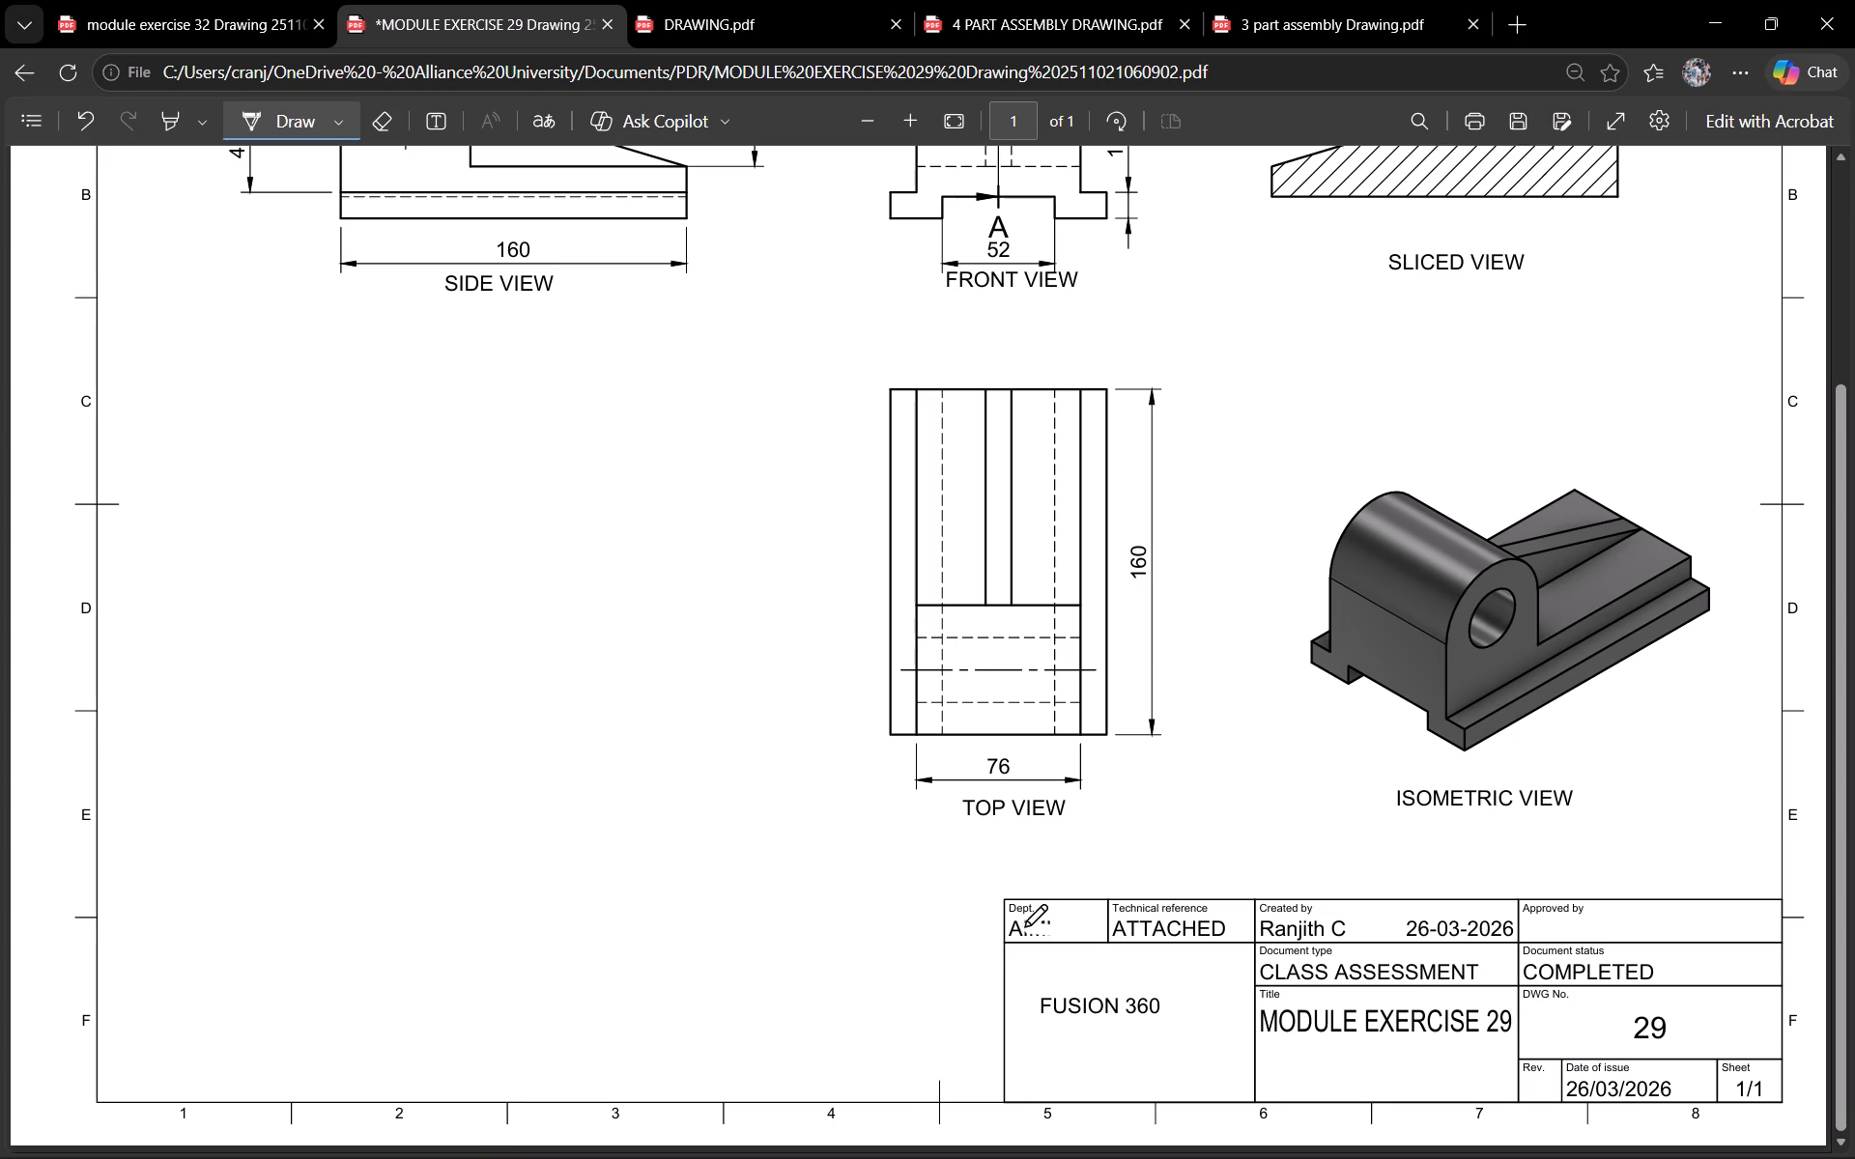
pyautogui.moveTo(1027, 927); pyautogui.dragTo(1013, 940)
pyautogui.moveTo(1021, 929); pyautogui.dragTo(1017, 919)
pyautogui.moveTo(1017, 919); pyautogui.dragTo(1016, 919)
# Add the text AIML-A in the Dept. cell, coloured black and enlarged by one size step.
pyautogui.click(426, 118)
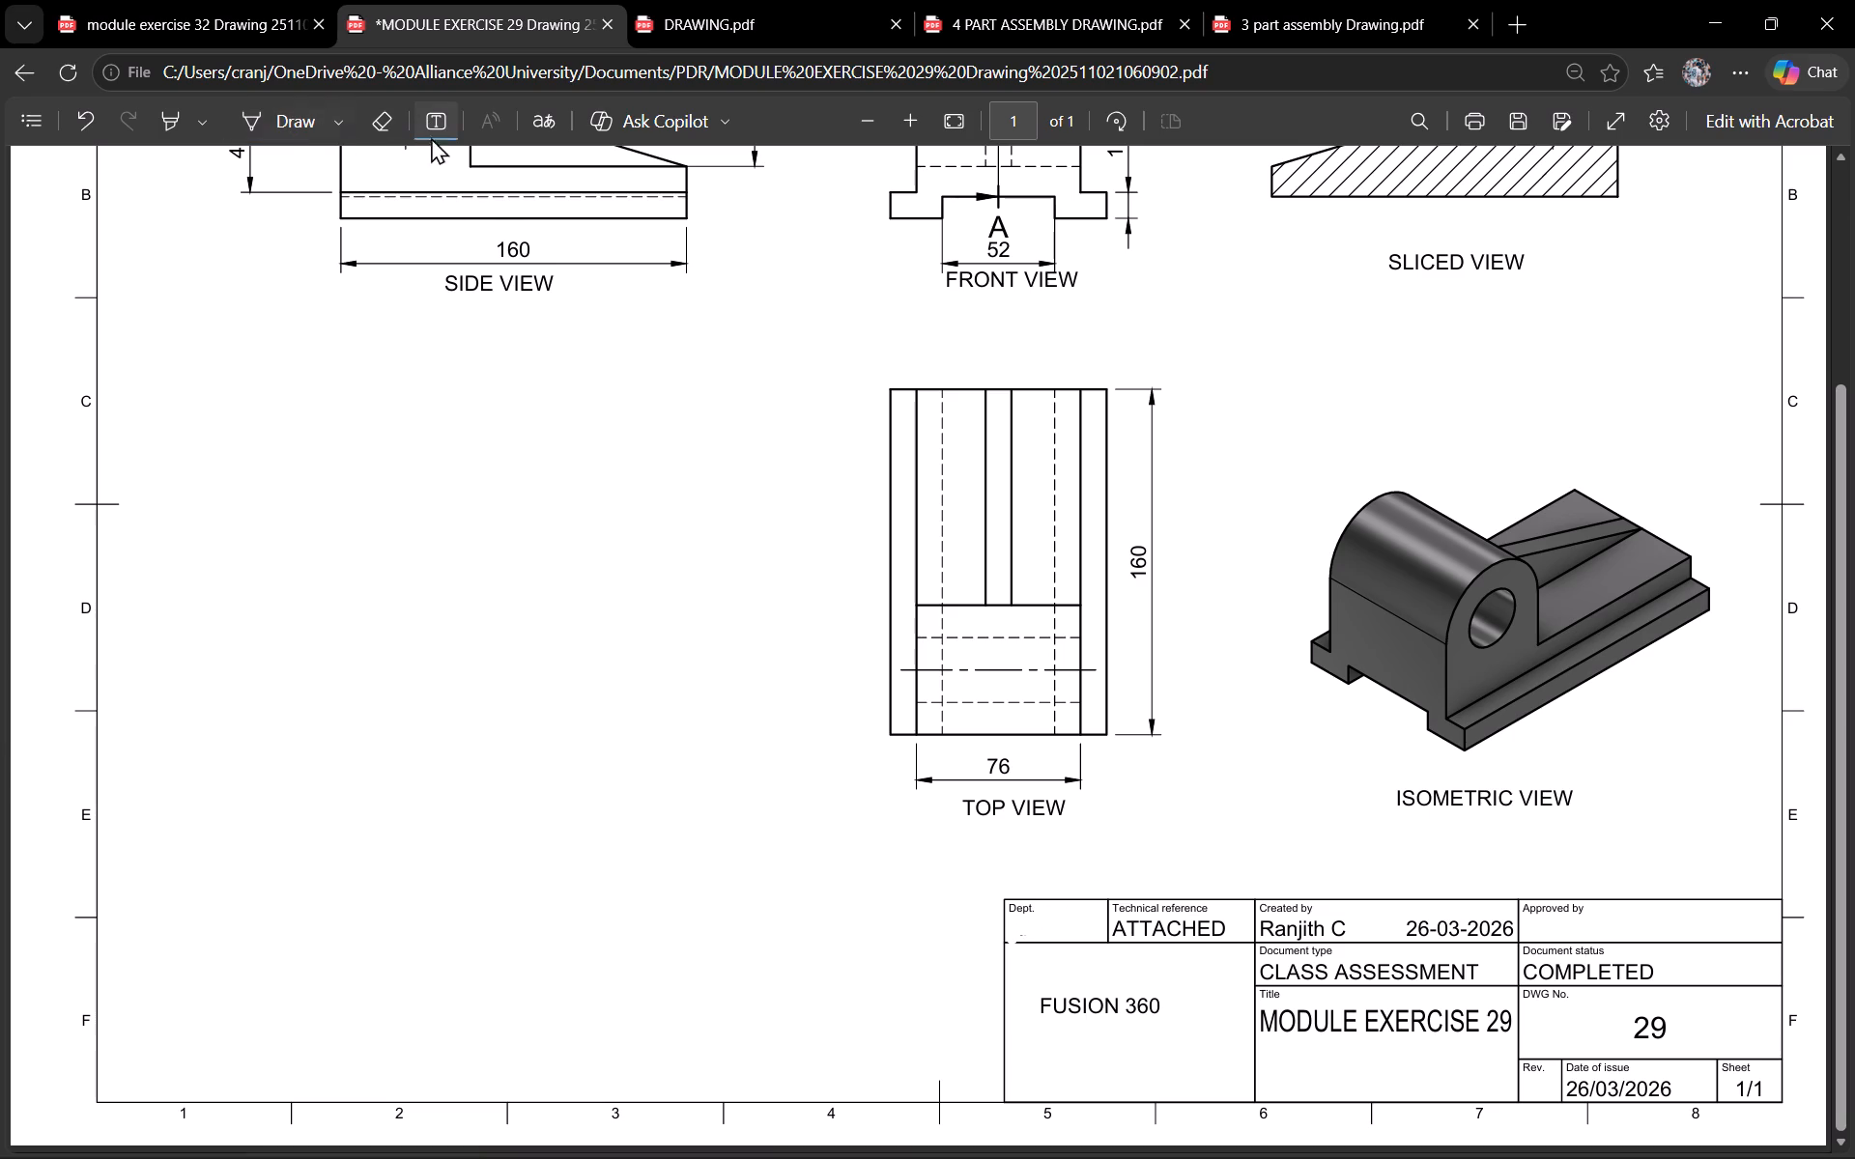
pyautogui.click(1028, 922)
pyautogui.write('AIML')
pyautogui.write('-A')
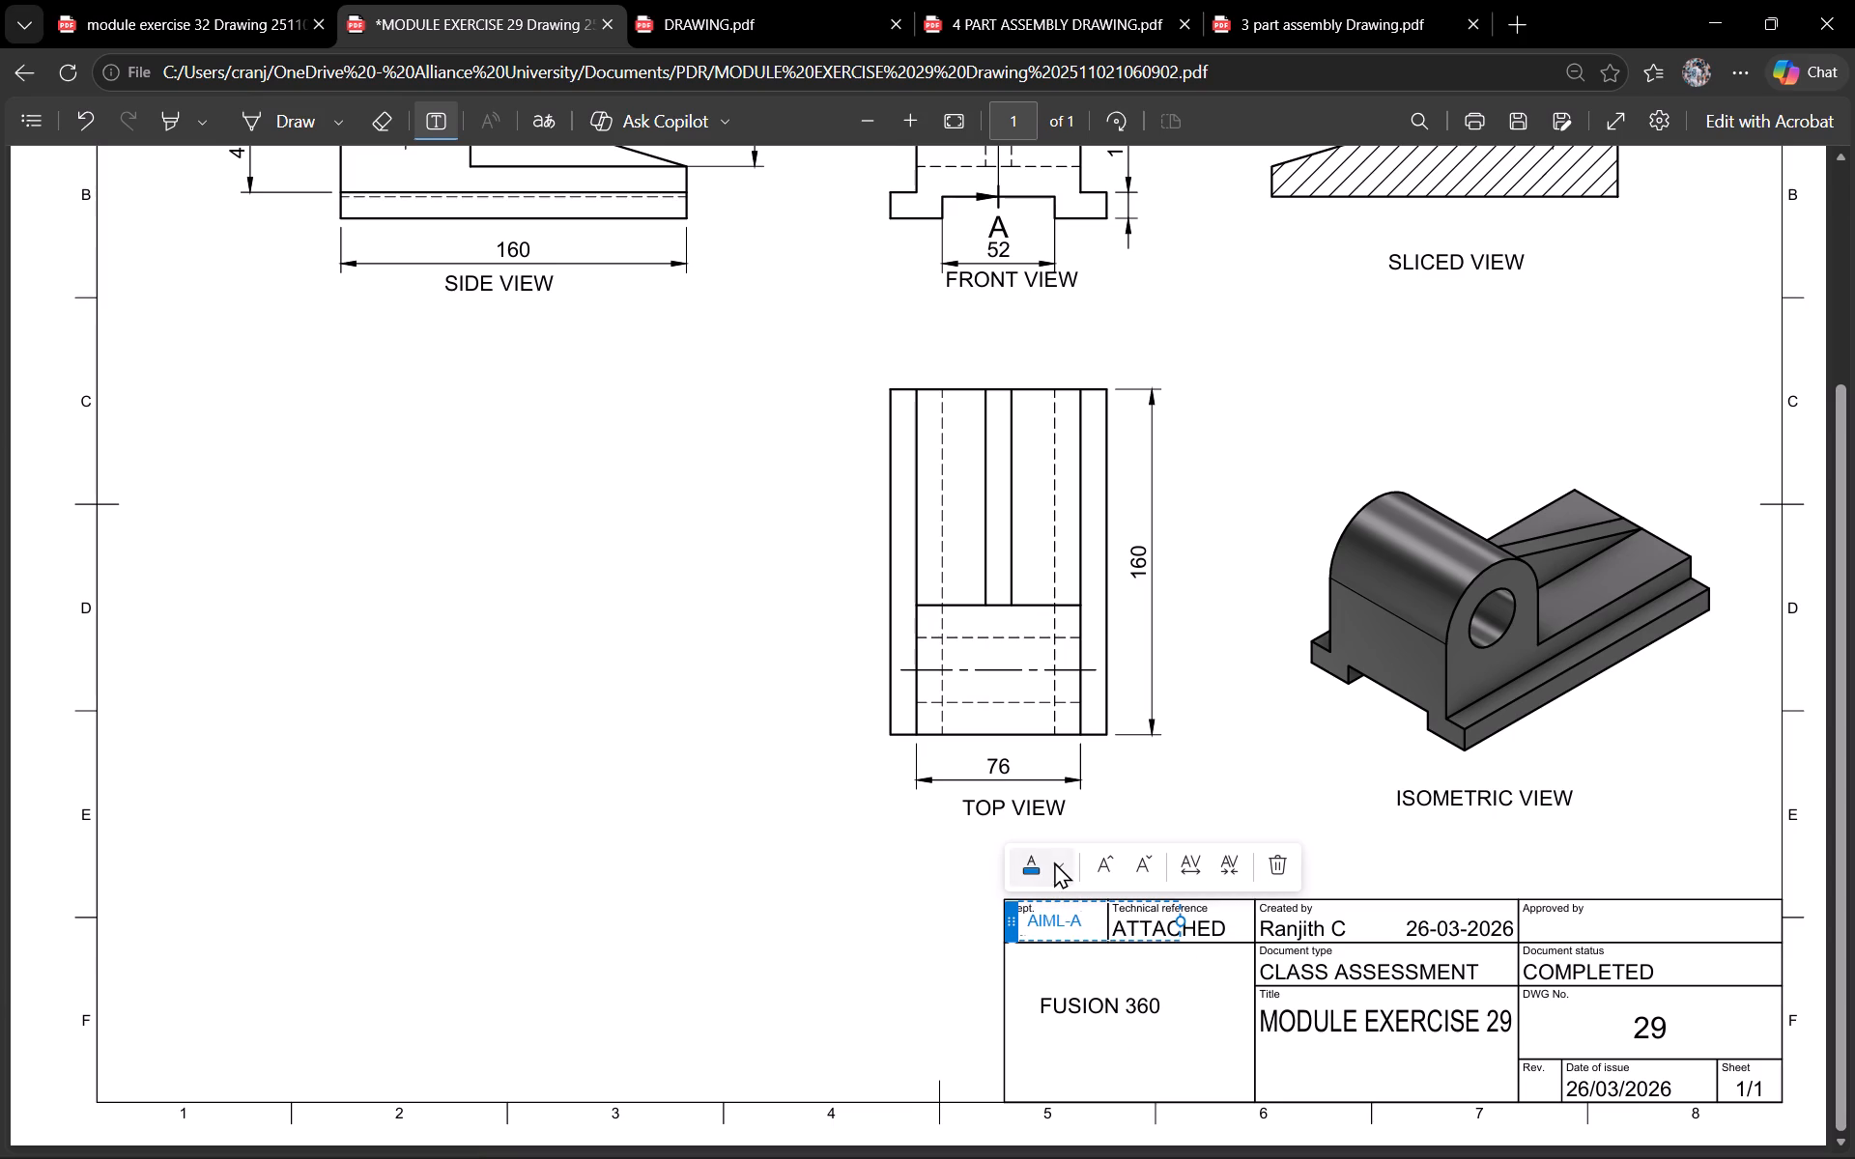
pyautogui.click(1054, 862)
pyautogui.click(1043, 817)
pyautogui.click(1098, 869)
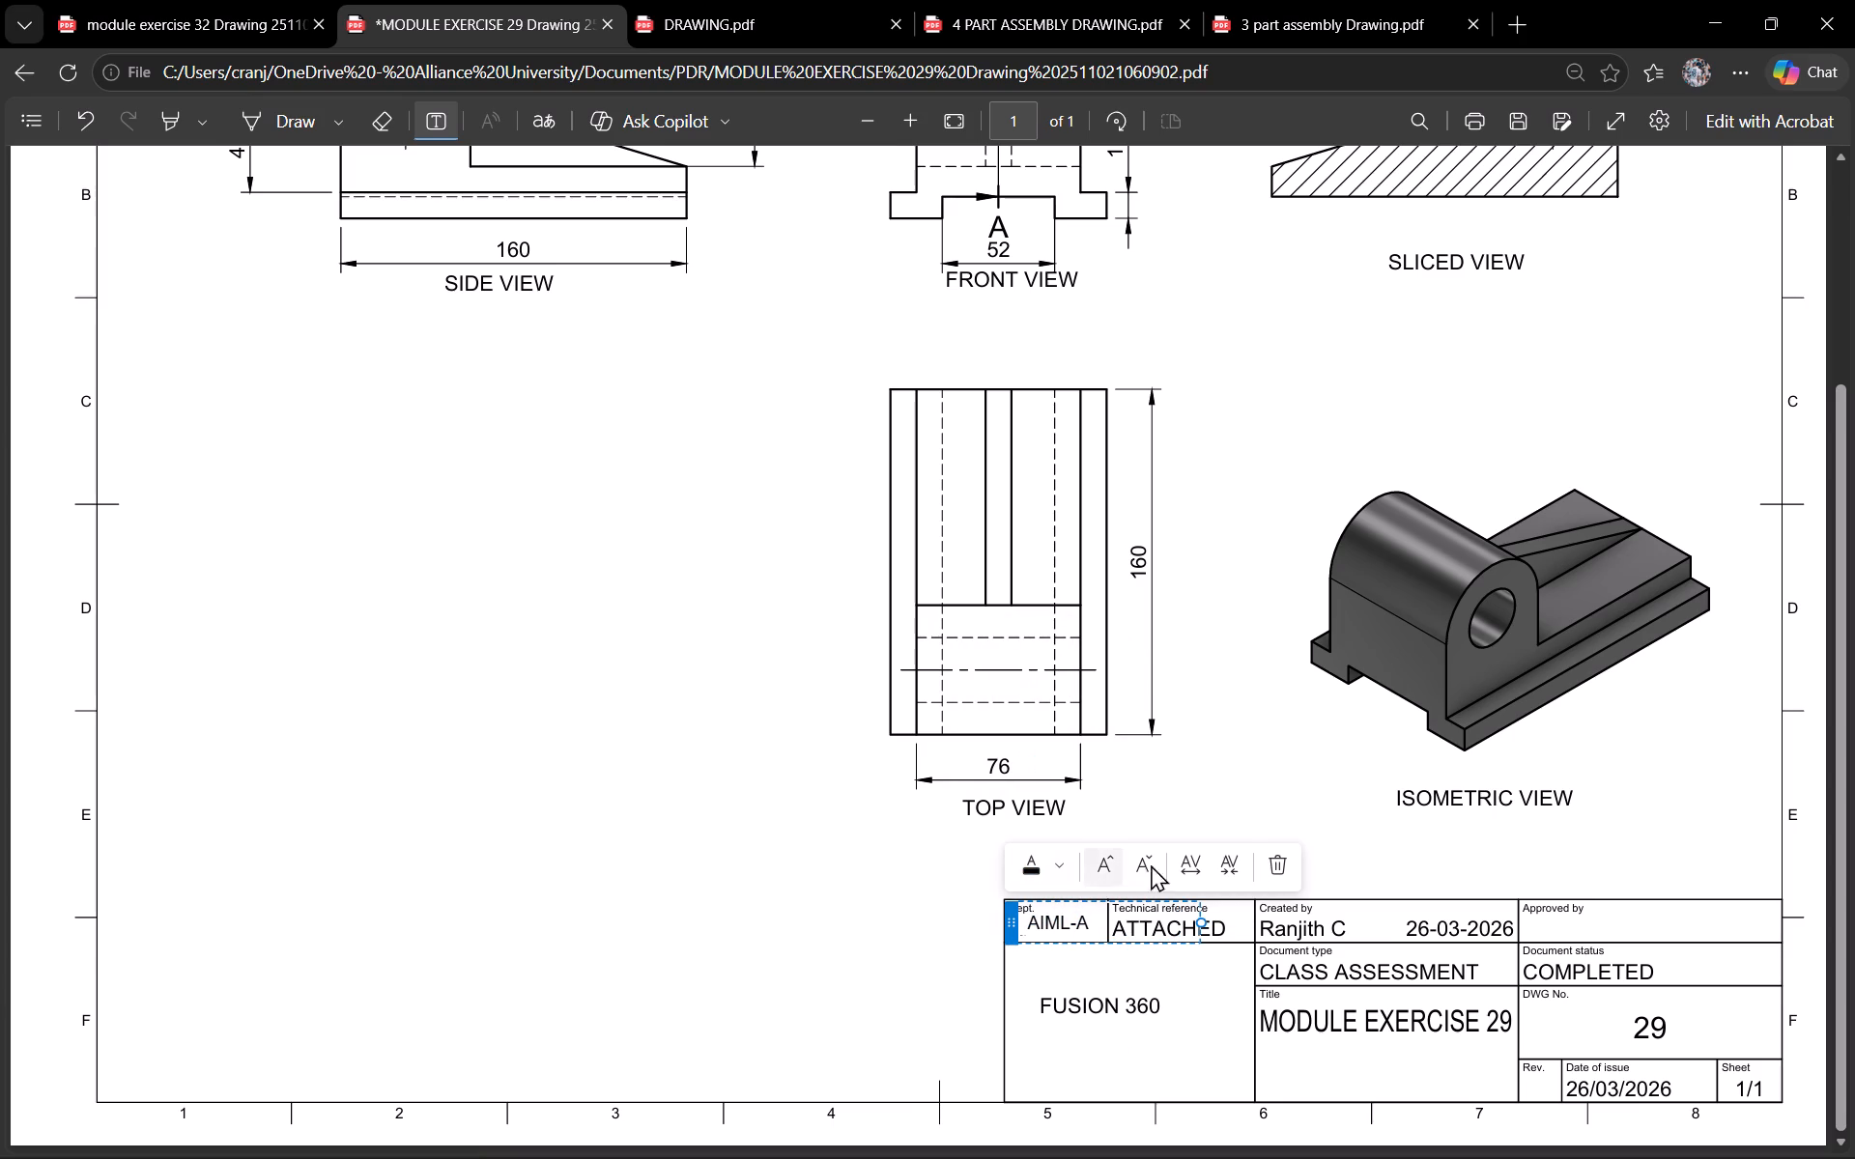
pyautogui.click(1295, 815)
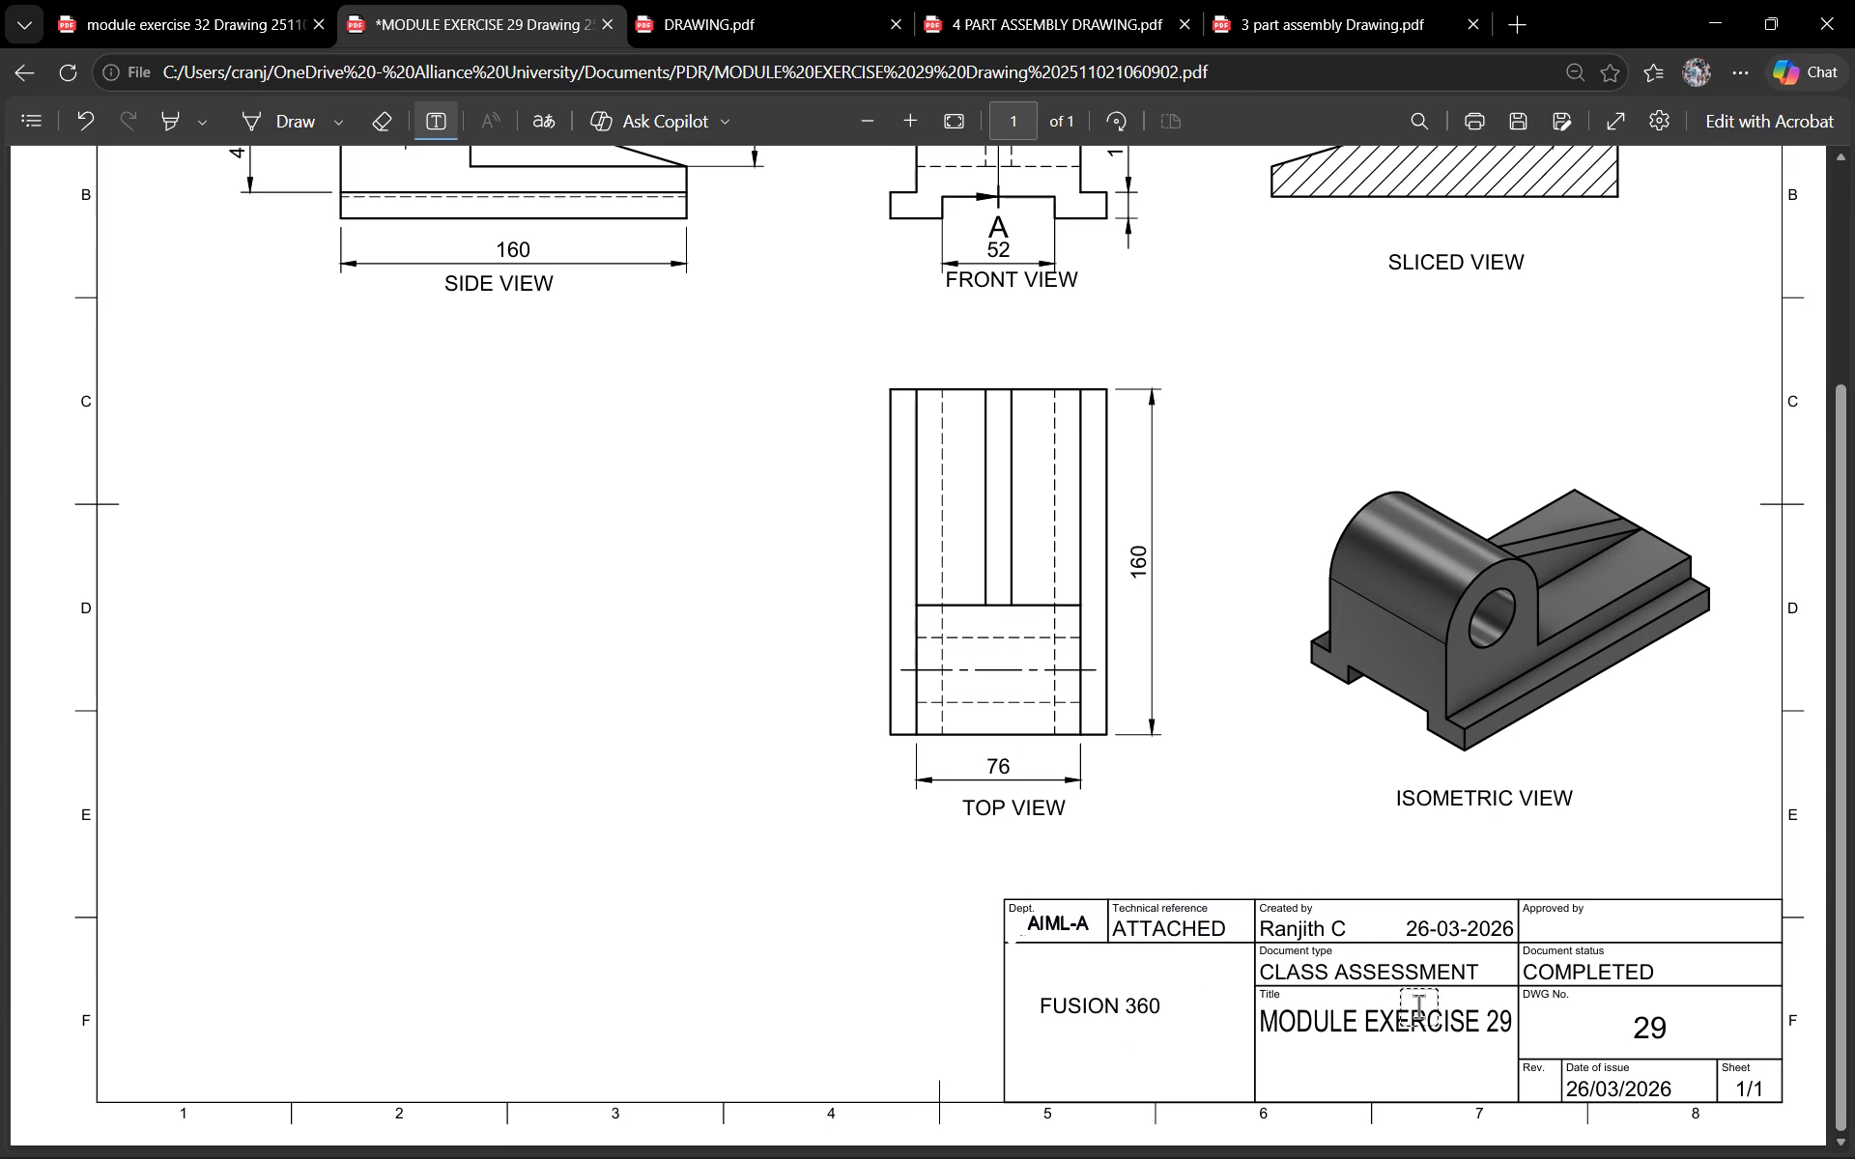
pyautogui.press('Escape')
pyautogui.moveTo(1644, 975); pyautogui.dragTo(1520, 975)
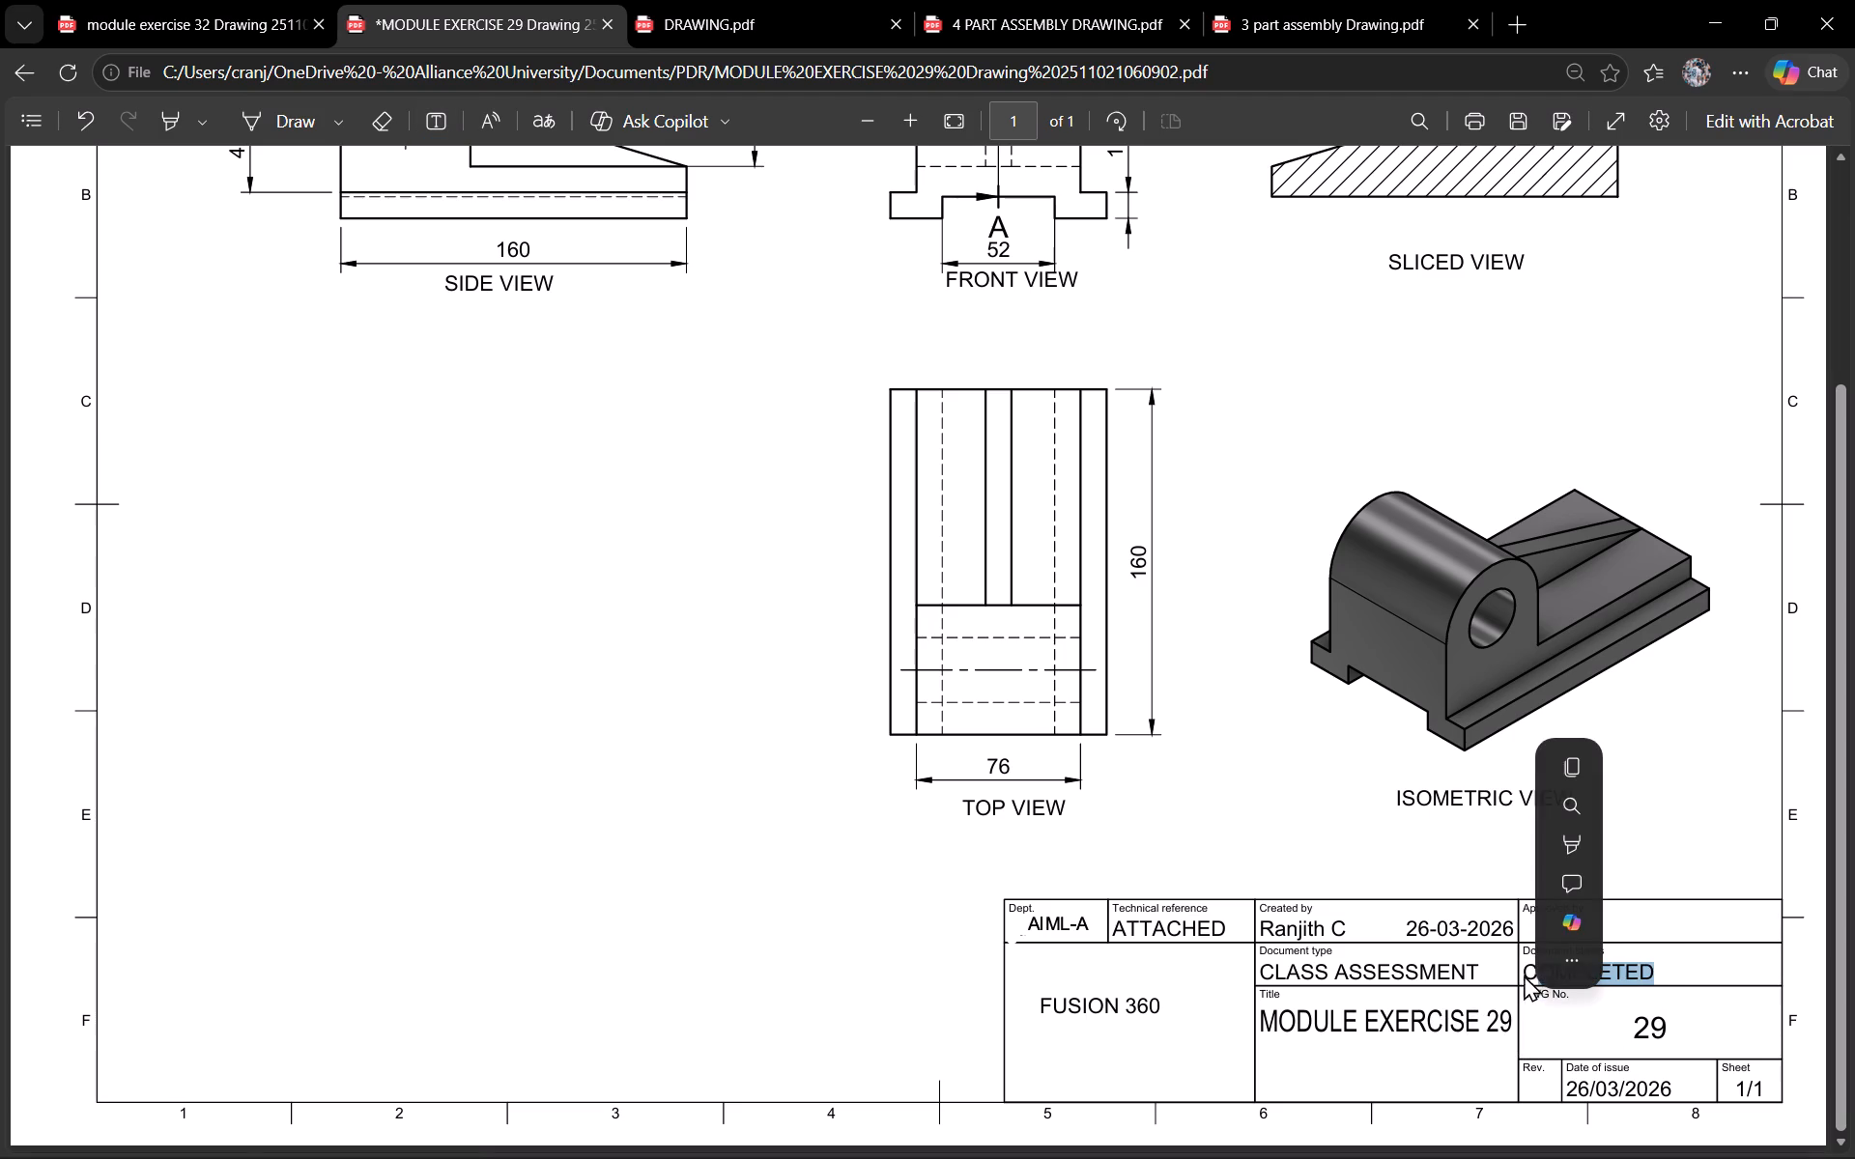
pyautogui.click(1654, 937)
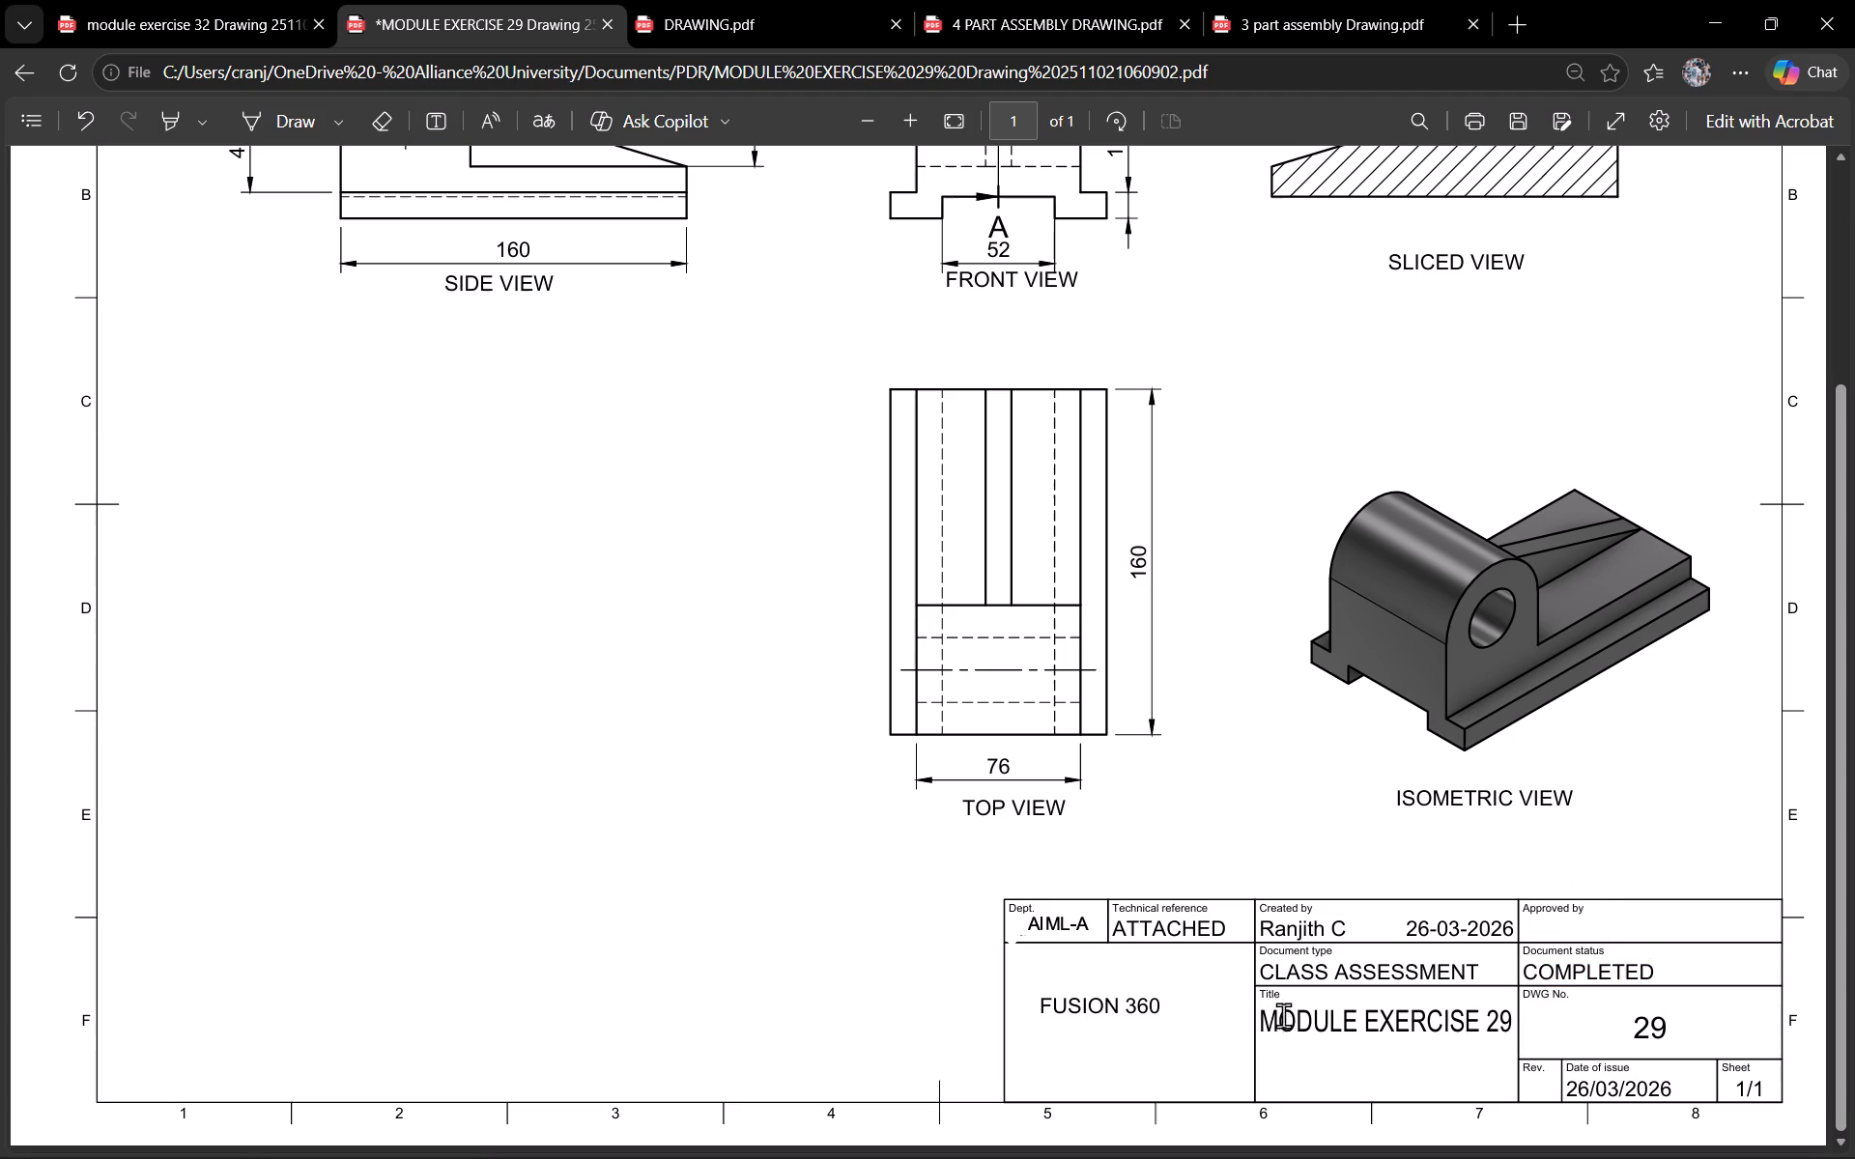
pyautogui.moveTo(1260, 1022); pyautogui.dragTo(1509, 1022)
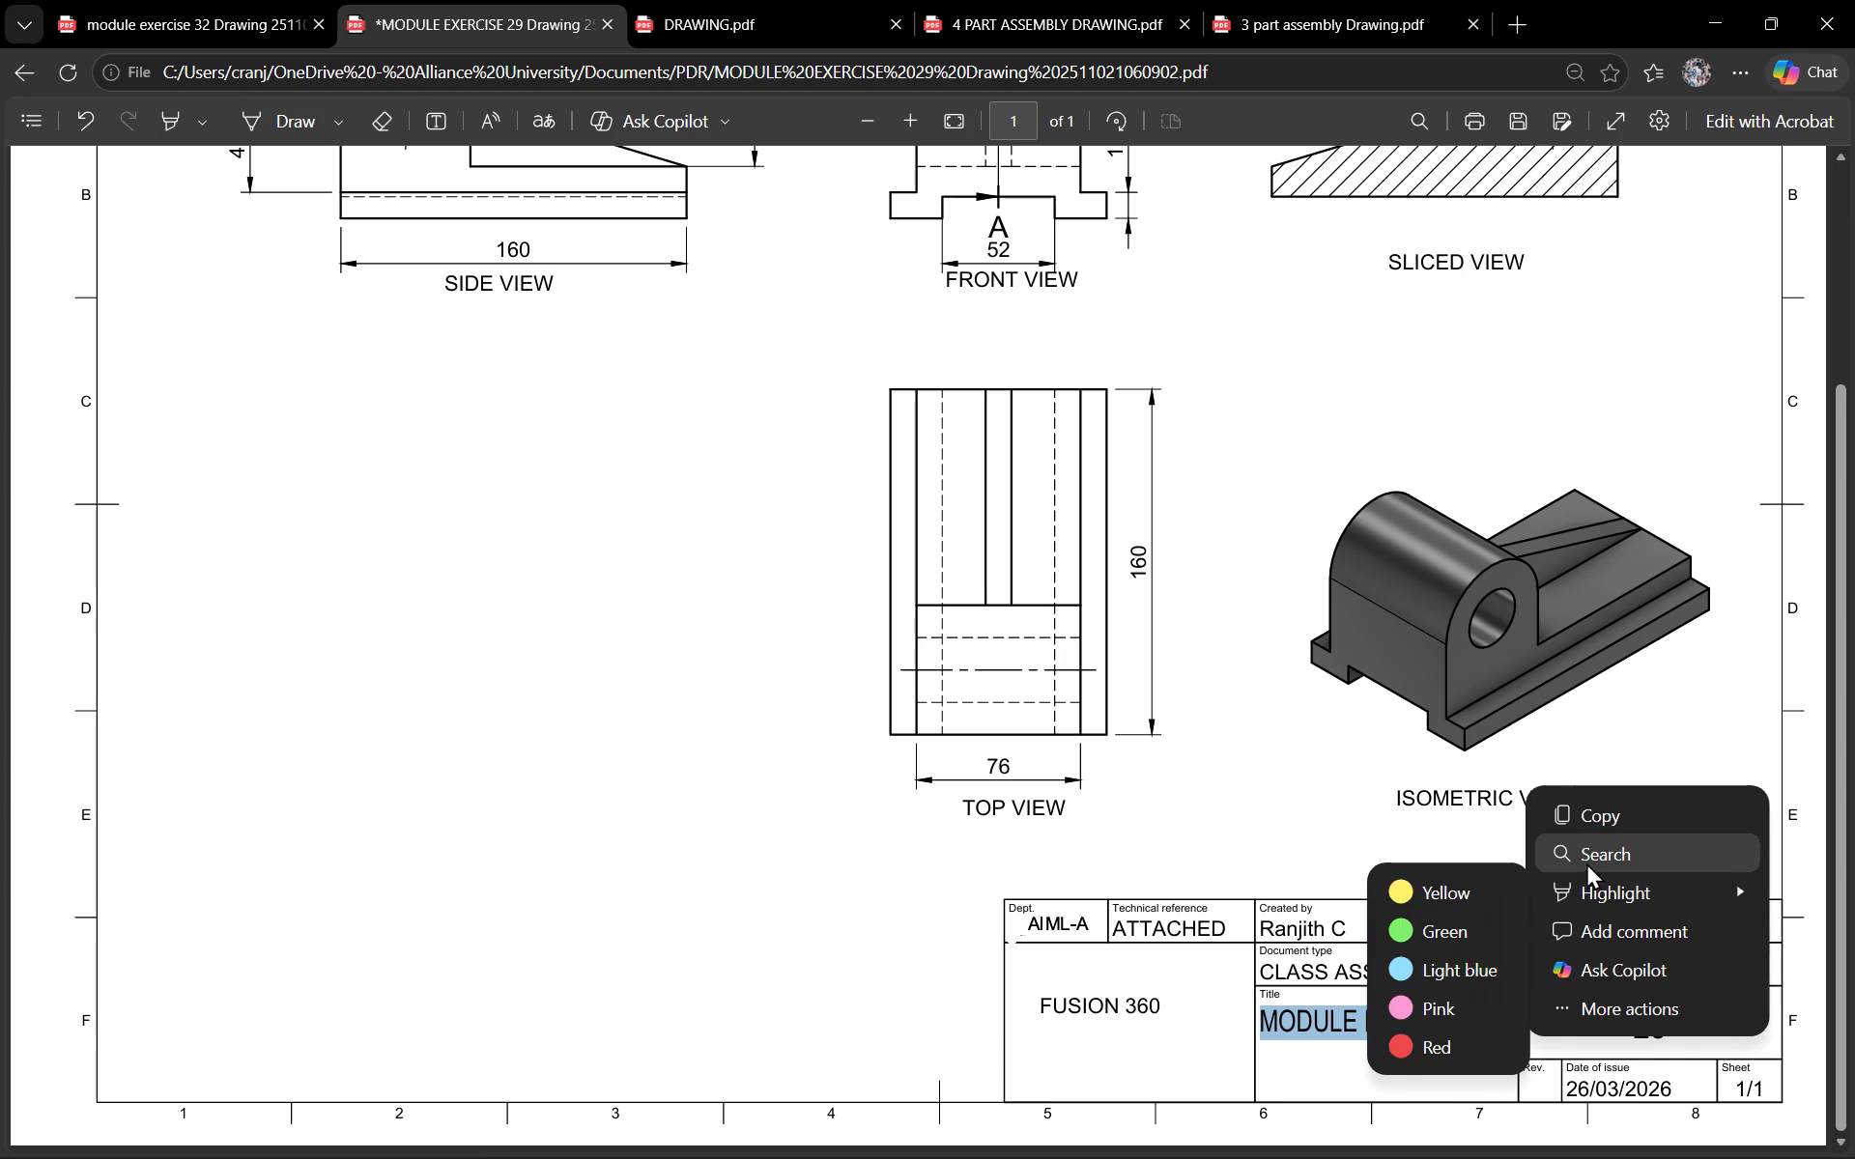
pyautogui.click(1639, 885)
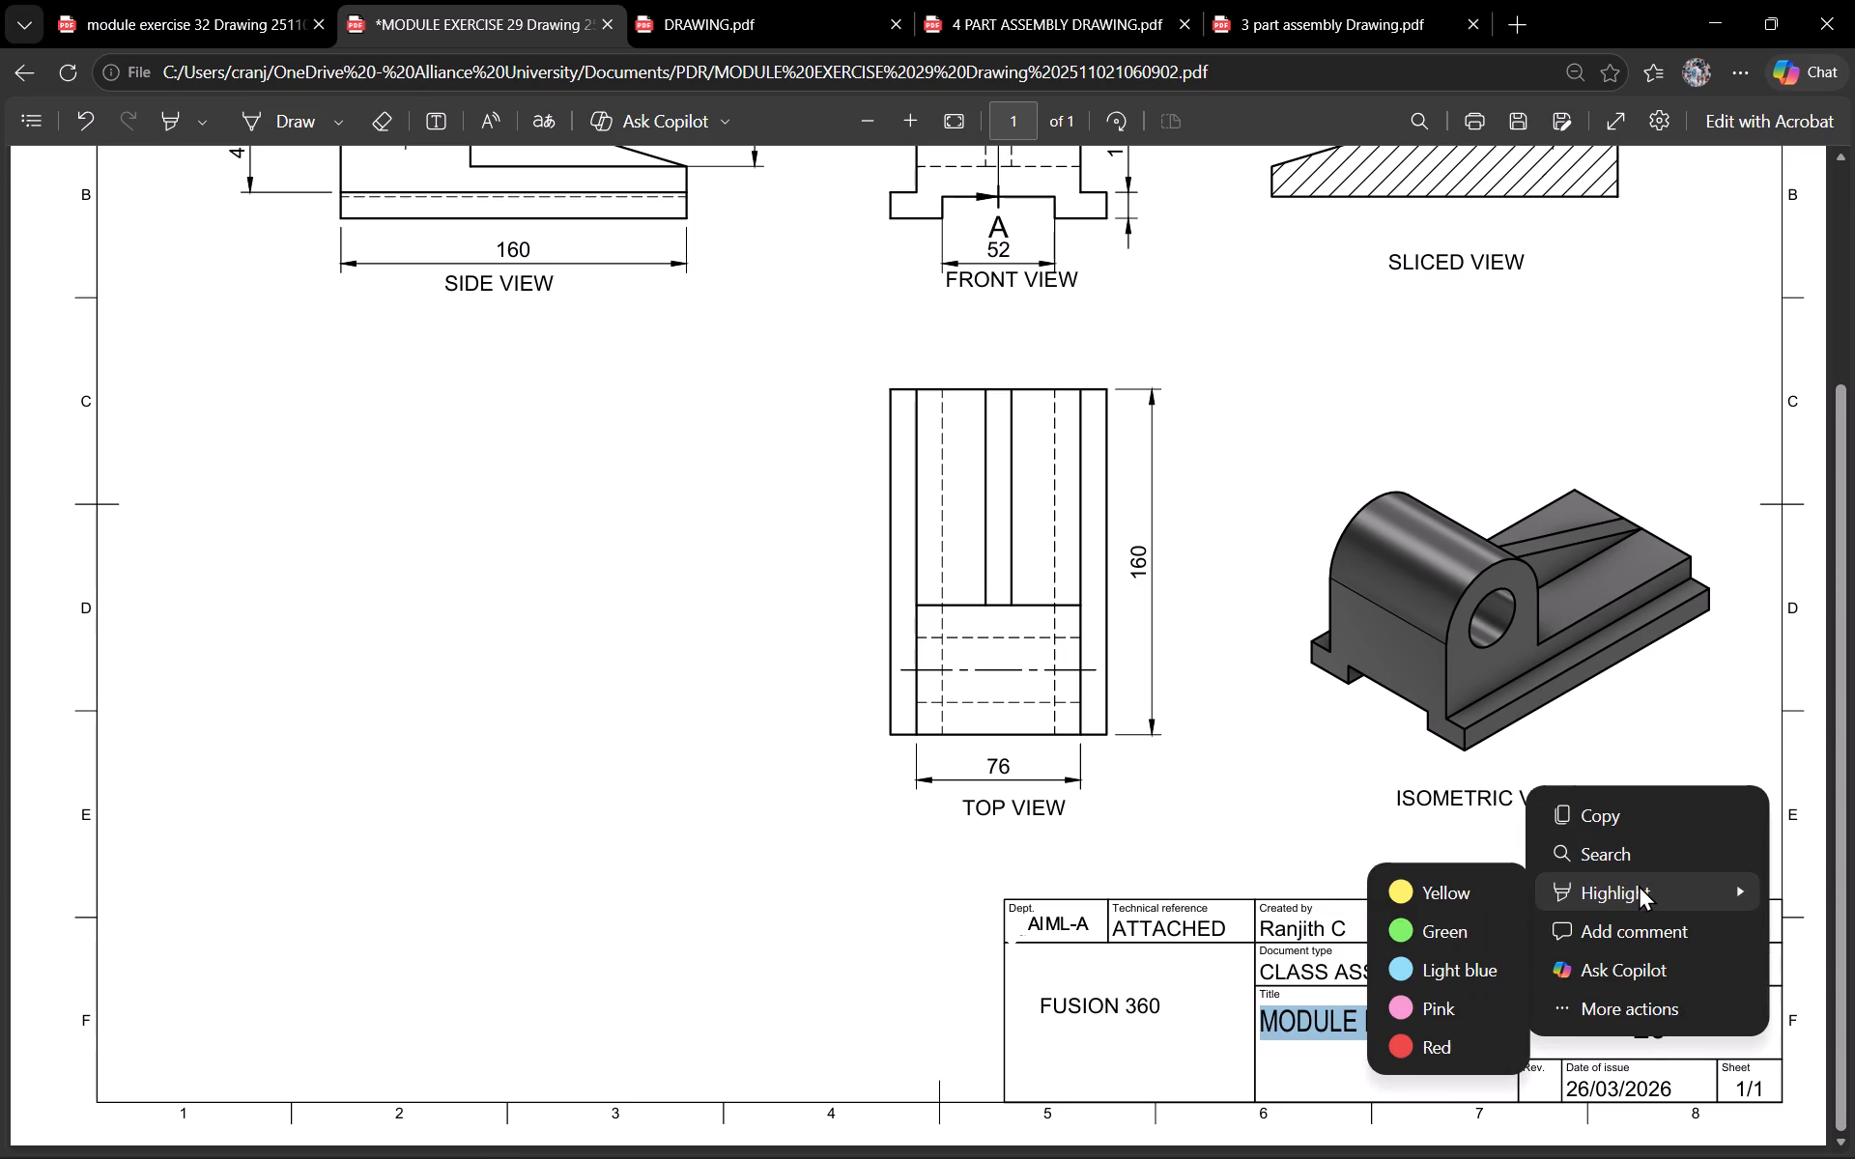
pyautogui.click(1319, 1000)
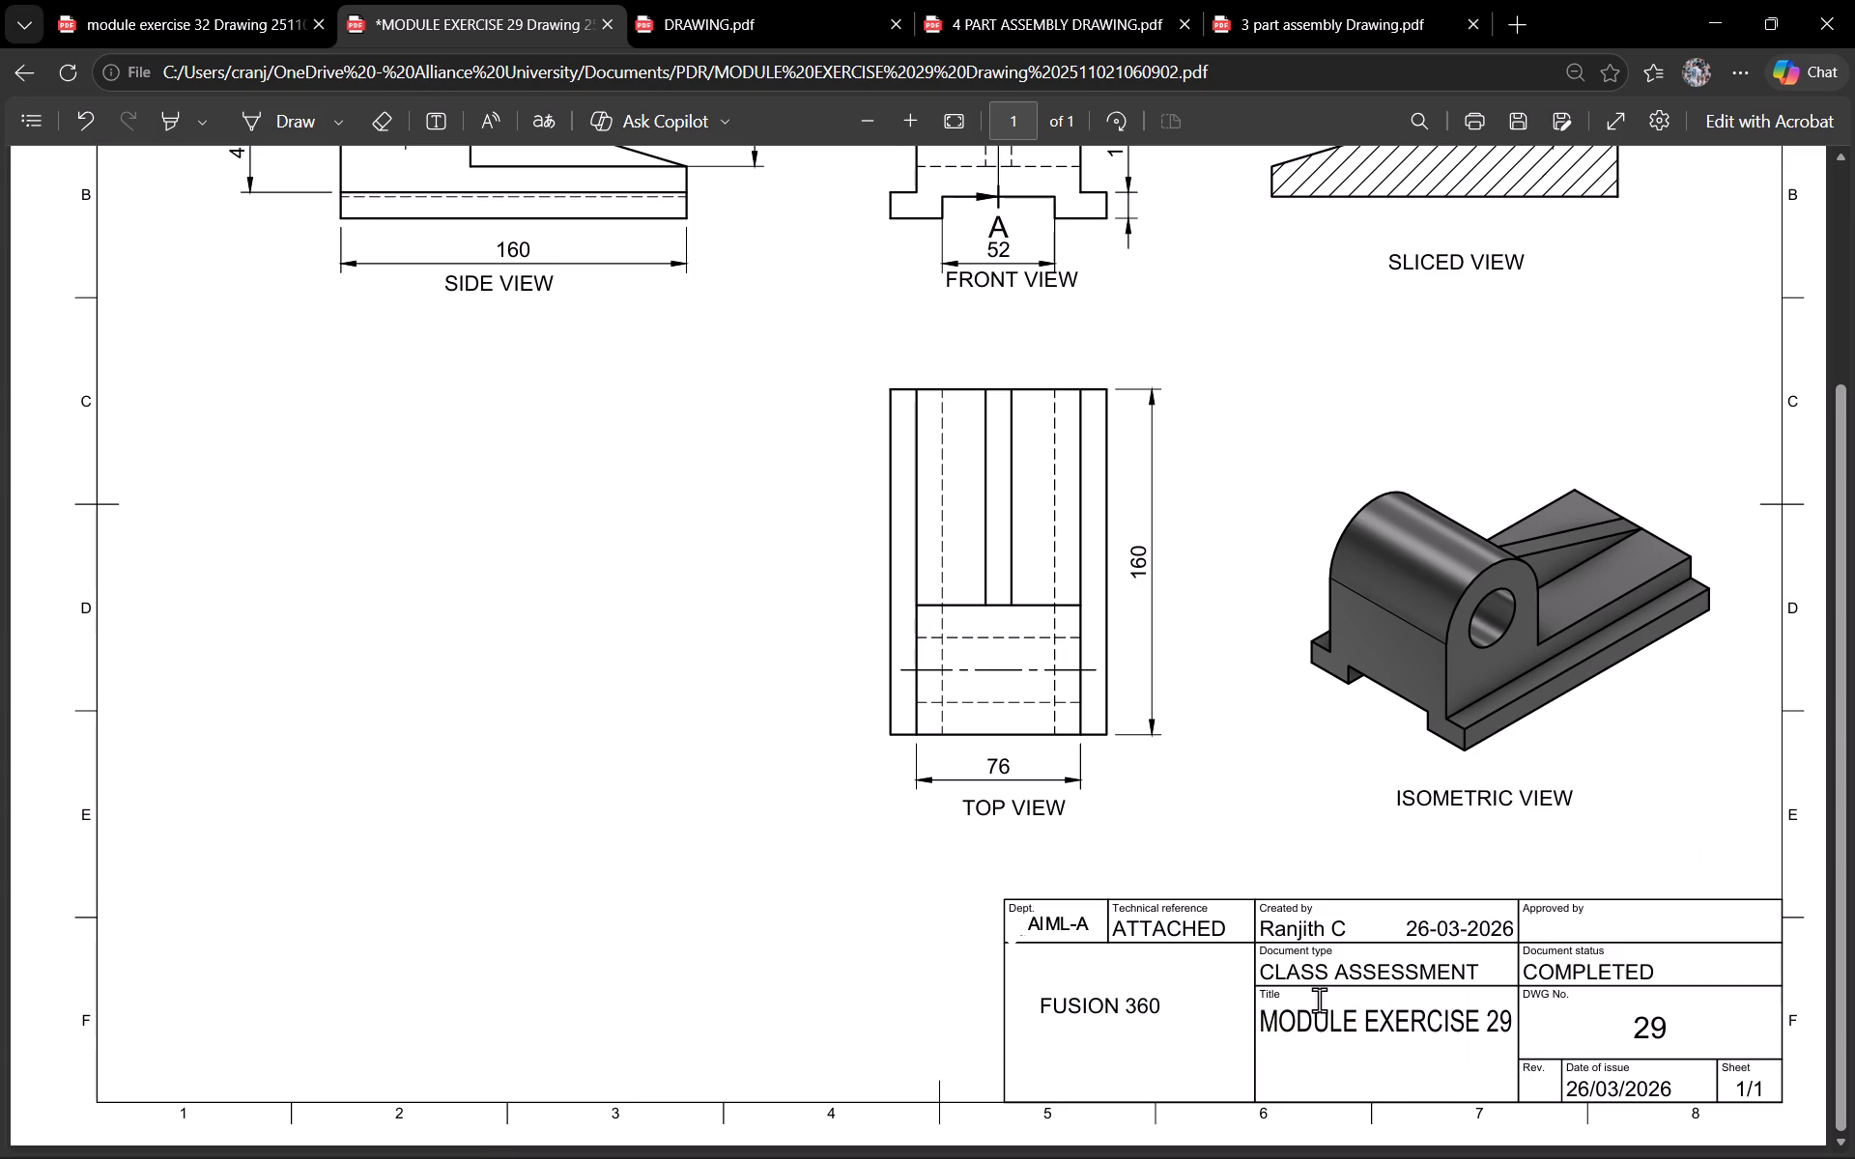
# Cover the Title entry MODULE EXERCISE 29 in the title block with white pen strokes until no traces are left.
pyautogui.click(278, 134)
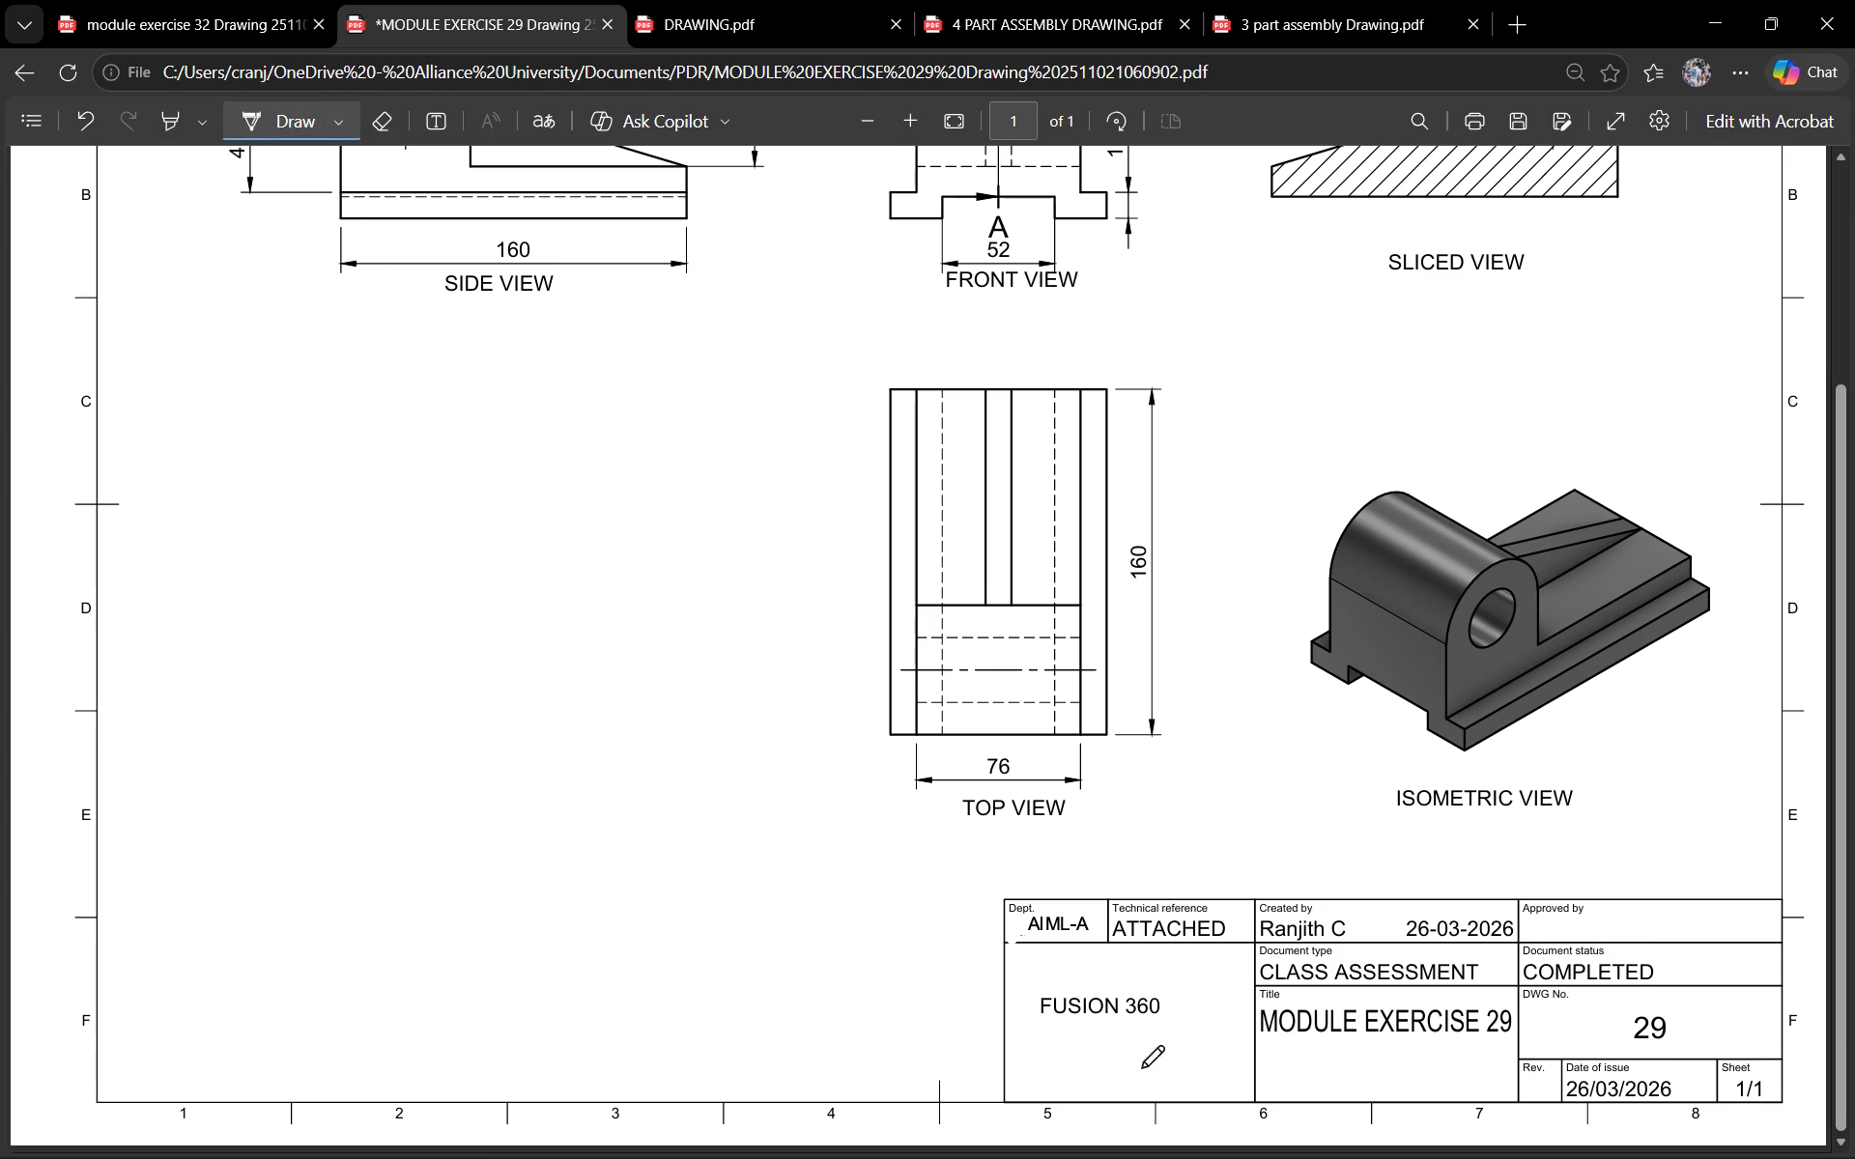
pyautogui.scroll(-2, 1346, 1041)
pyautogui.scroll(1, 1345, 1041)
pyautogui.scroll(-1, 1345, 1041)
pyautogui.moveTo(1305, 1041); pyautogui.dragTo(1274, 1018)
pyautogui.moveTo(1274, 1018); pyautogui.dragTo(1267, 1028)
pyautogui.moveTo(1267, 1028); pyautogui.dragTo(1264, 1012)
pyautogui.moveTo(1270, 1018); pyautogui.dragTo(1285, 1015)
pyautogui.moveTo(1285, 1015); pyautogui.dragTo(1508, 1012)
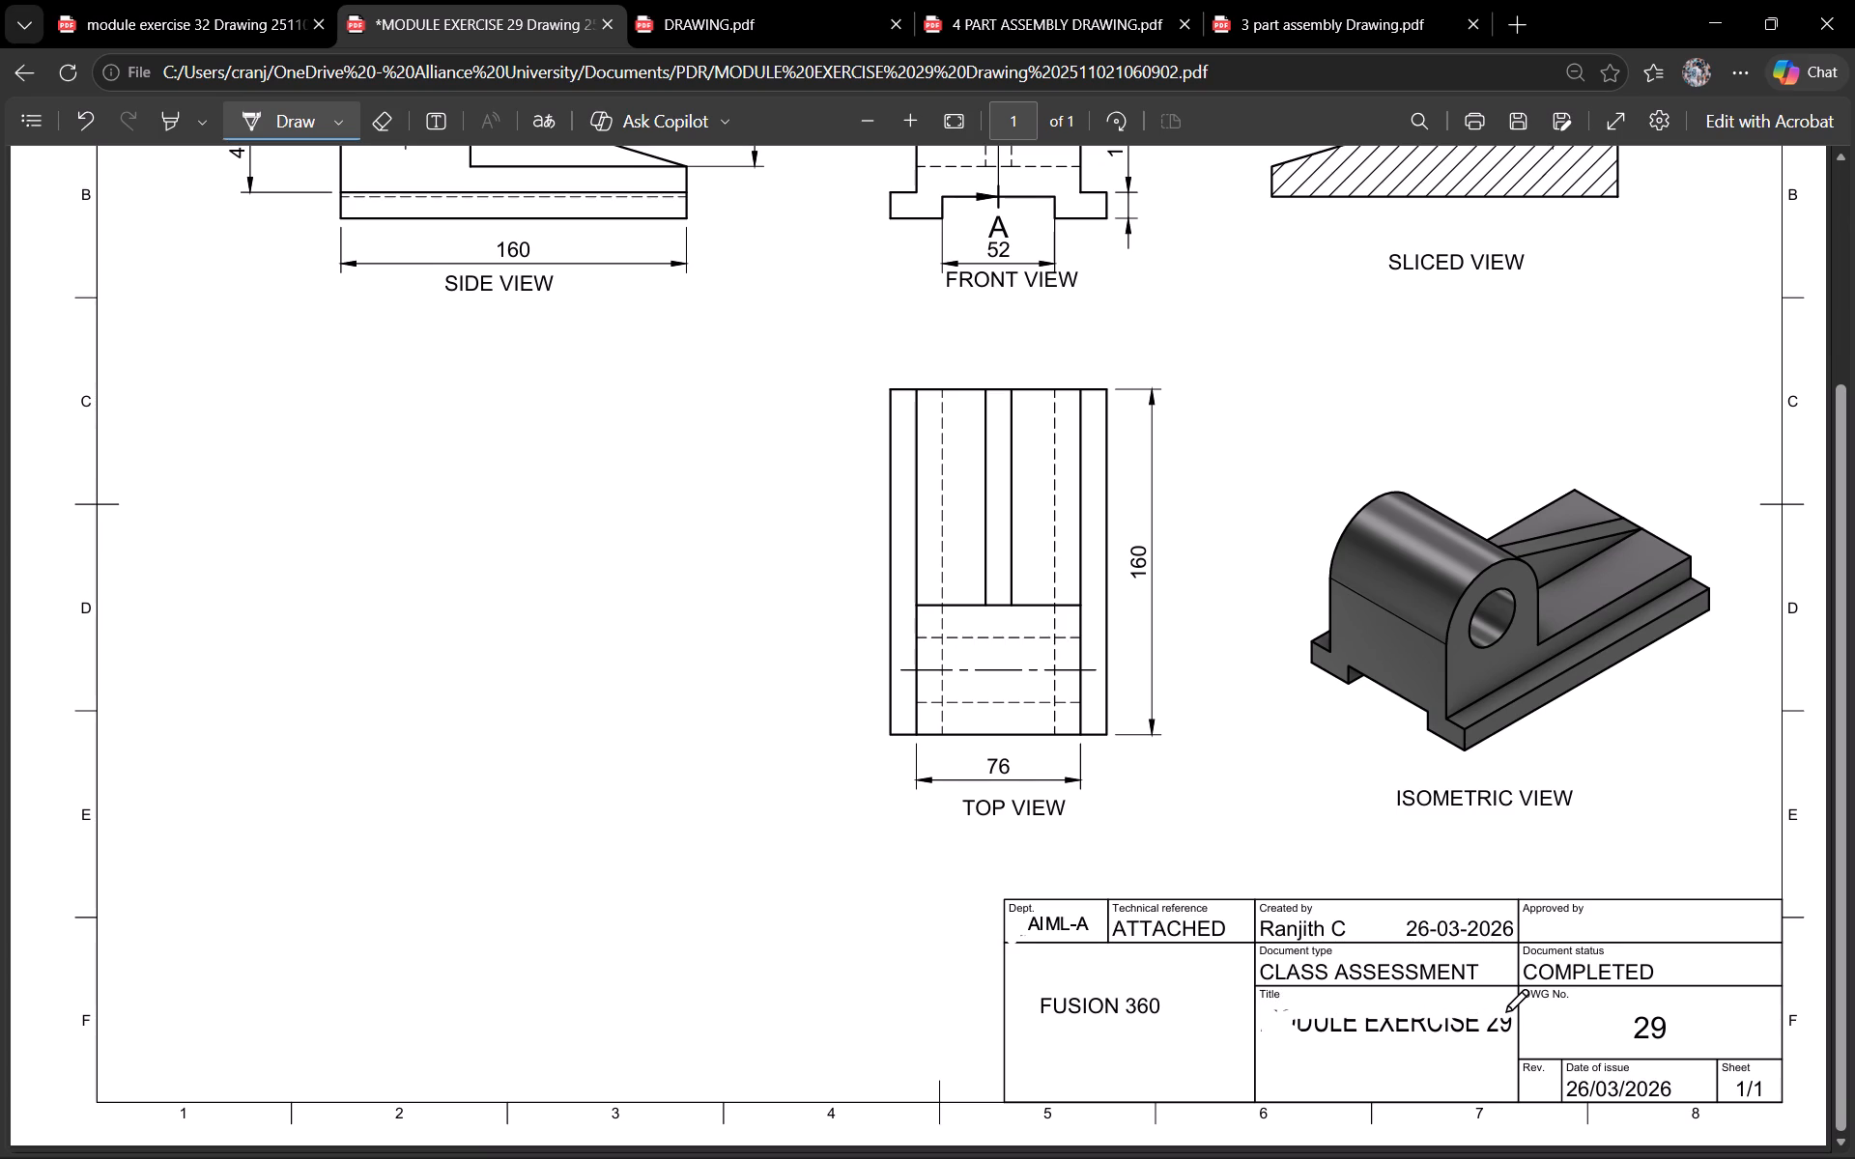
pyautogui.moveTo(1508, 1012); pyautogui.dragTo(1420, 1028)
pyautogui.moveTo(1420, 1028); pyautogui.dragTo(1475, 1010)
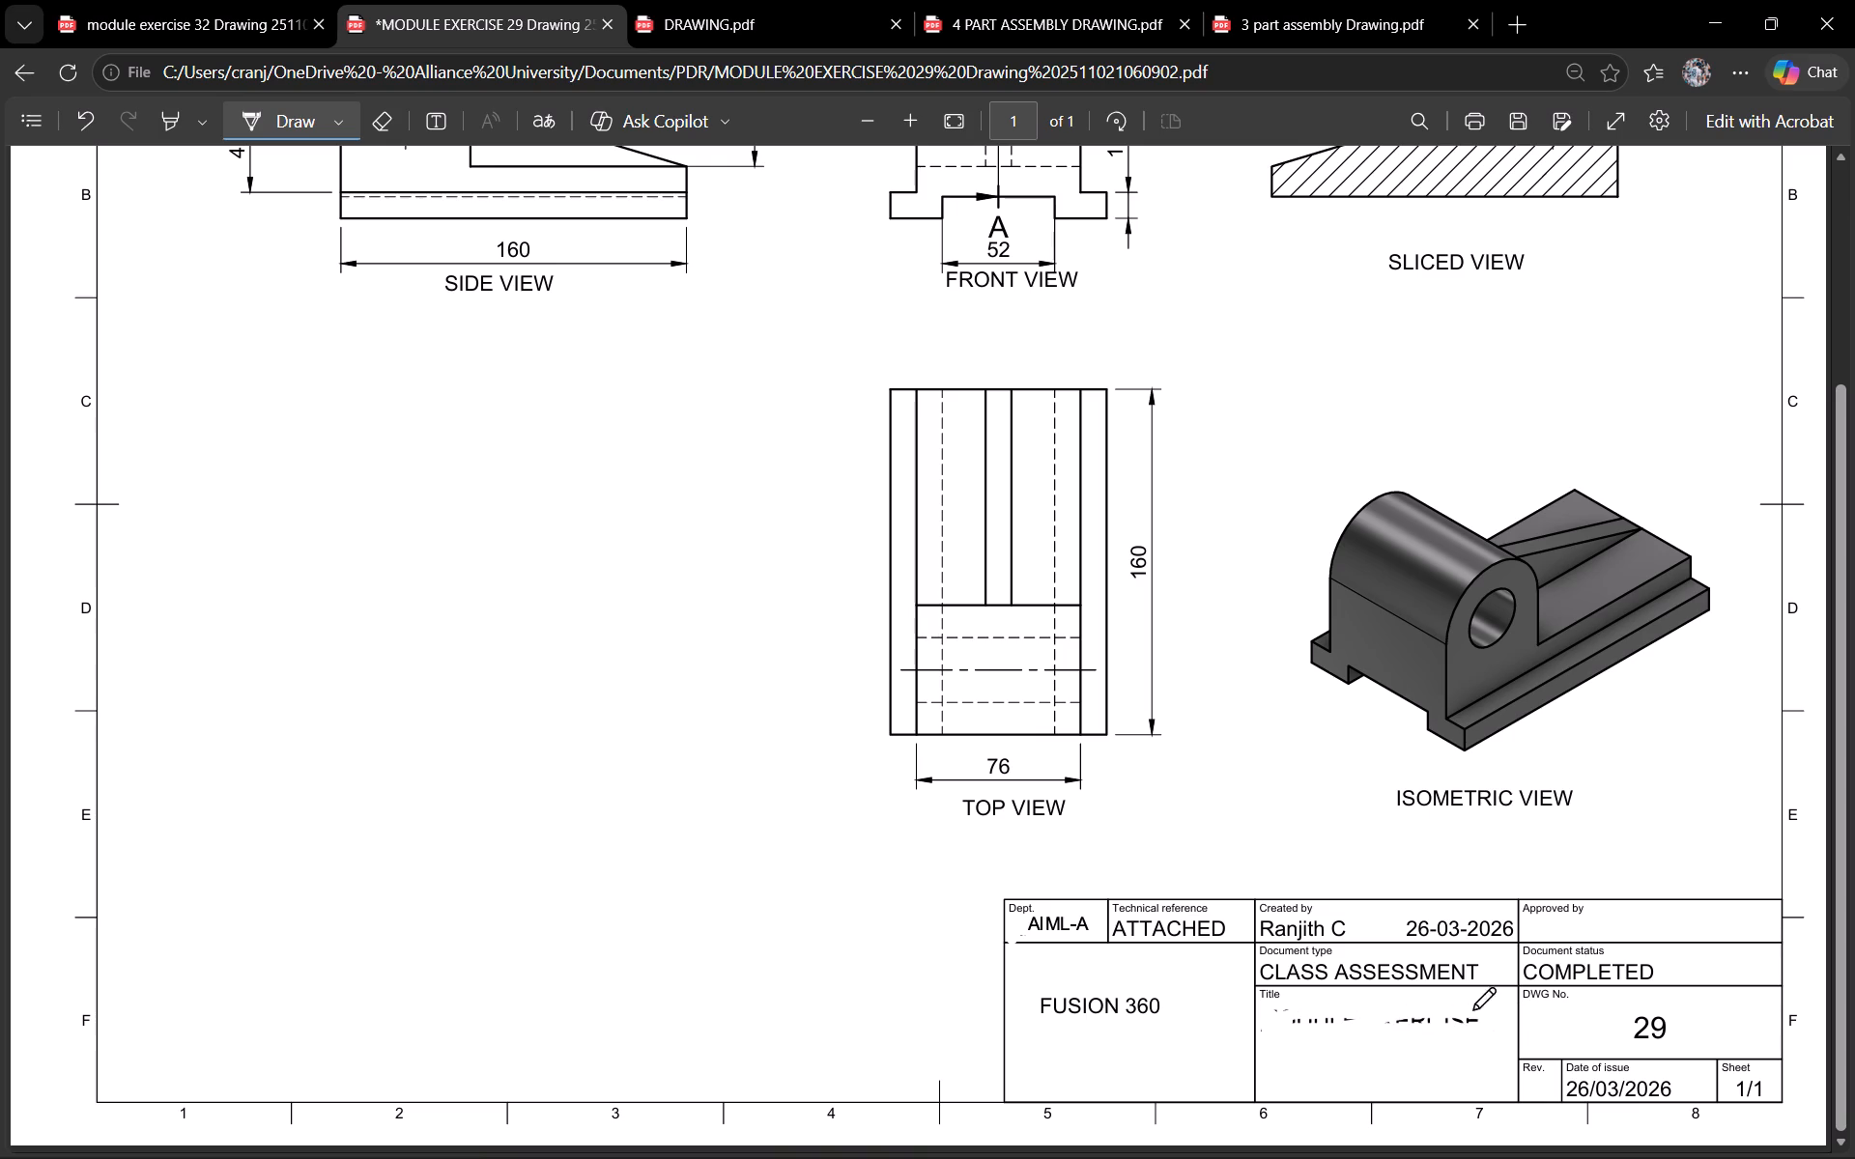
pyautogui.moveTo(1475, 1010); pyautogui.dragTo(1473, 1018)
pyautogui.moveTo(1473, 1018); pyautogui.dragTo(1330, 1017)
pyautogui.moveTo(1330, 1017); pyautogui.dragTo(1276, 1012)
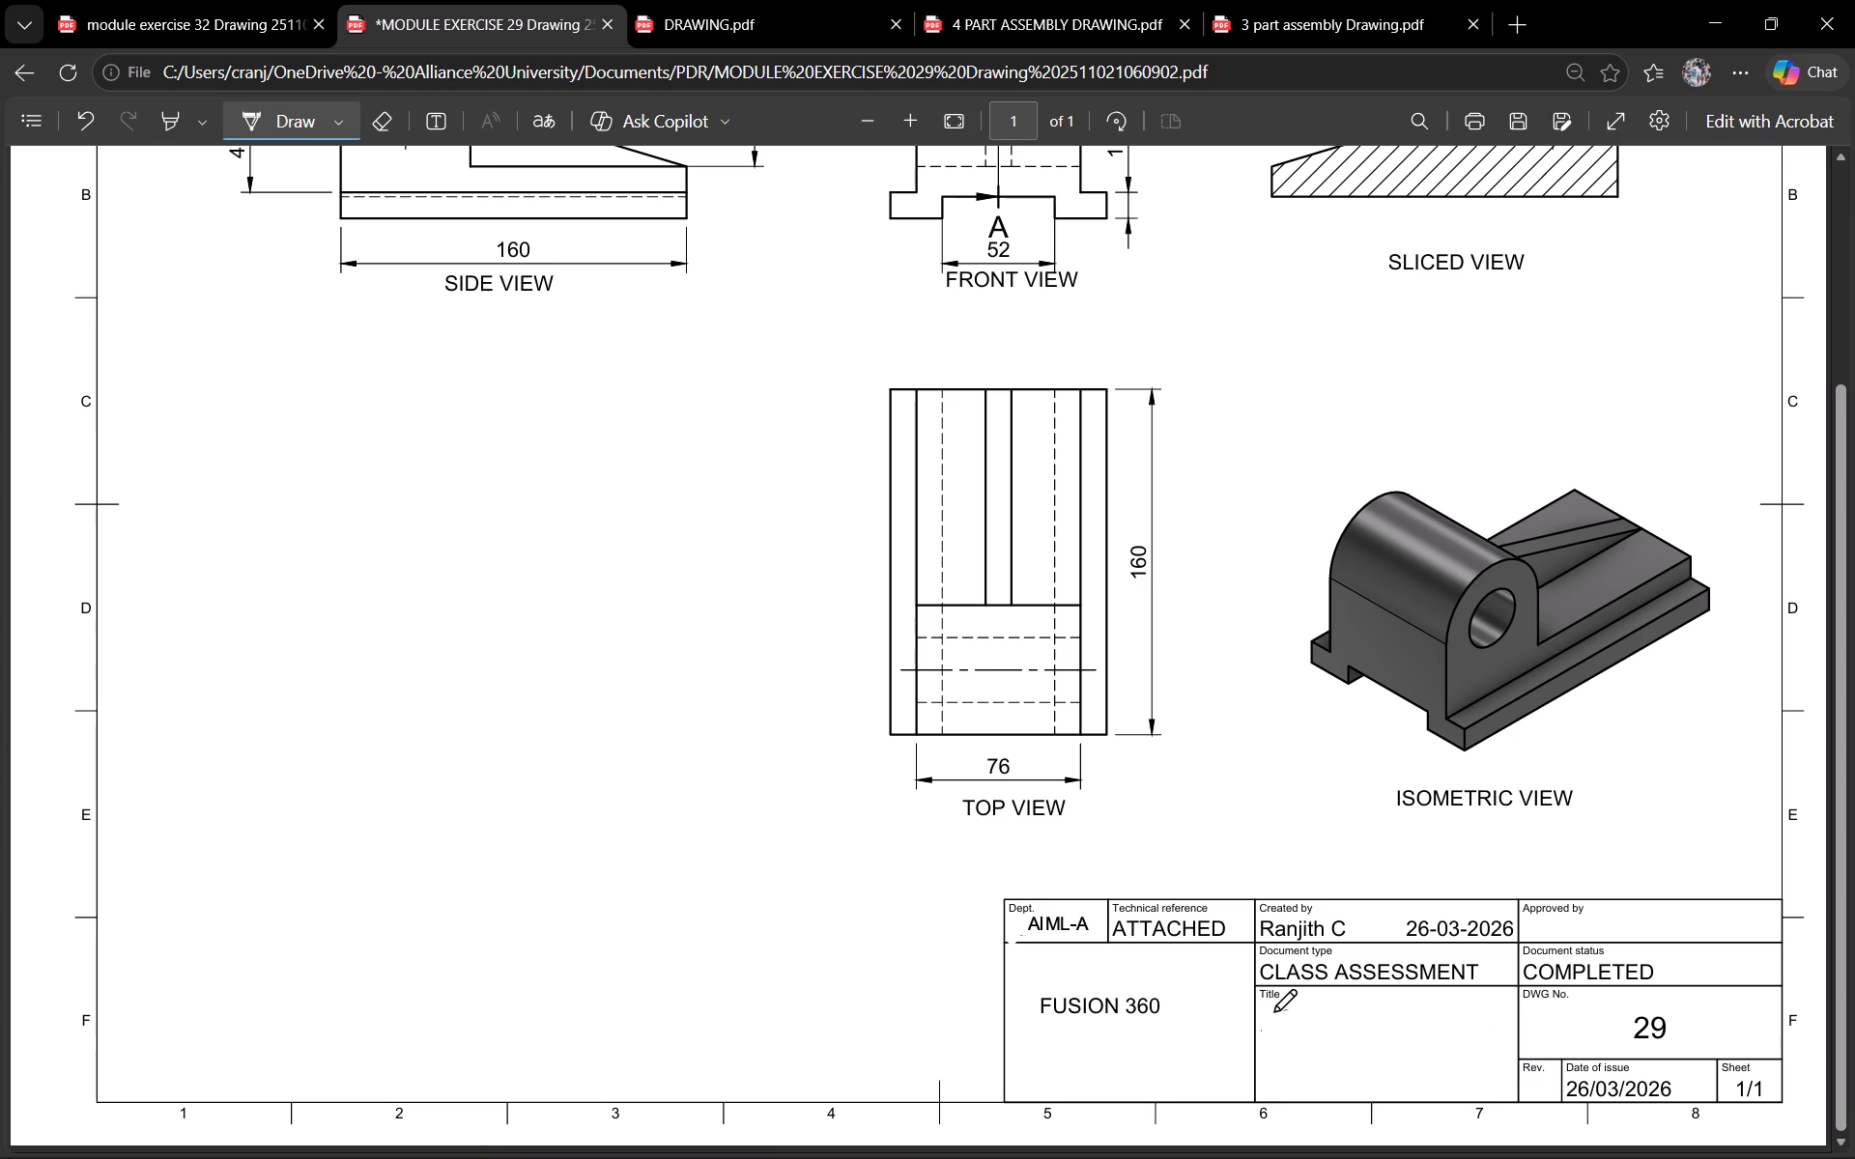
pyautogui.moveTo(1276, 1012); pyautogui.dragTo(1298, 1011)
pyautogui.click(1266, 1030)
# Add the text DRAWING 1 in the empty Title cell and shift it slightly upward.
pyautogui.click(433, 125)
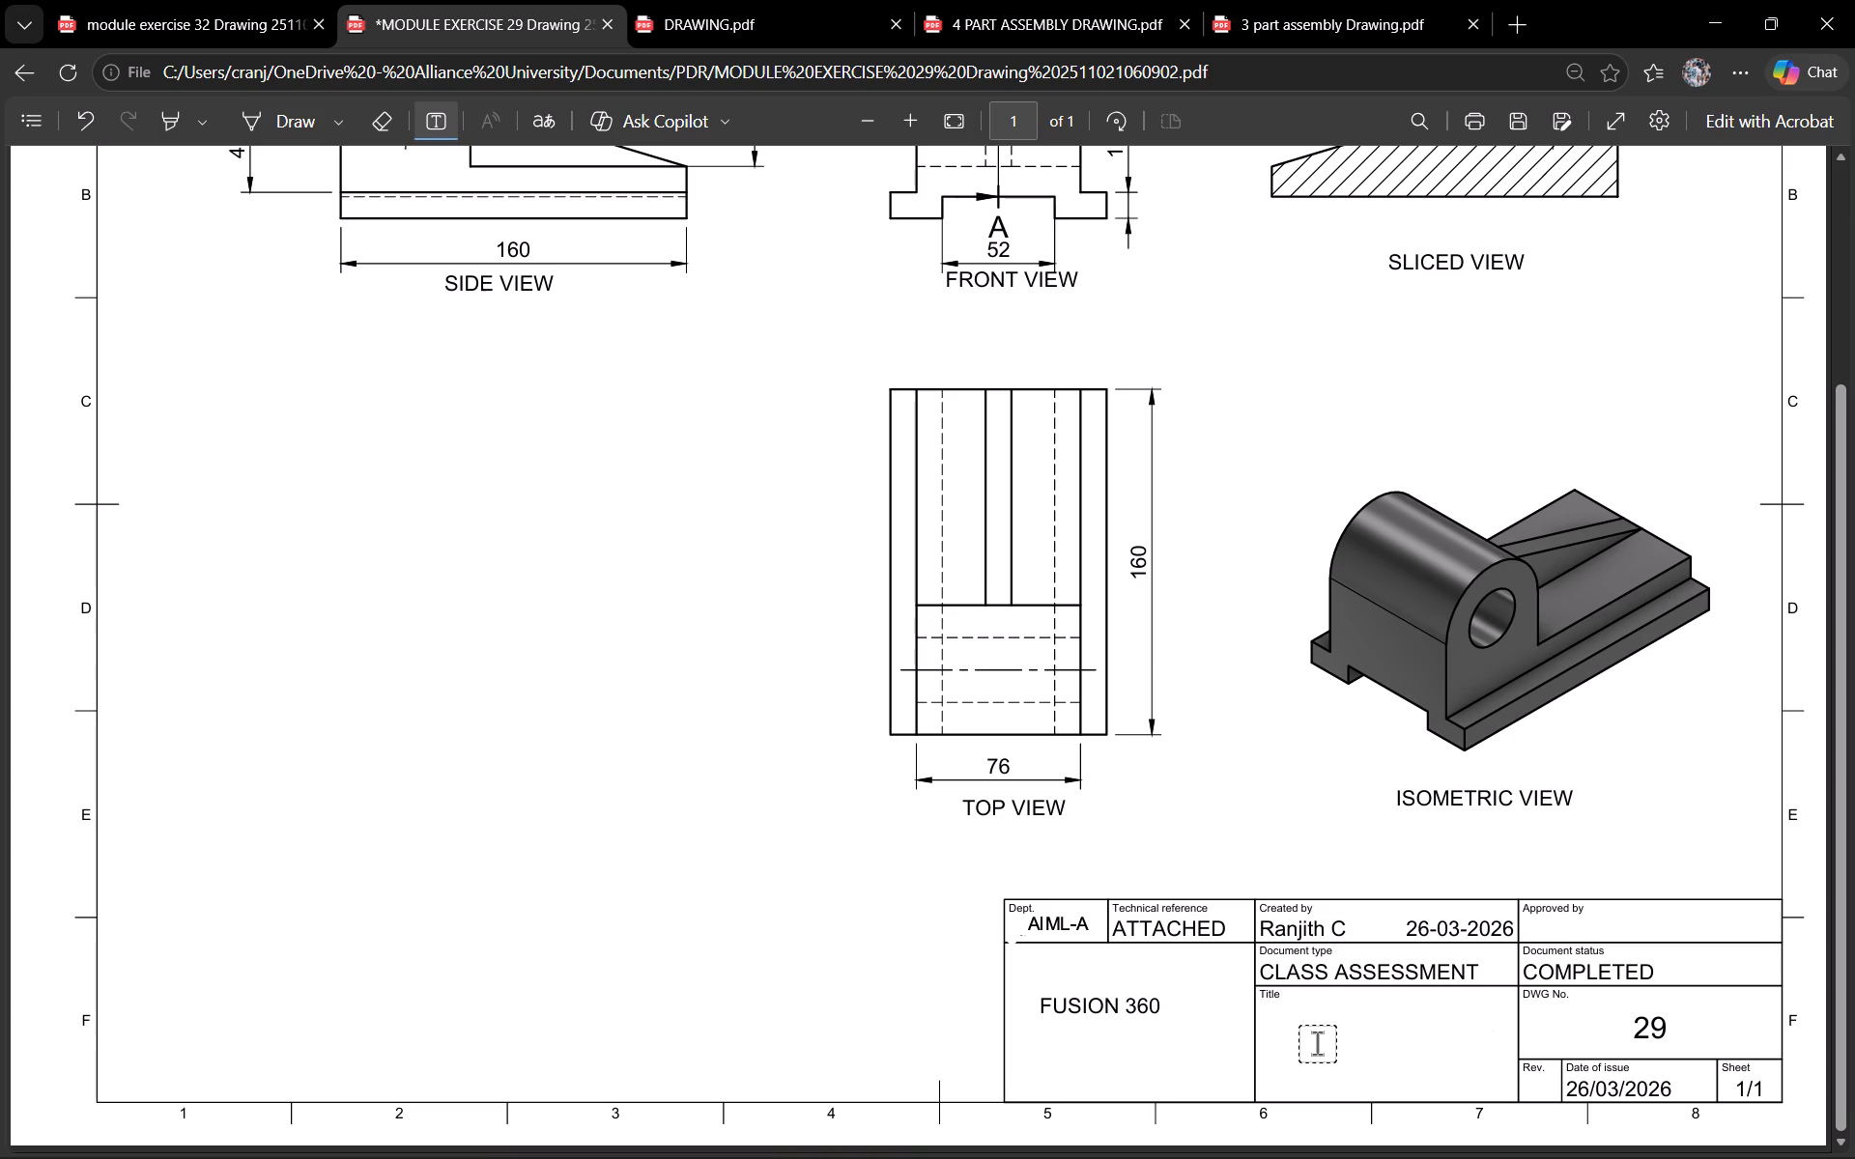
pyautogui.click(1318, 1044)
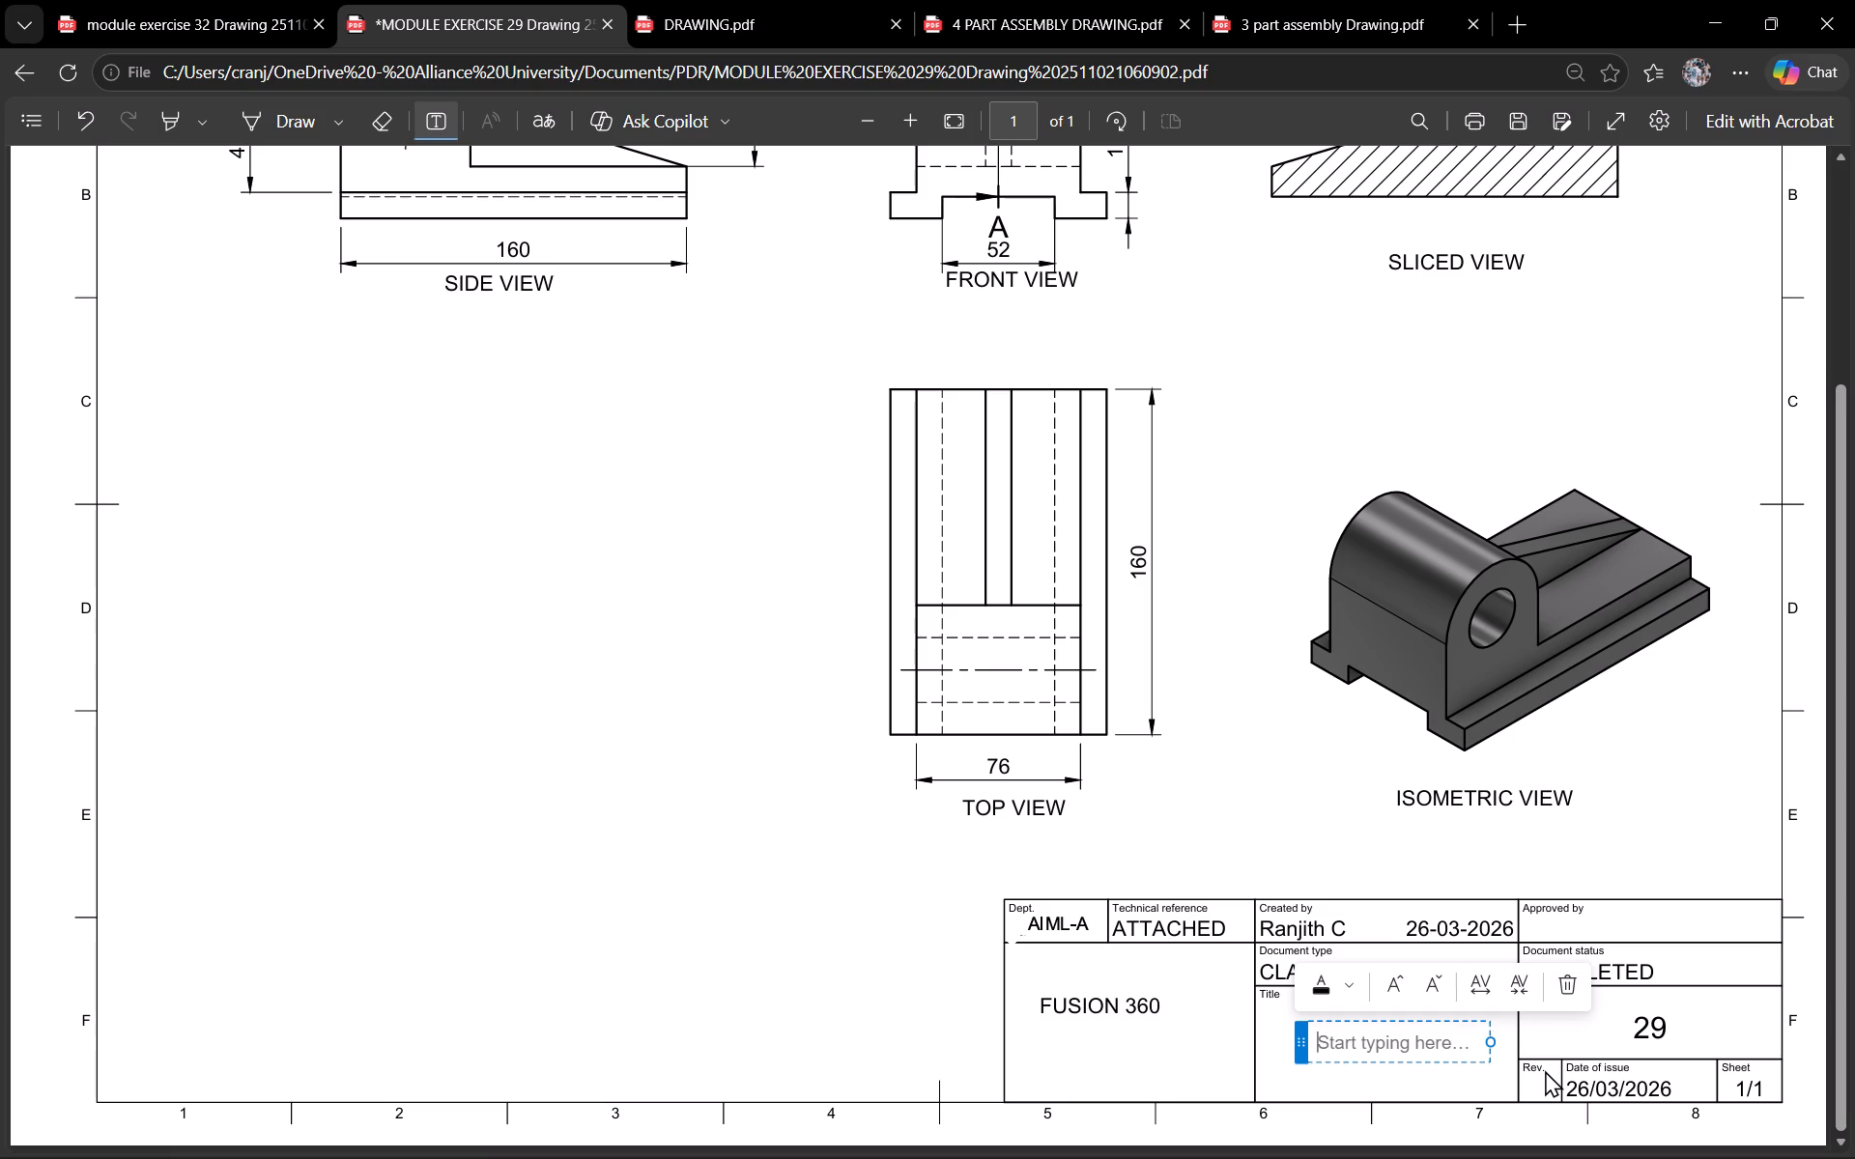
pyautogui.write('DRA')
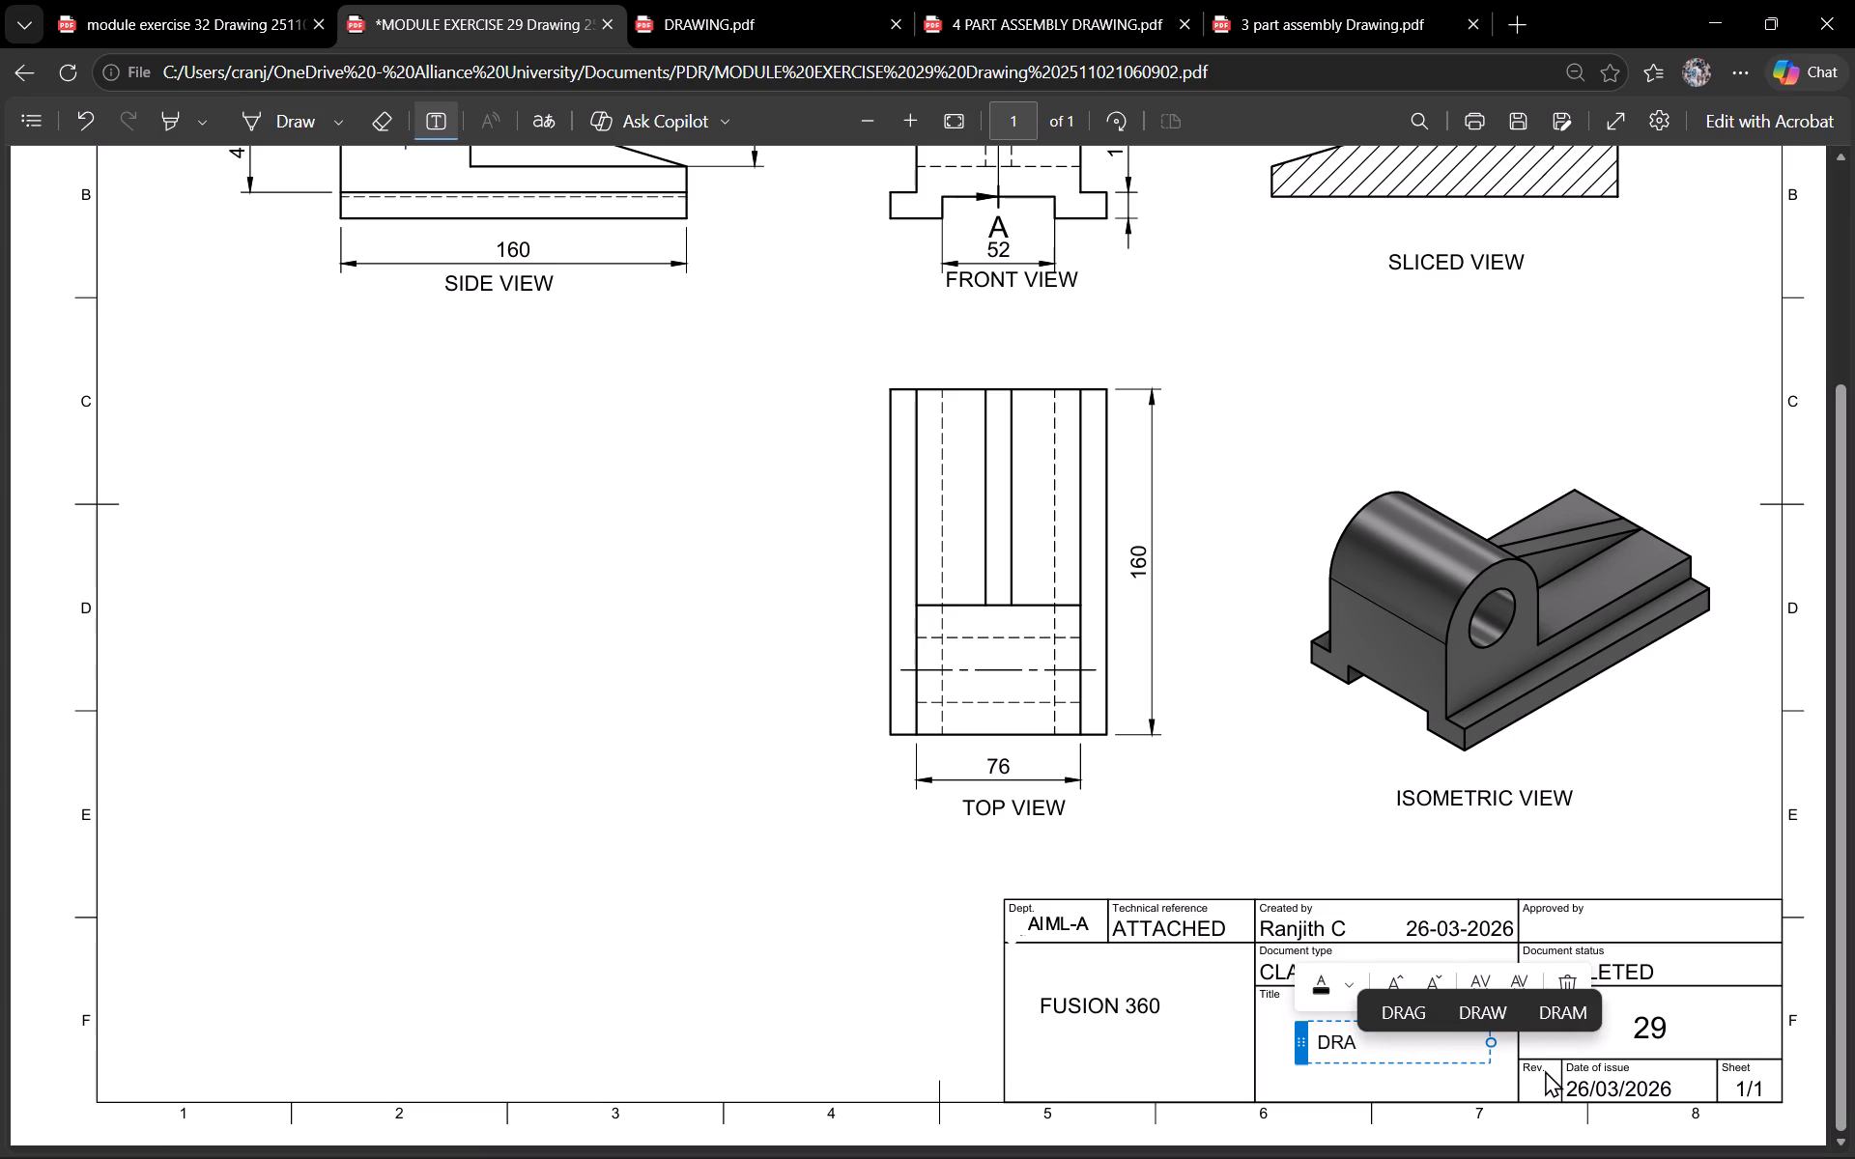
pyautogui.write('WING 1')
pyautogui.press('Return')
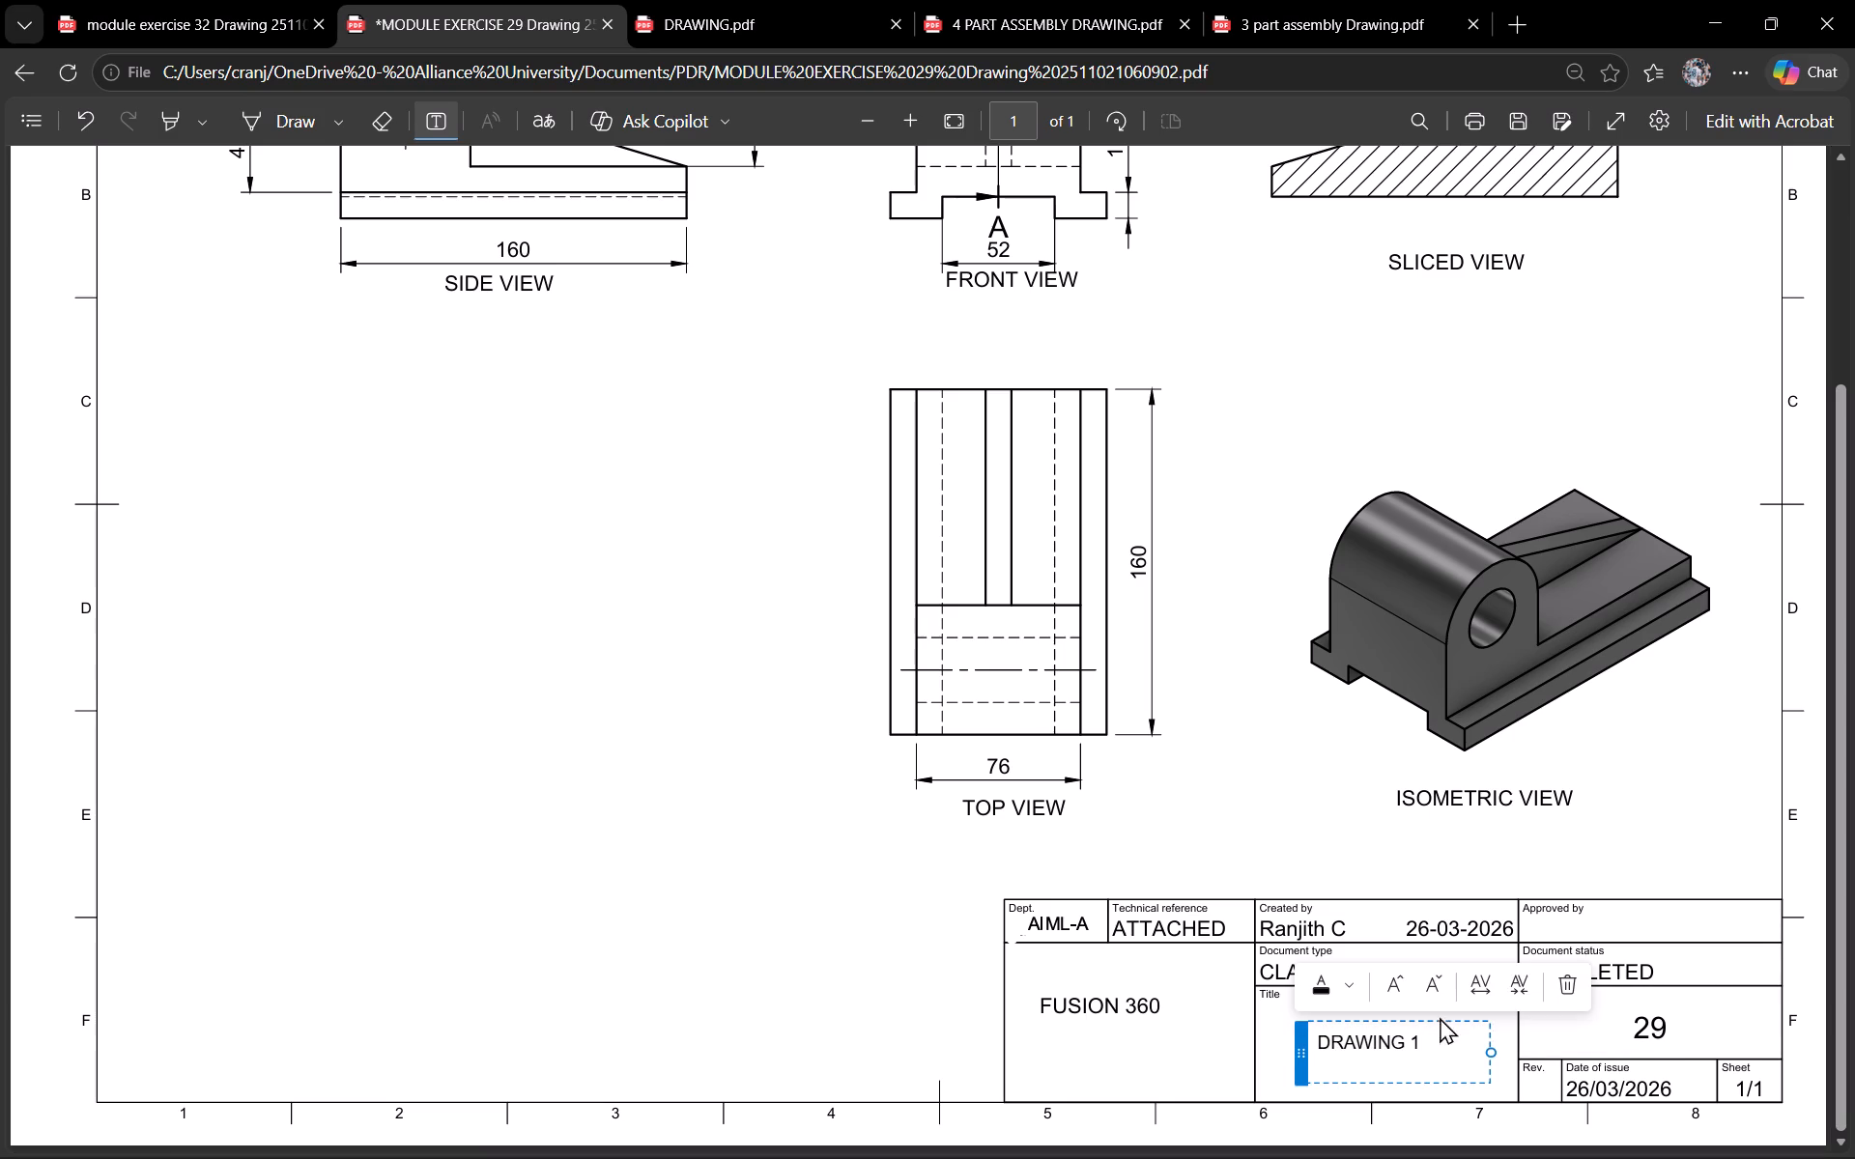
pyautogui.click(1303, 842)
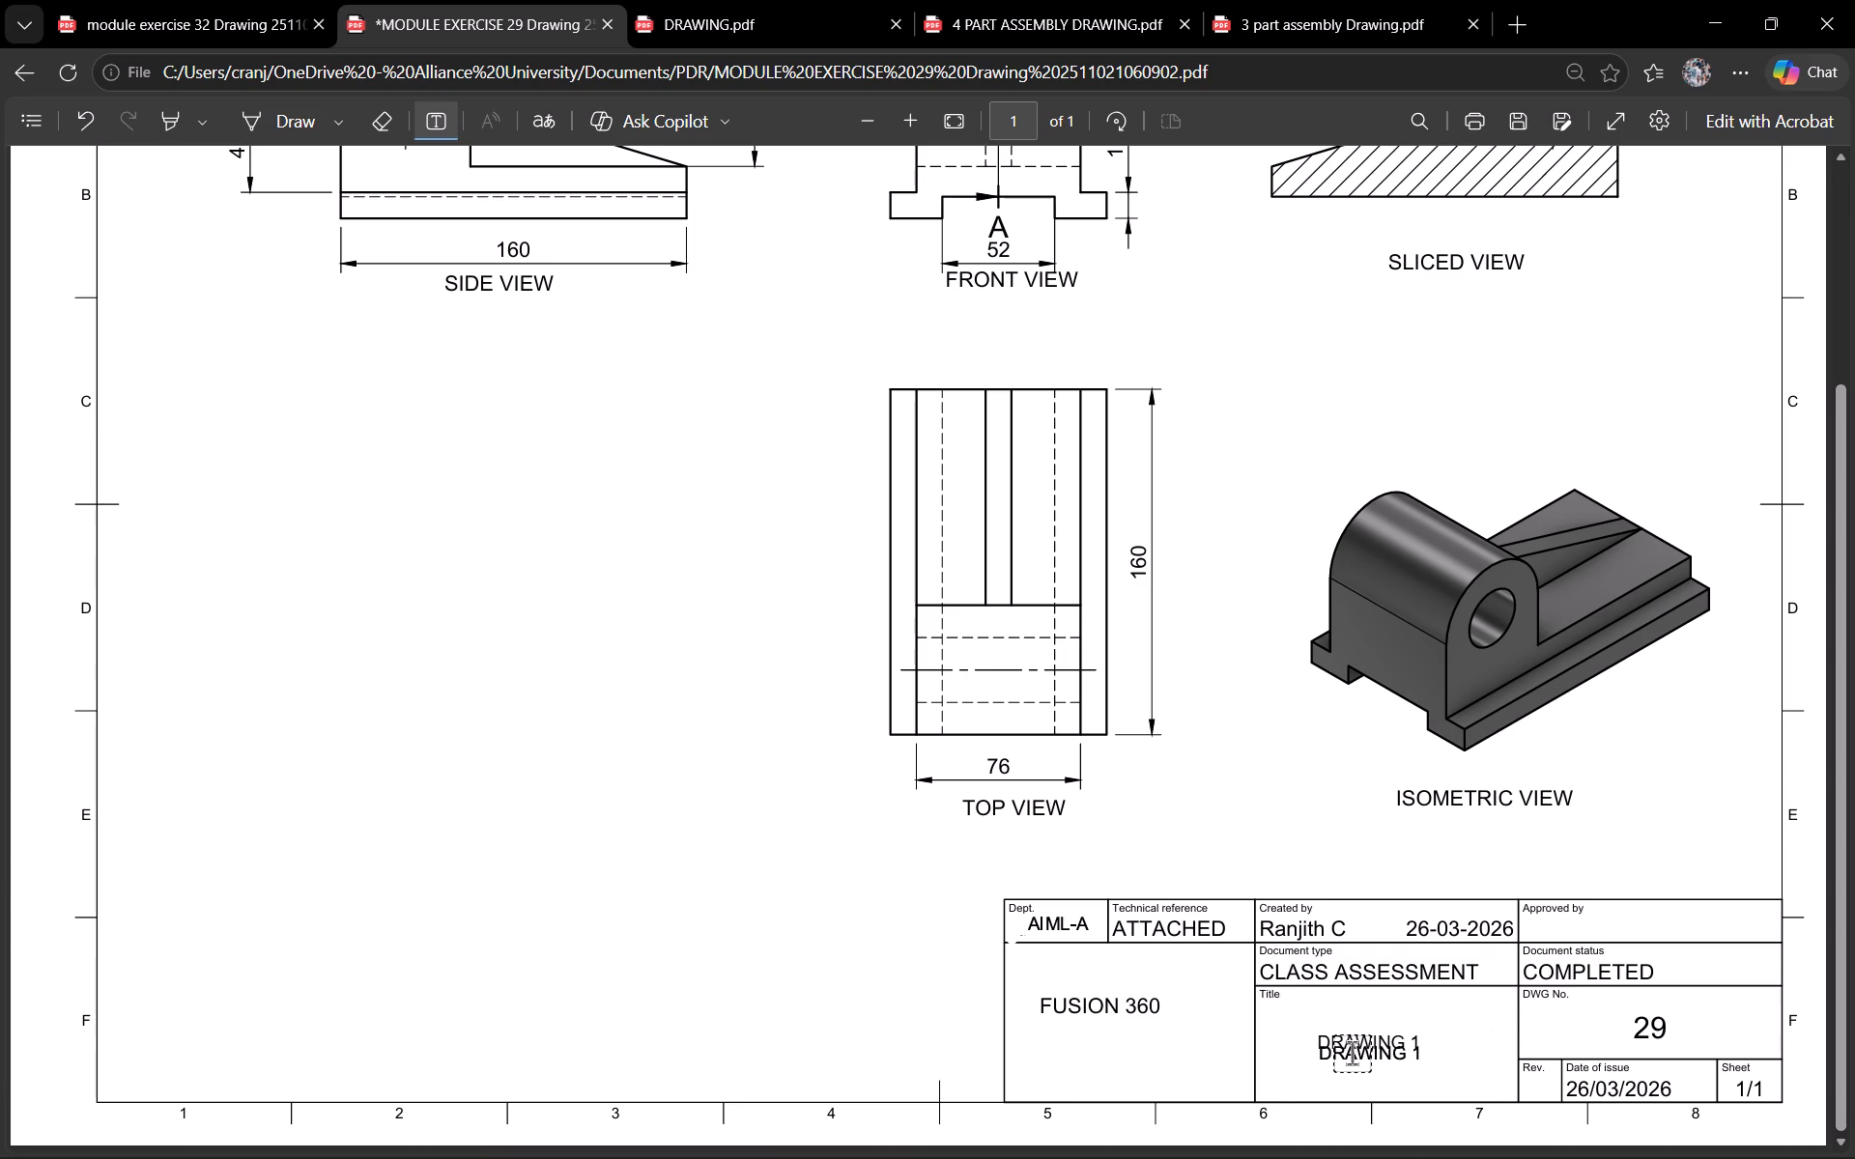
pyautogui.click(1353, 1054)
pyautogui.moveTo(1301, 1059); pyautogui.dragTo(1304, 1045)
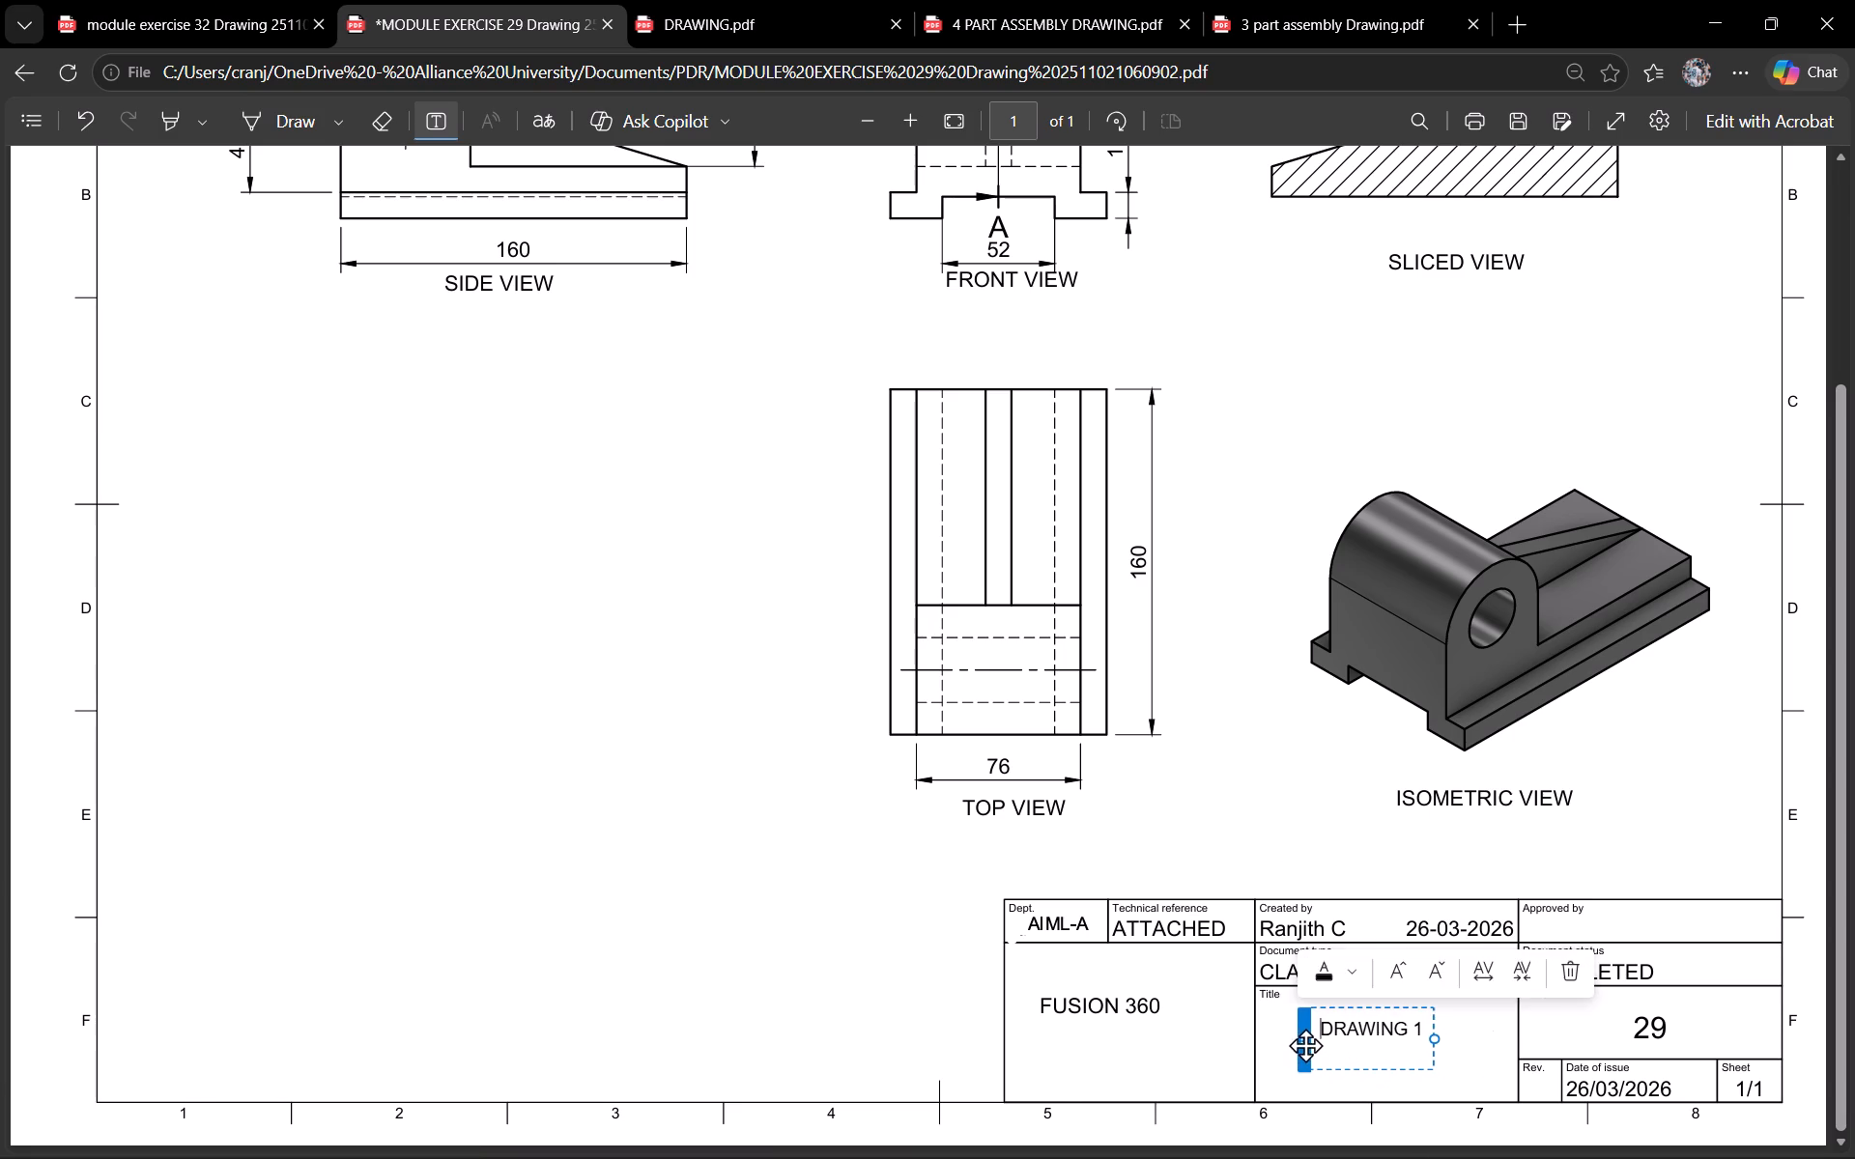
pyautogui.click(1323, 640)
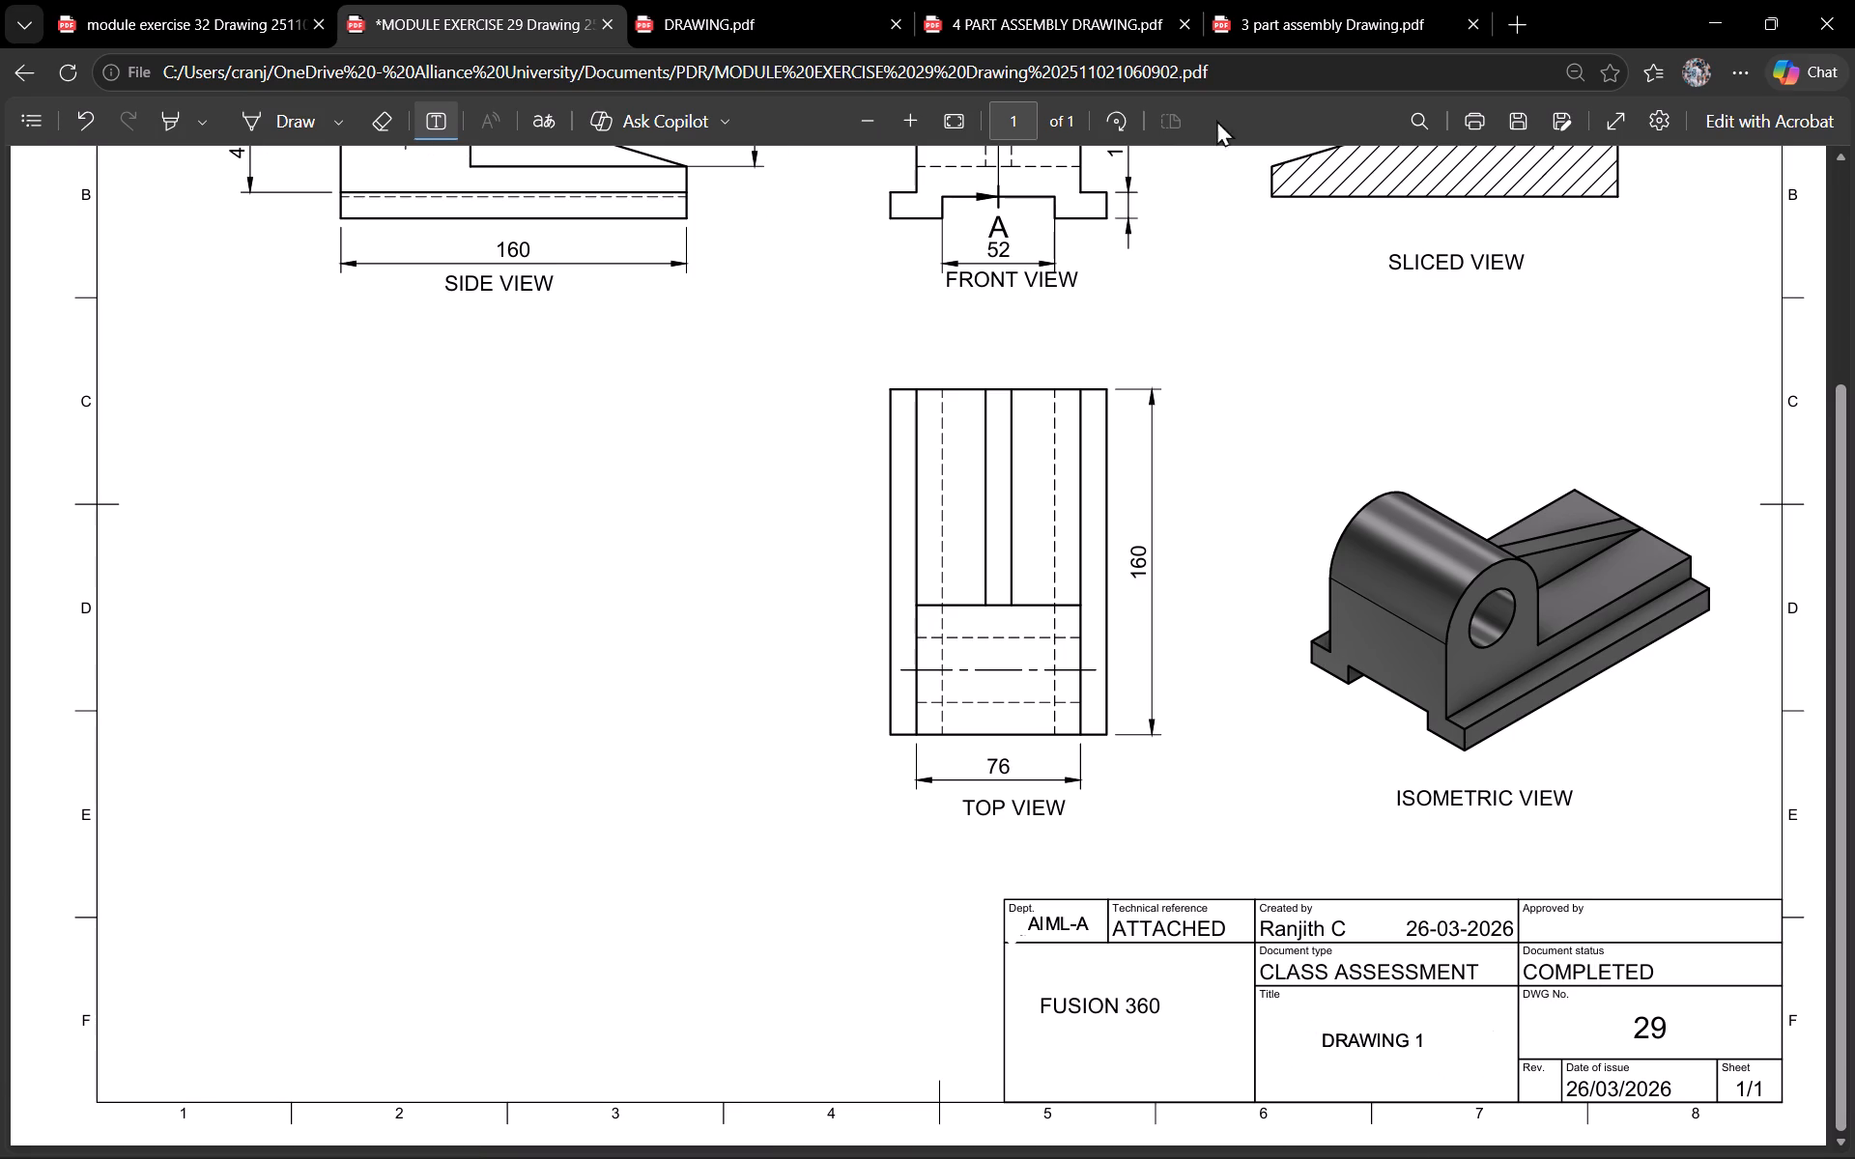
# Save the edited module exercise 29 drawing PDF.
pyautogui.click(1509, 122)
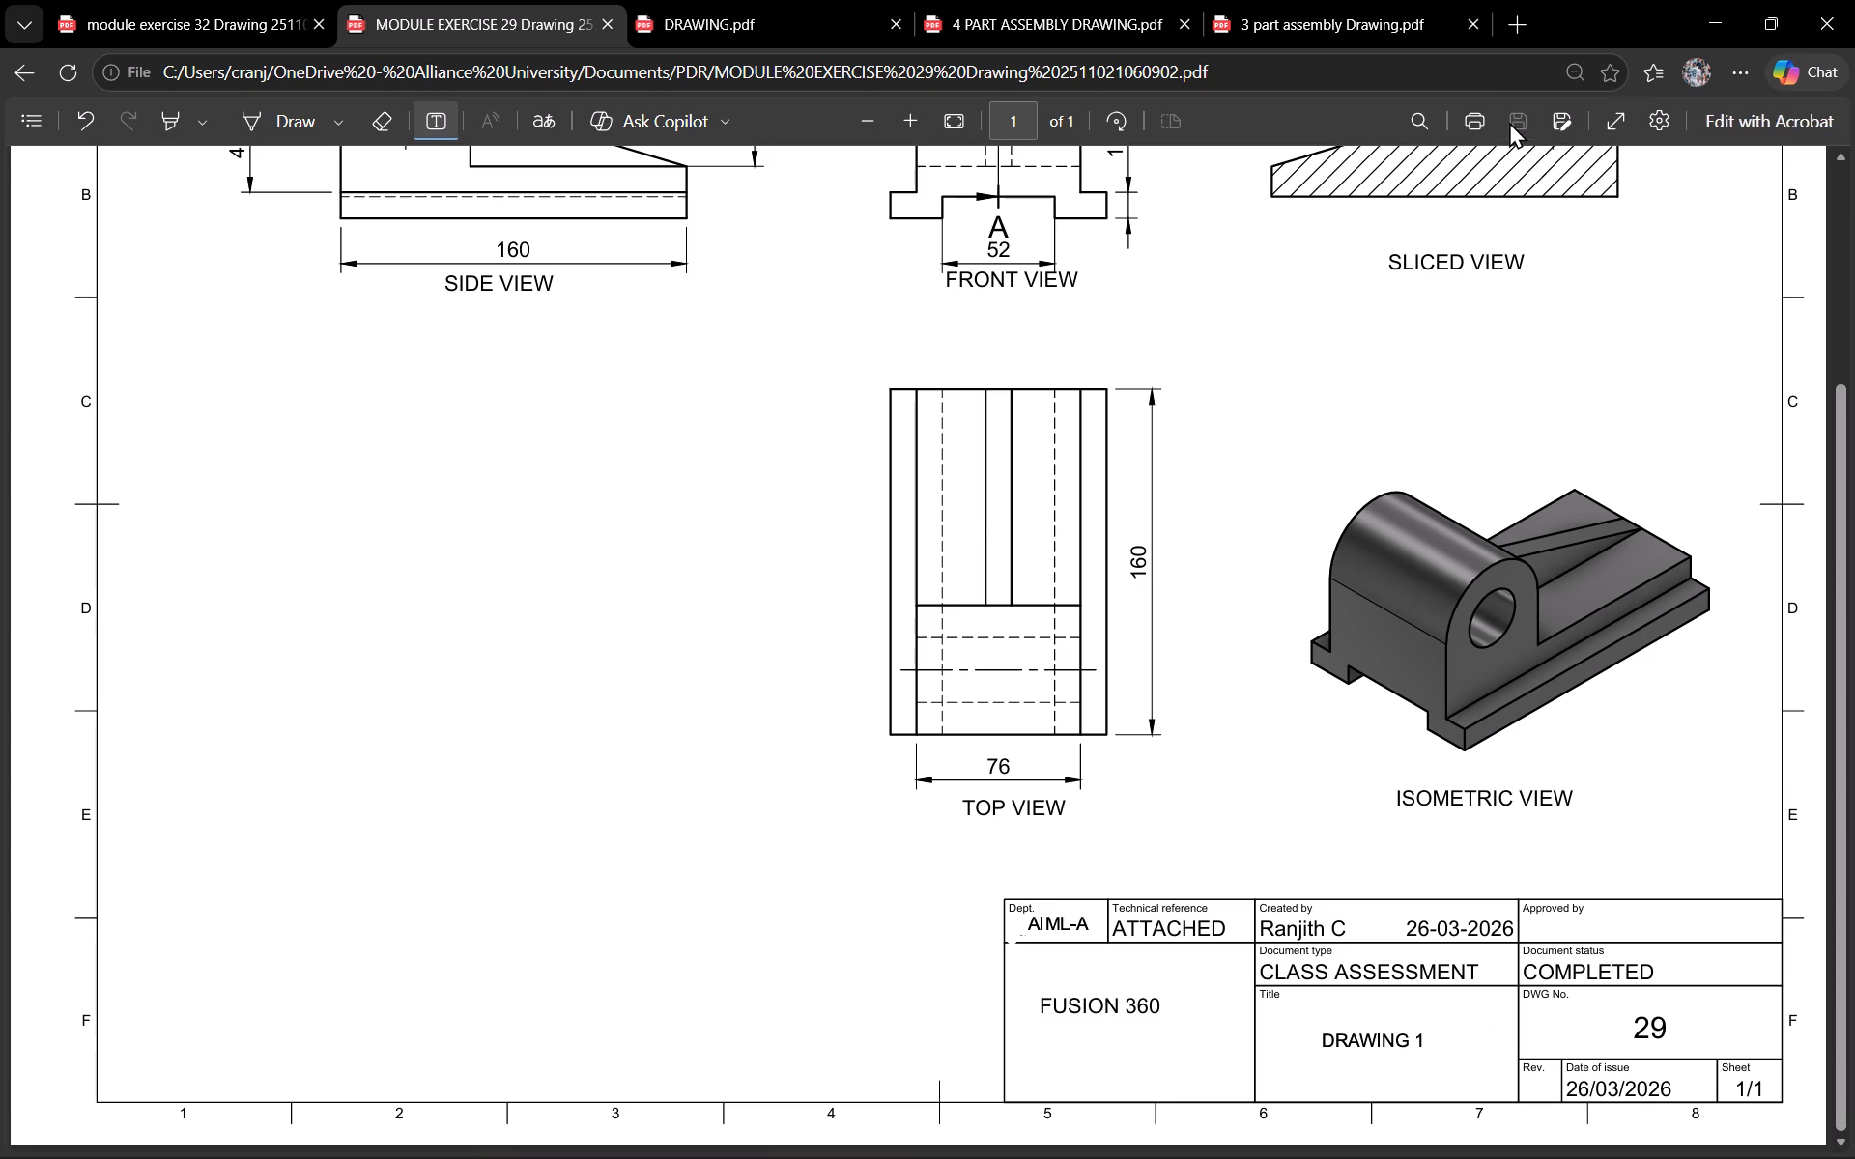
# Compare the title blocks of the other open drawing PDFs: nut and bolt, module exercise 32, 4 part assembly and 3 part assembly.
pyautogui.click(779, 0)
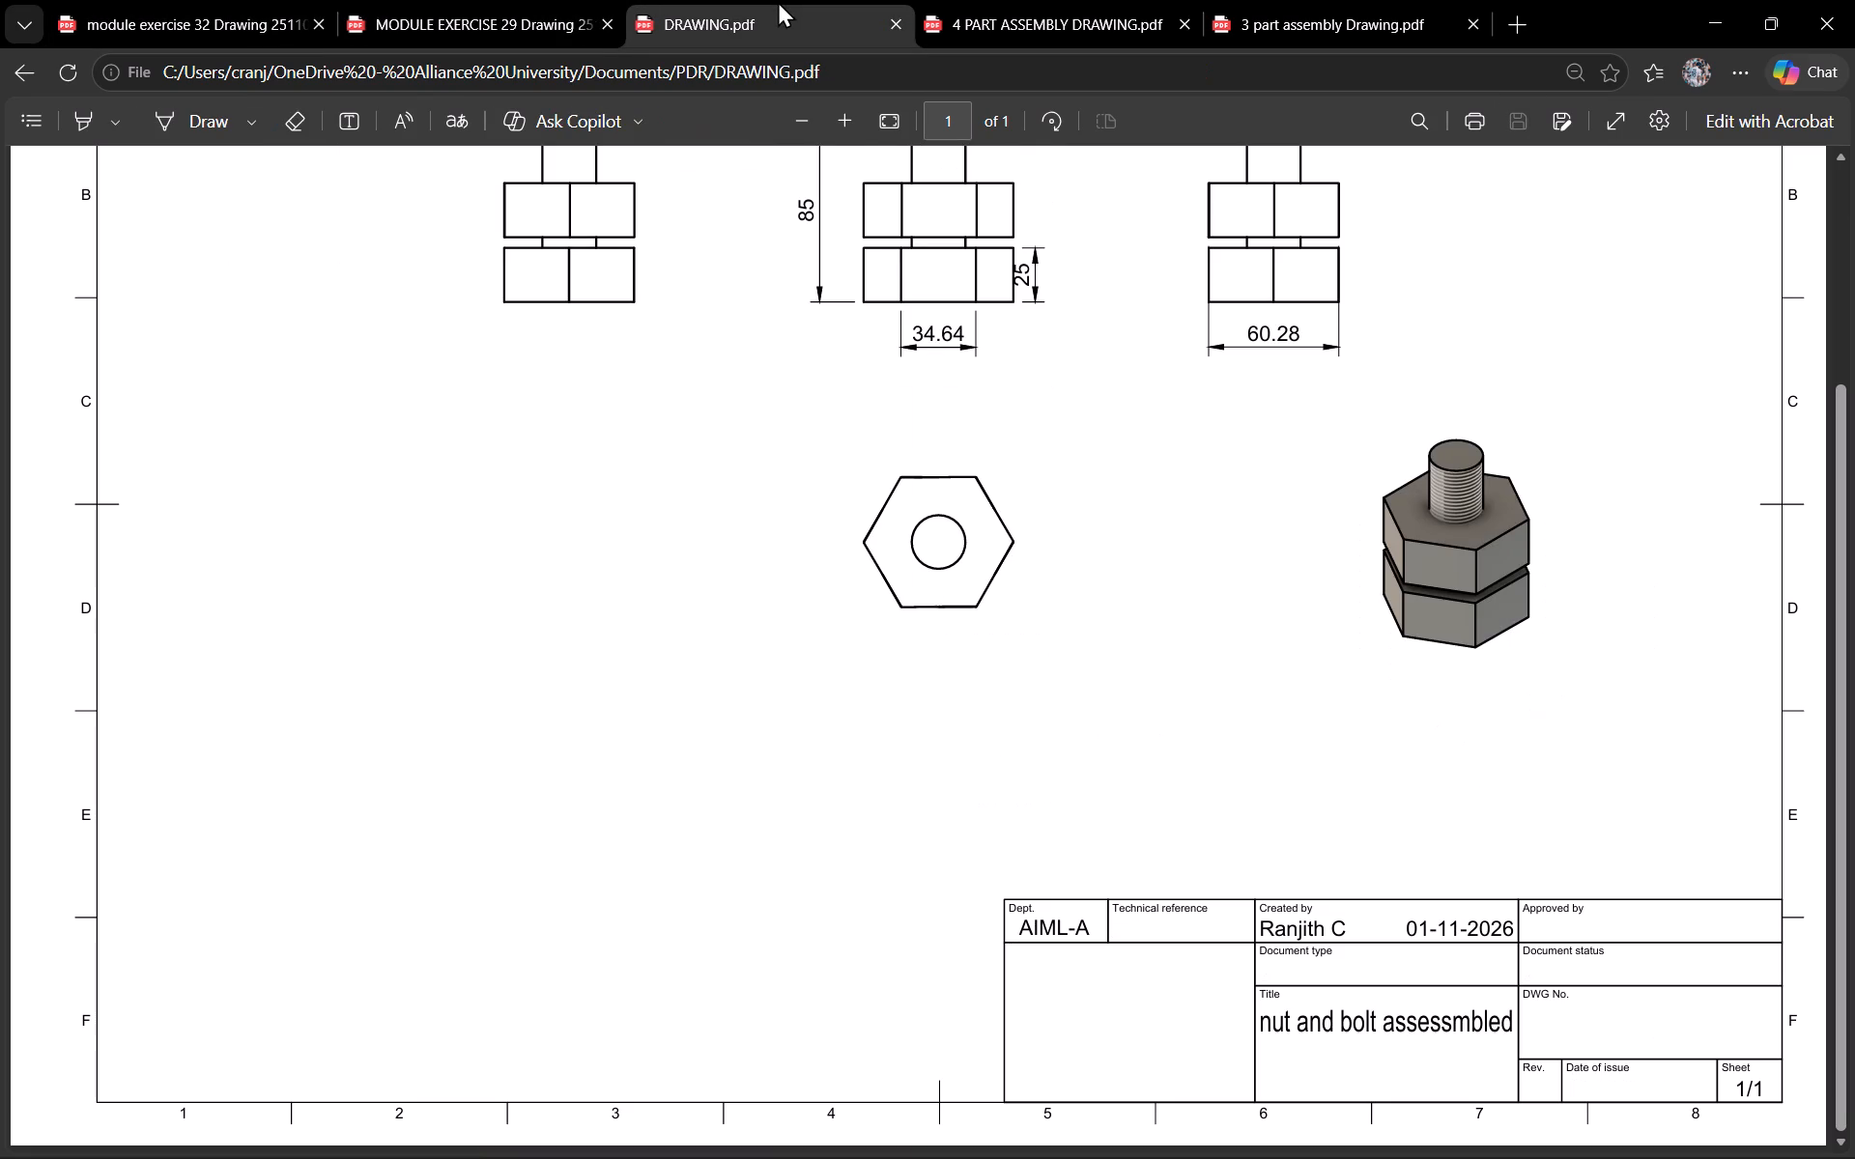
pyautogui.click(552, 0)
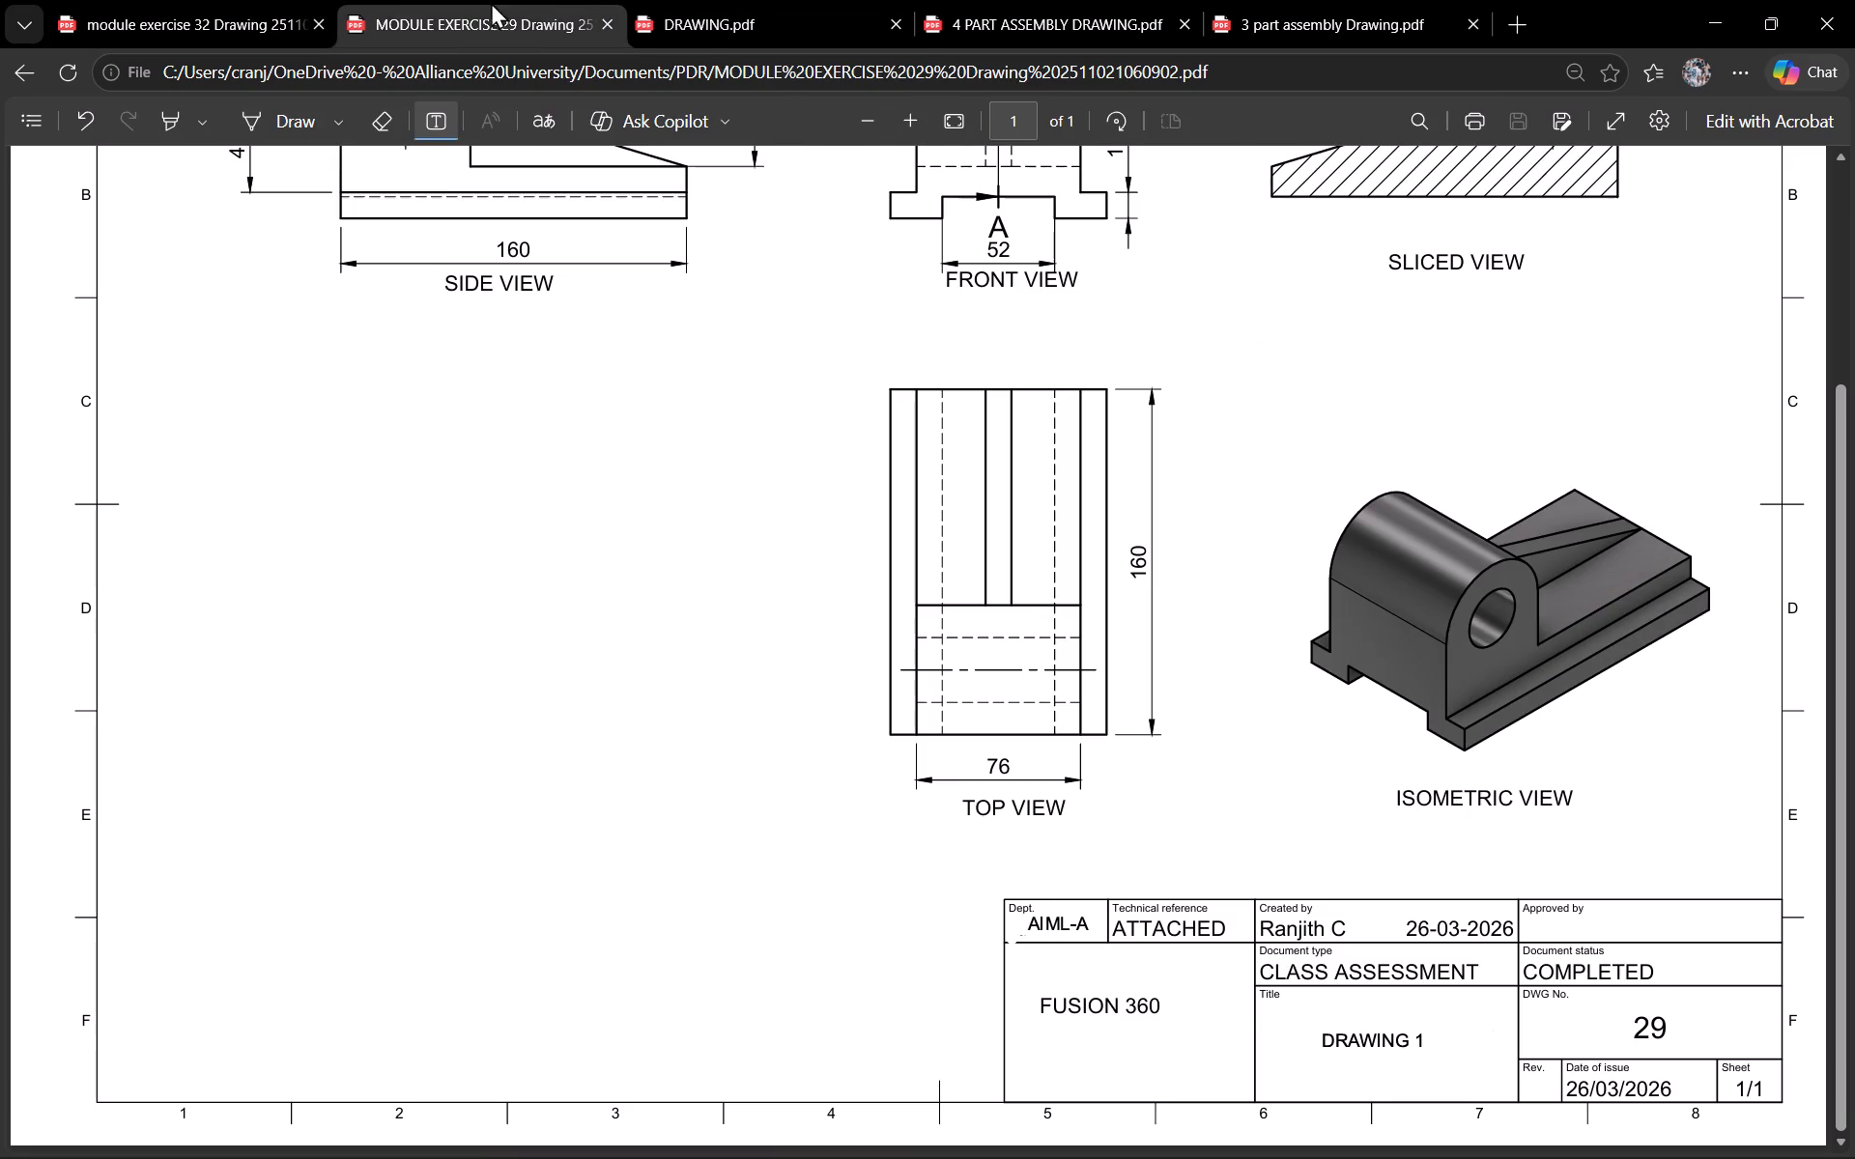
pyautogui.click(243, 0)
pyautogui.scroll(-4, 1081, 700)
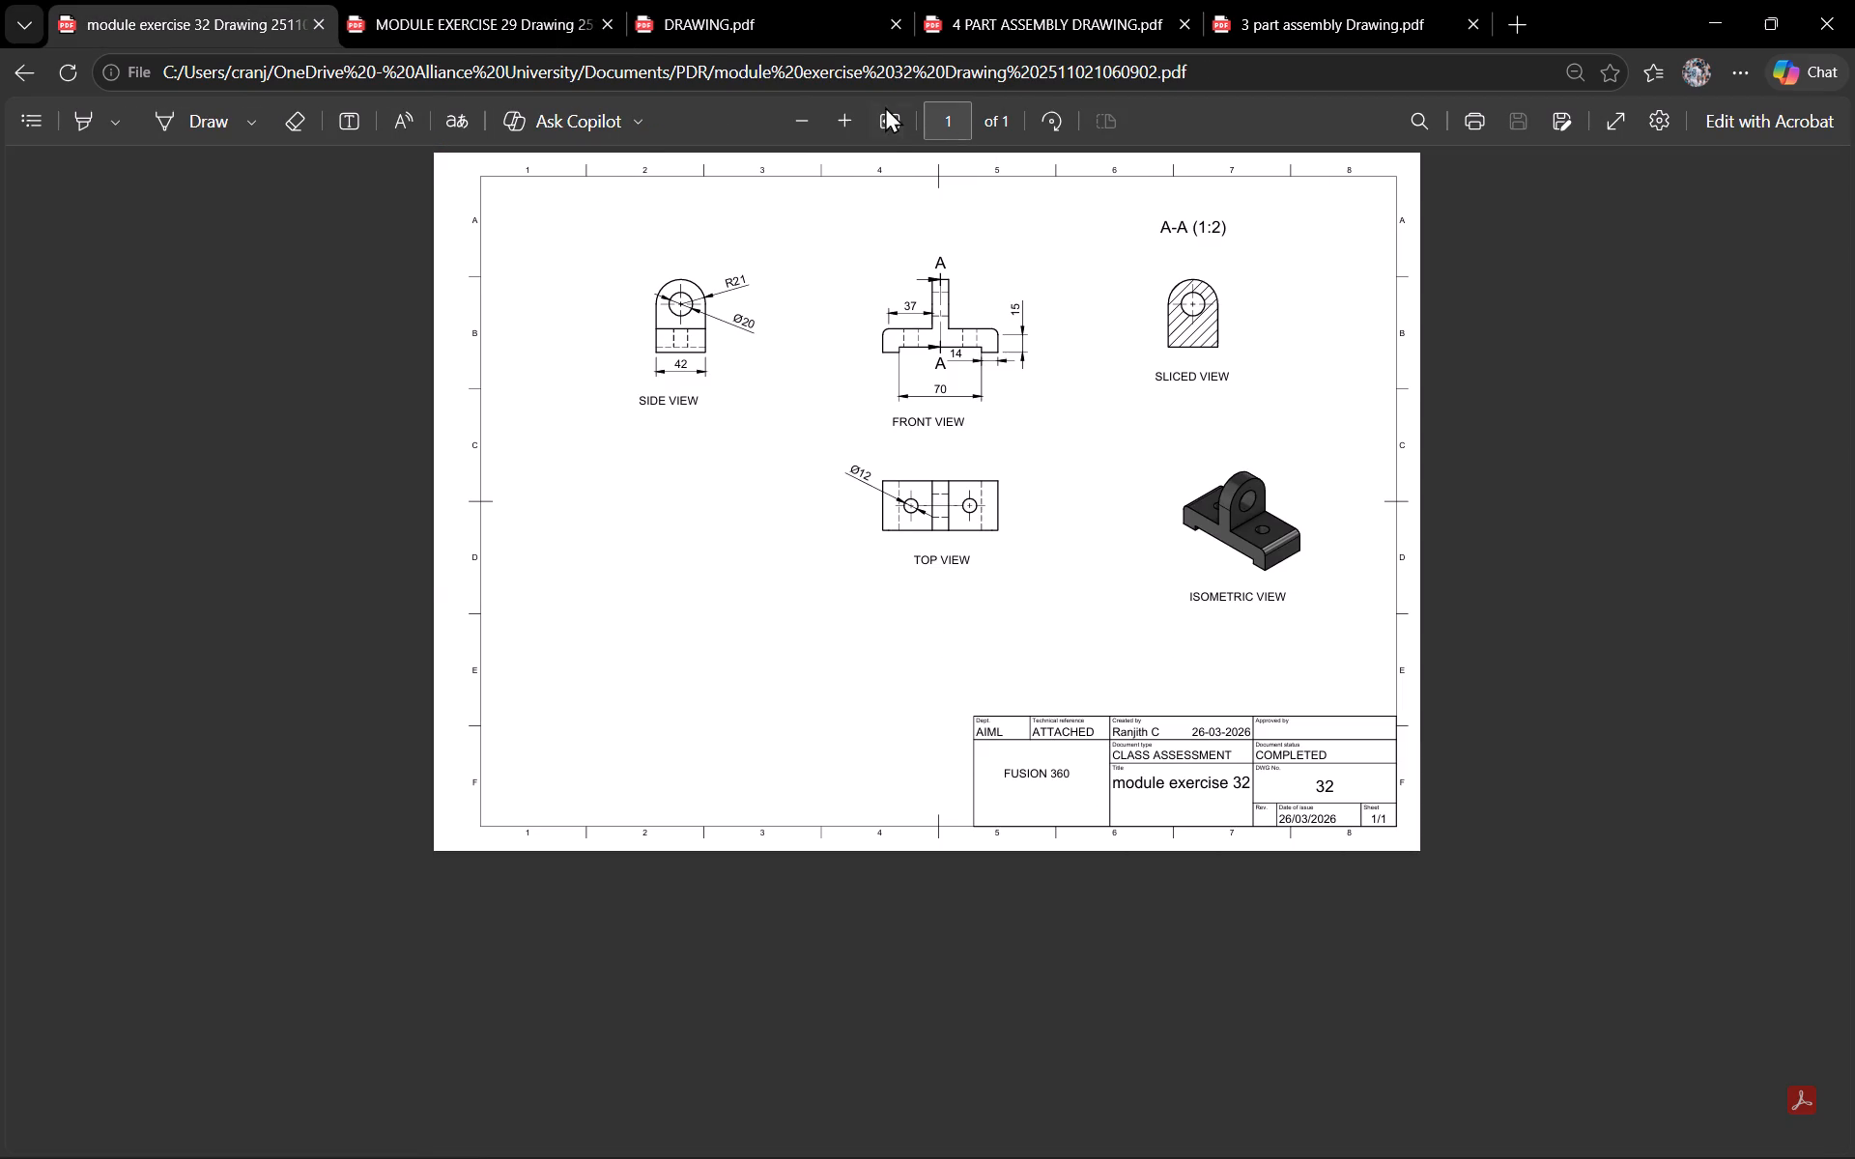
pyautogui.click(885, 122)
pyautogui.scroll(-8, 1509, 739)
pyautogui.scroll(1, 1503, 735)
pyautogui.scroll(-1, 1503, 735)
pyautogui.scroll(-3, 1485, 906)
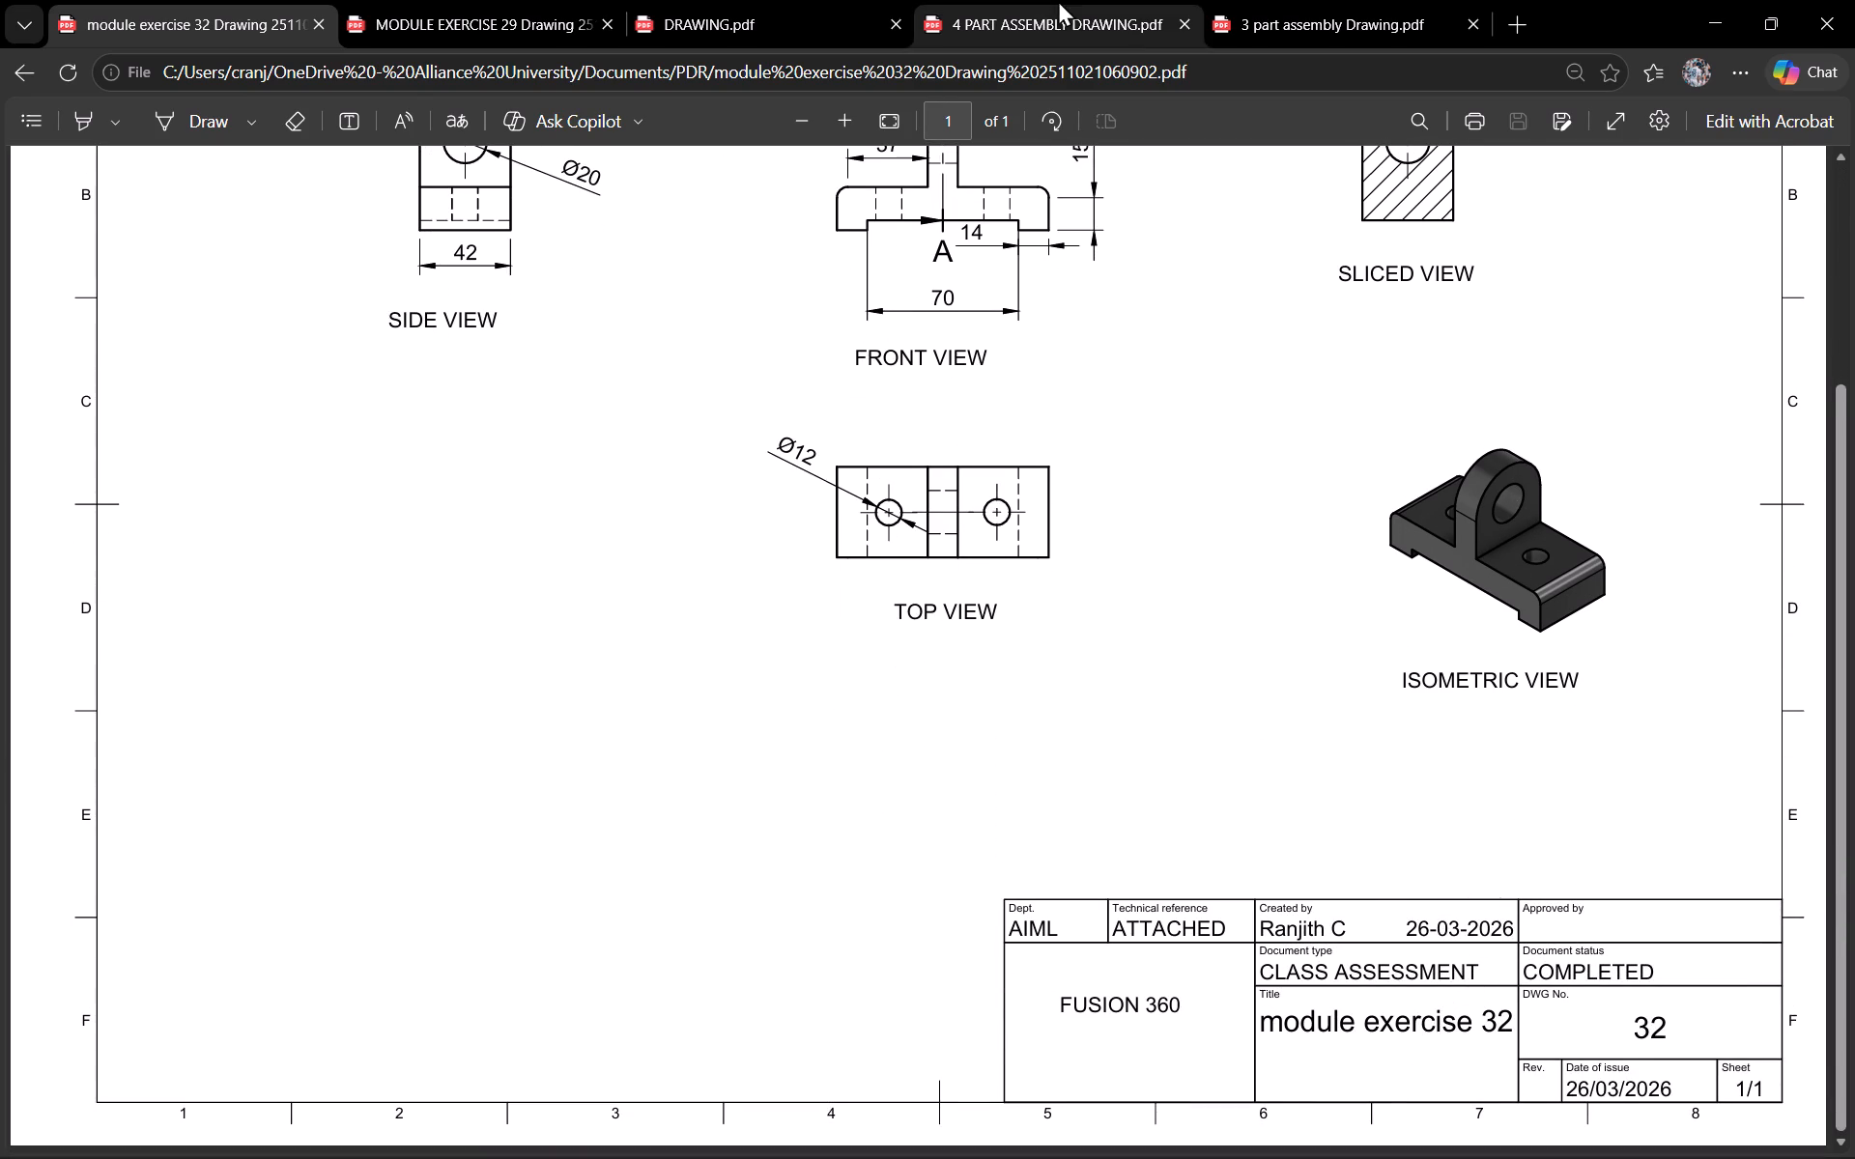
pyautogui.click(927, 0)
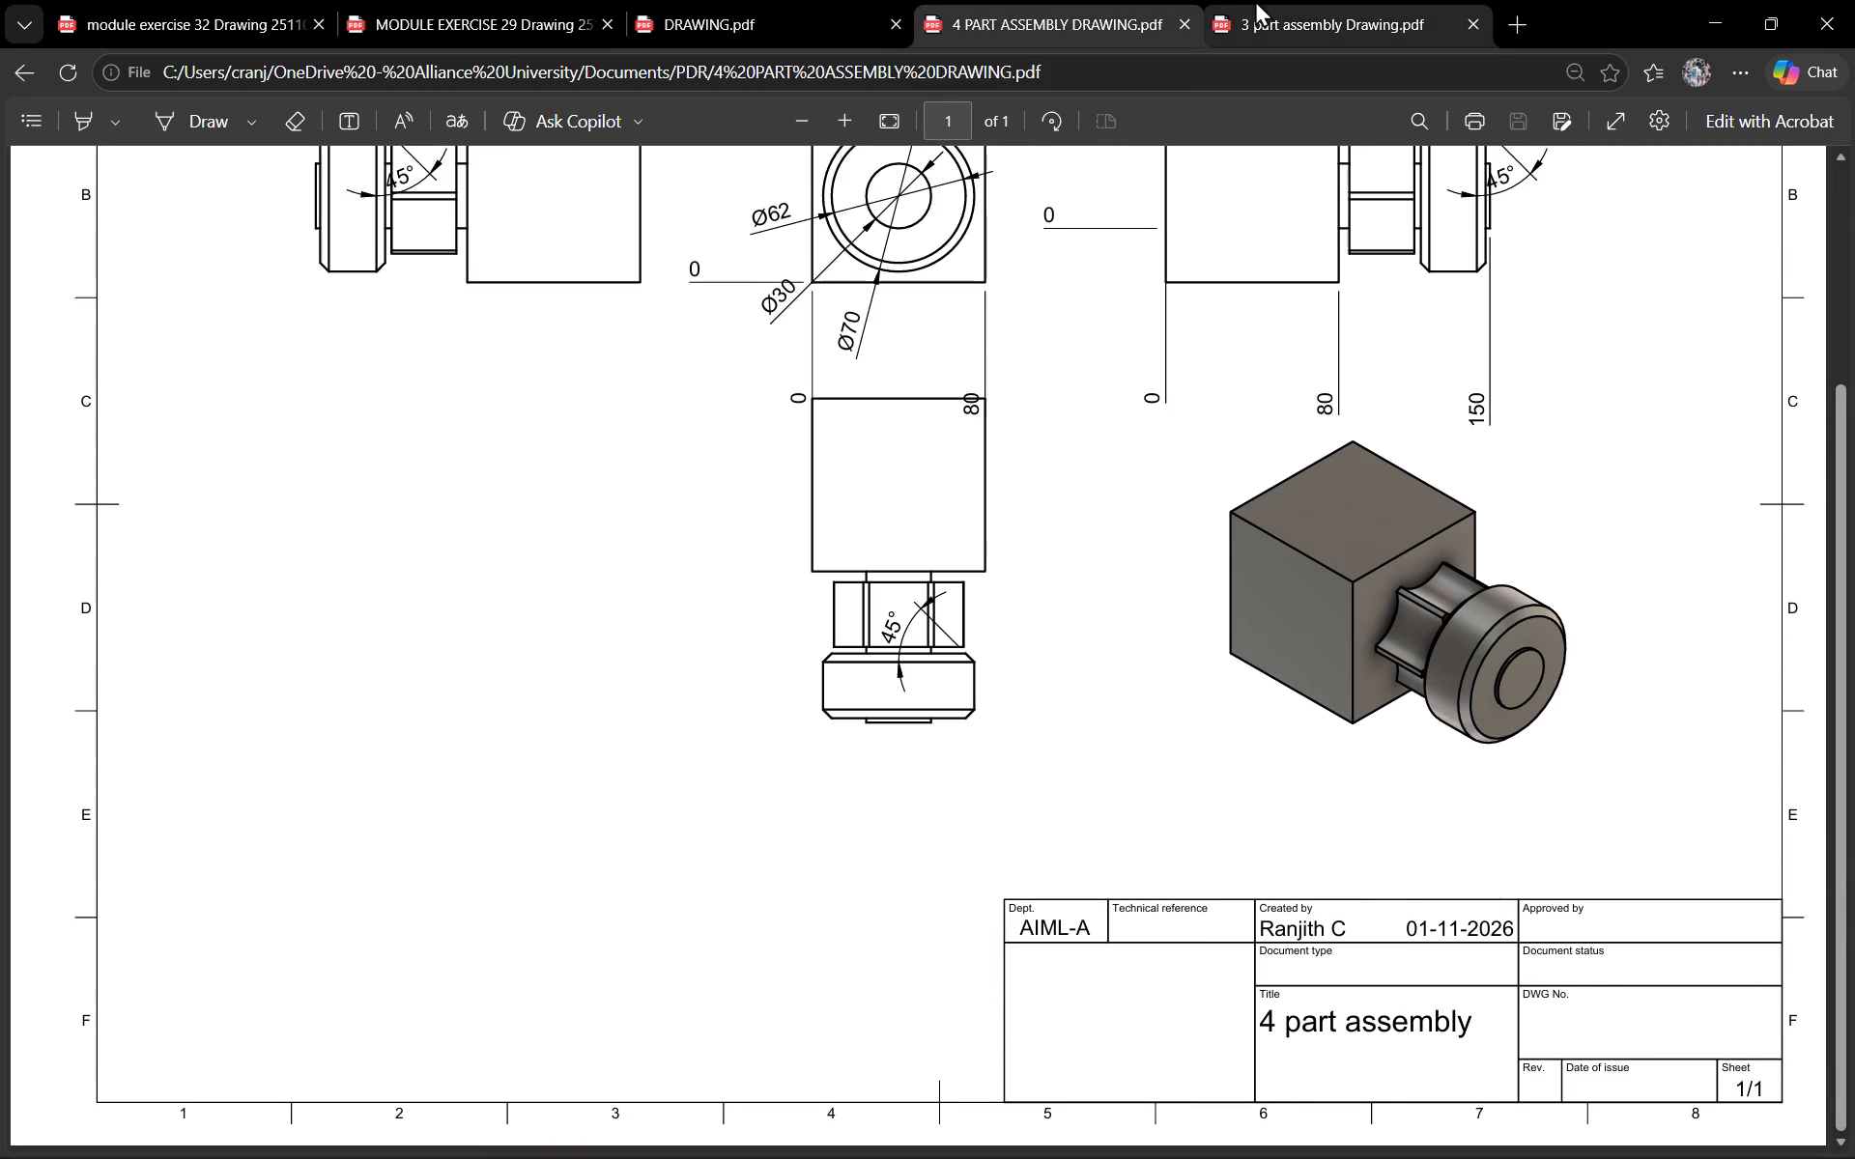
pyautogui.click(1293, 8)
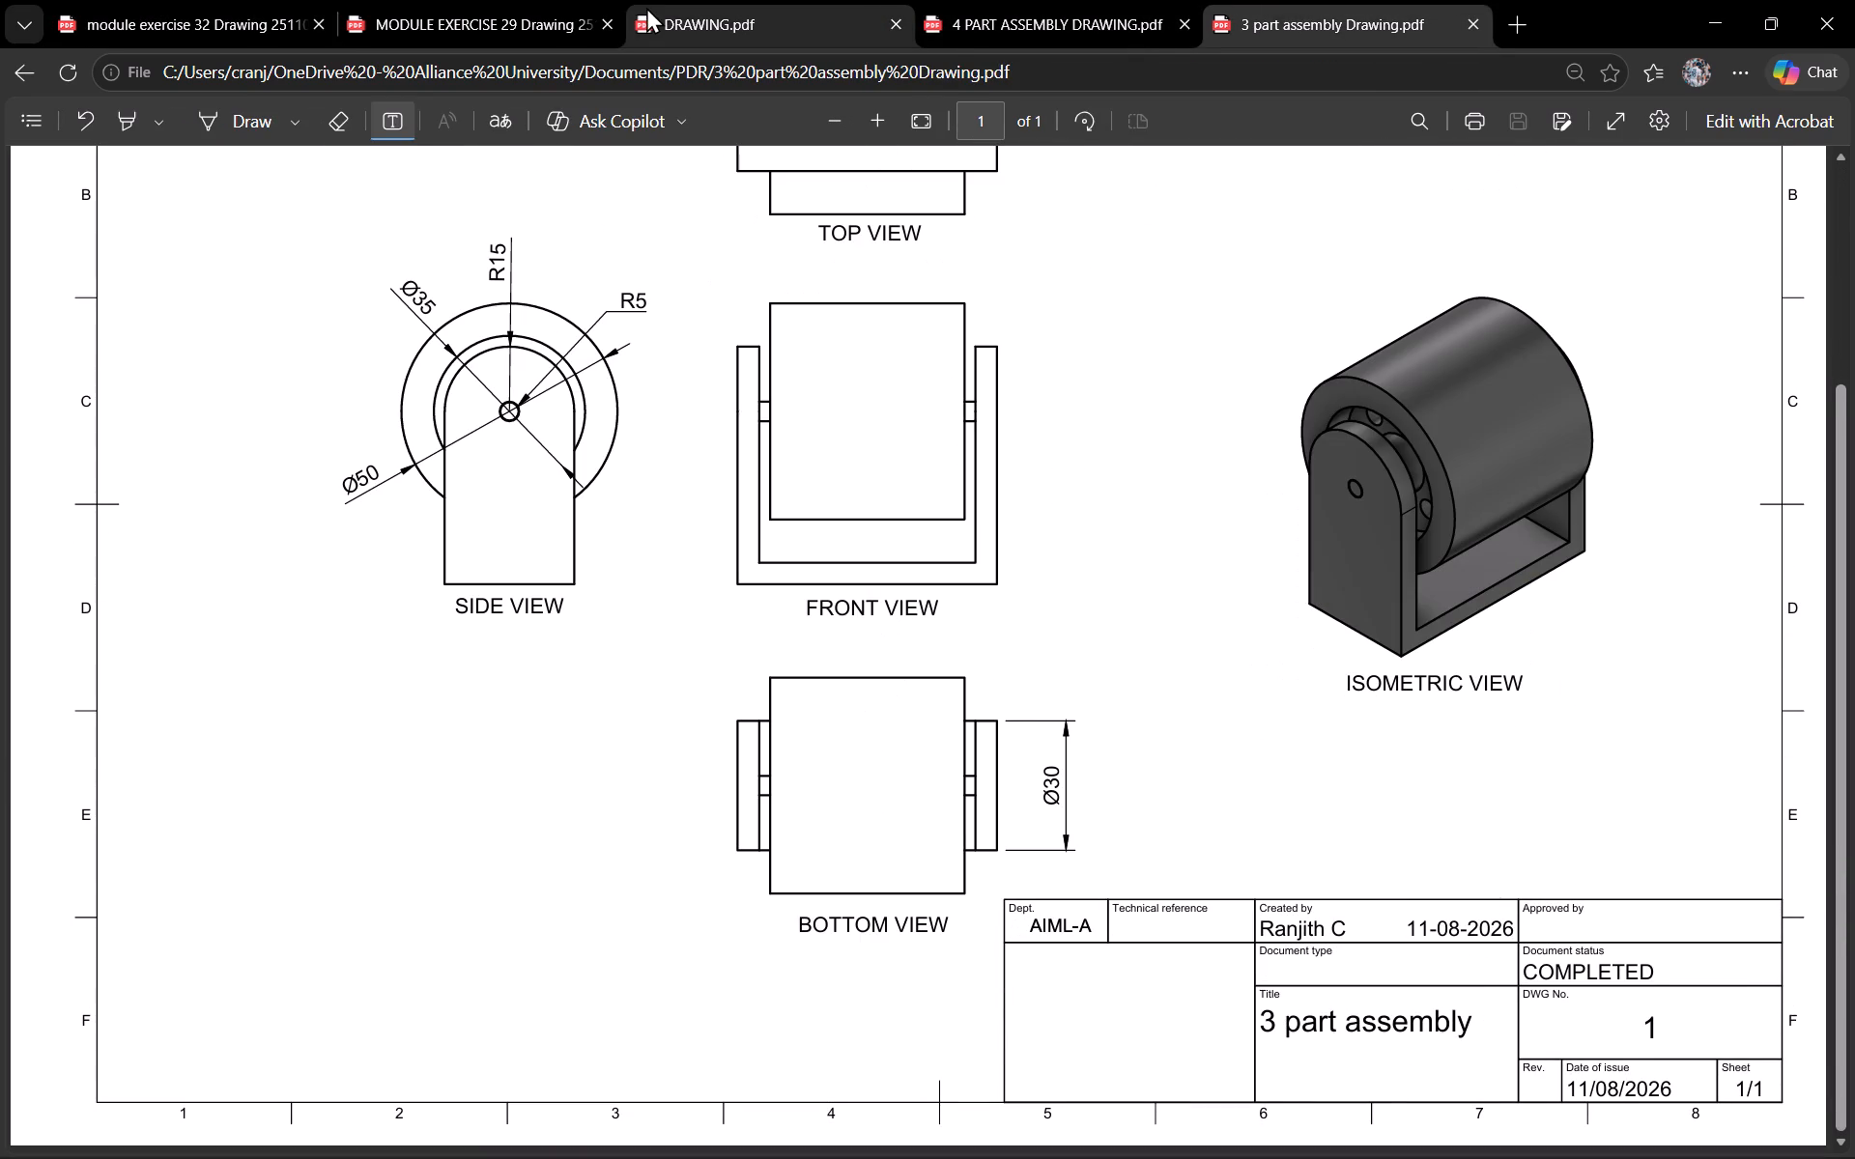
pyautogui.click(1042, 0)
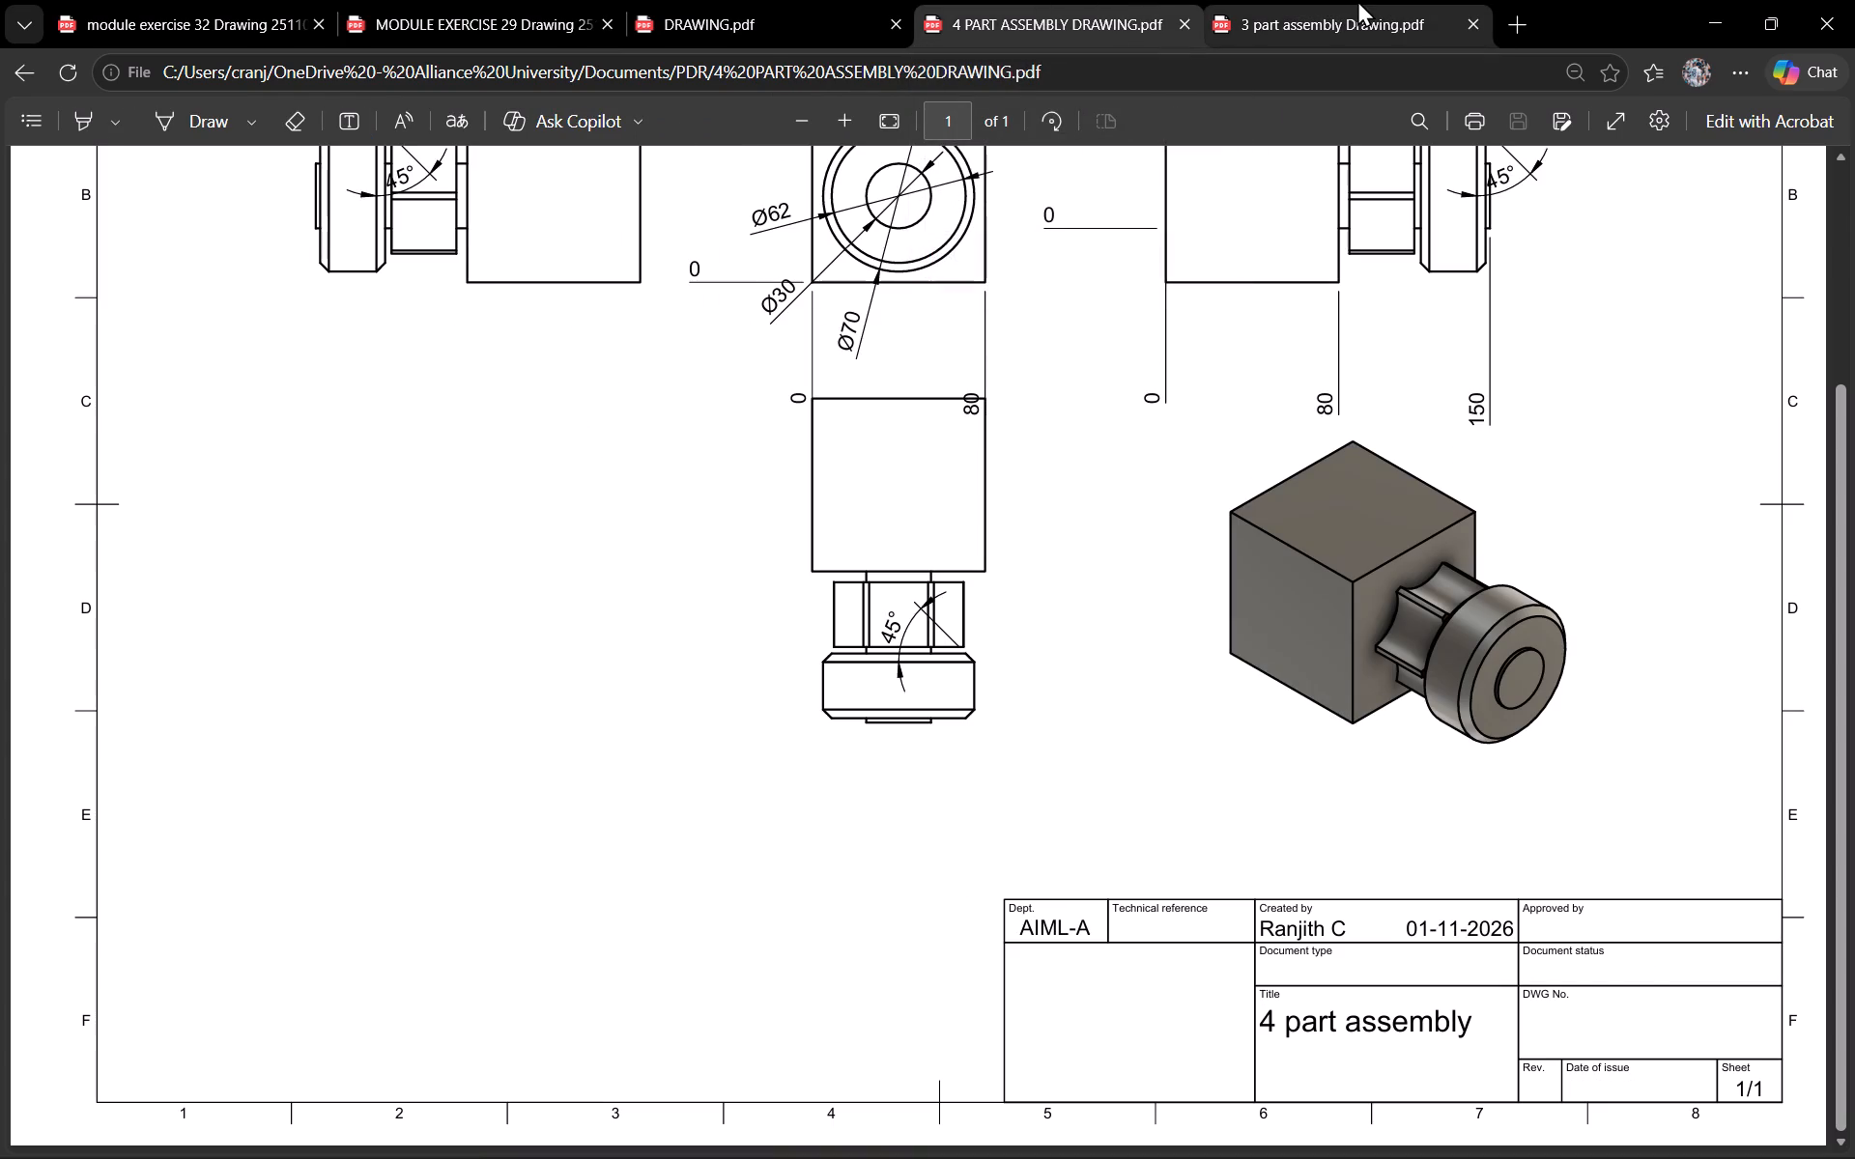
pyautogui.click(1357, 0)
pyautogui.click(739, 1)
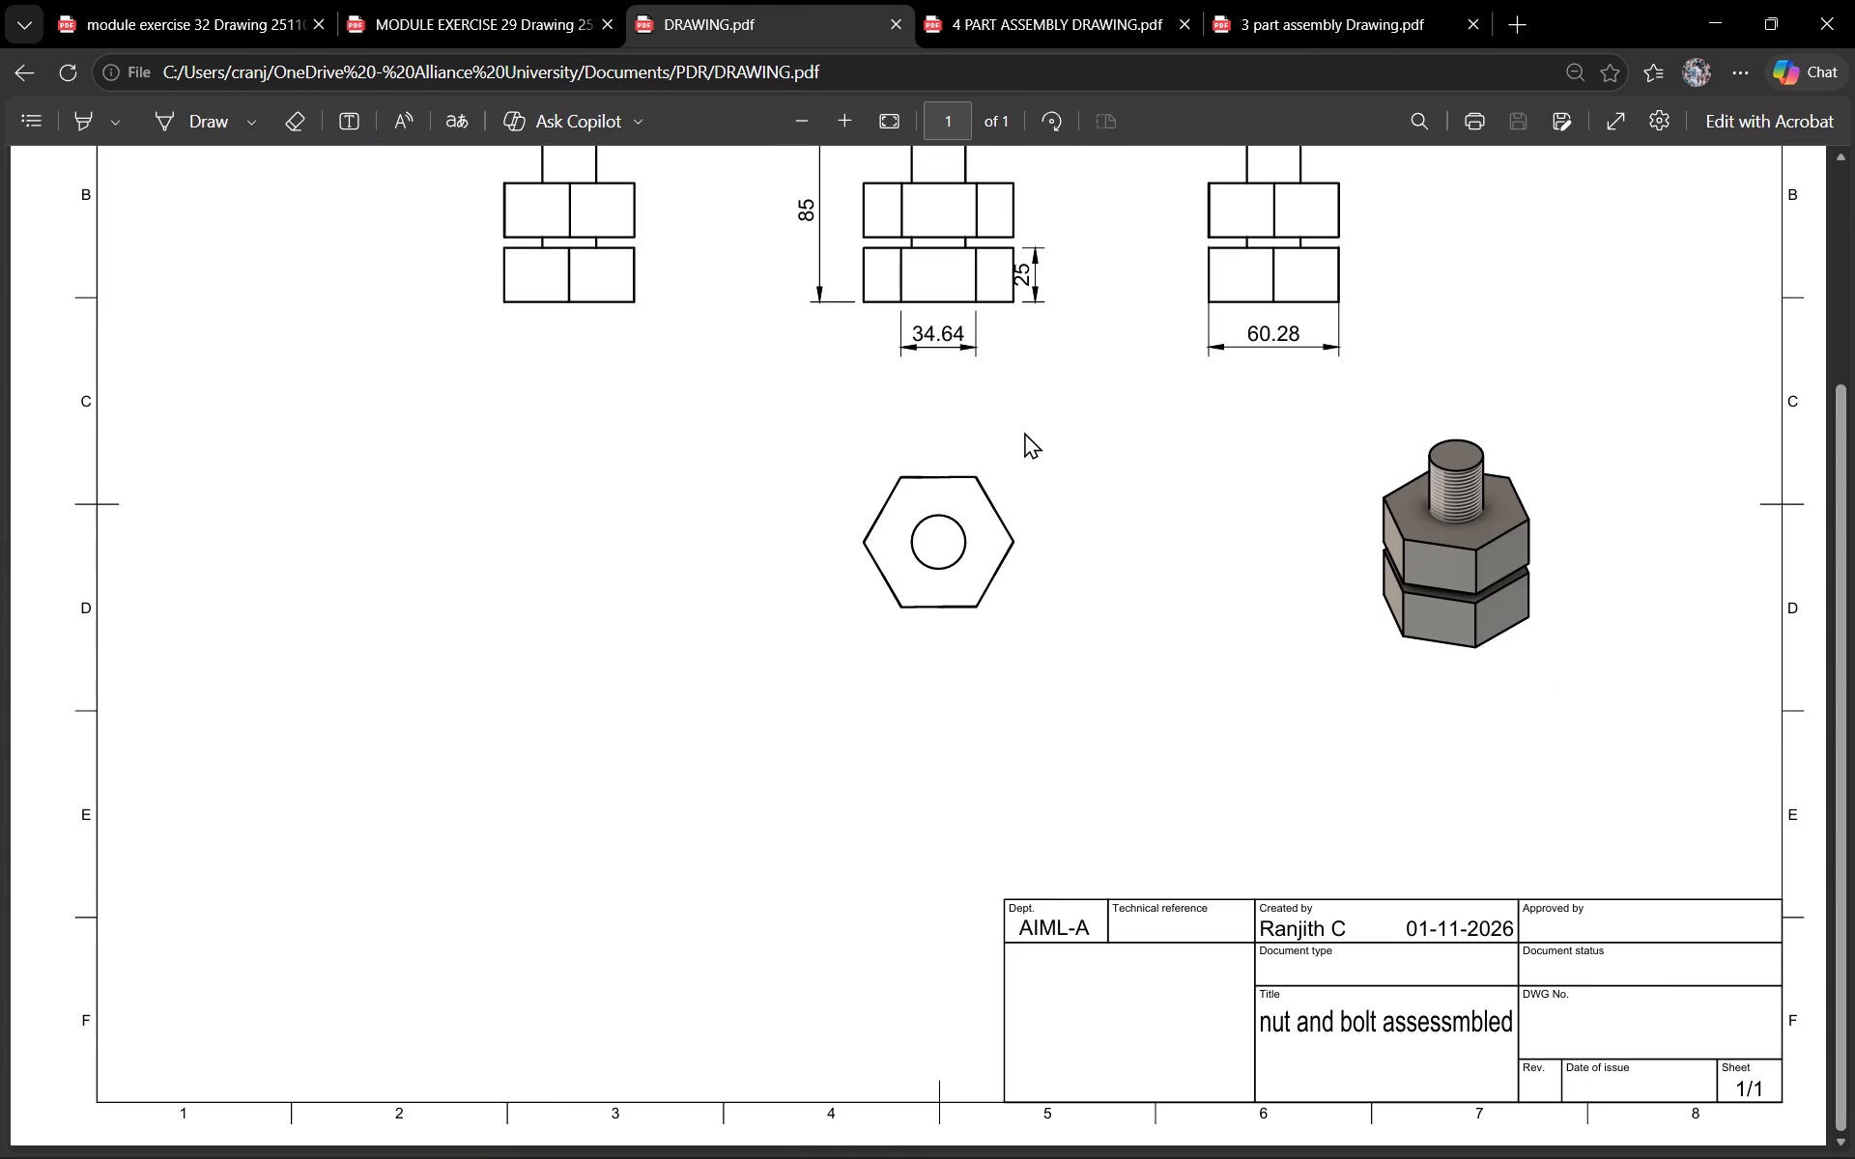
pyautogui.click(535, 0)
# In the module exercise 32 drawing, cover the Dept. entry AIML with thick white pen strokes.
pyautogui.click(236, 0)
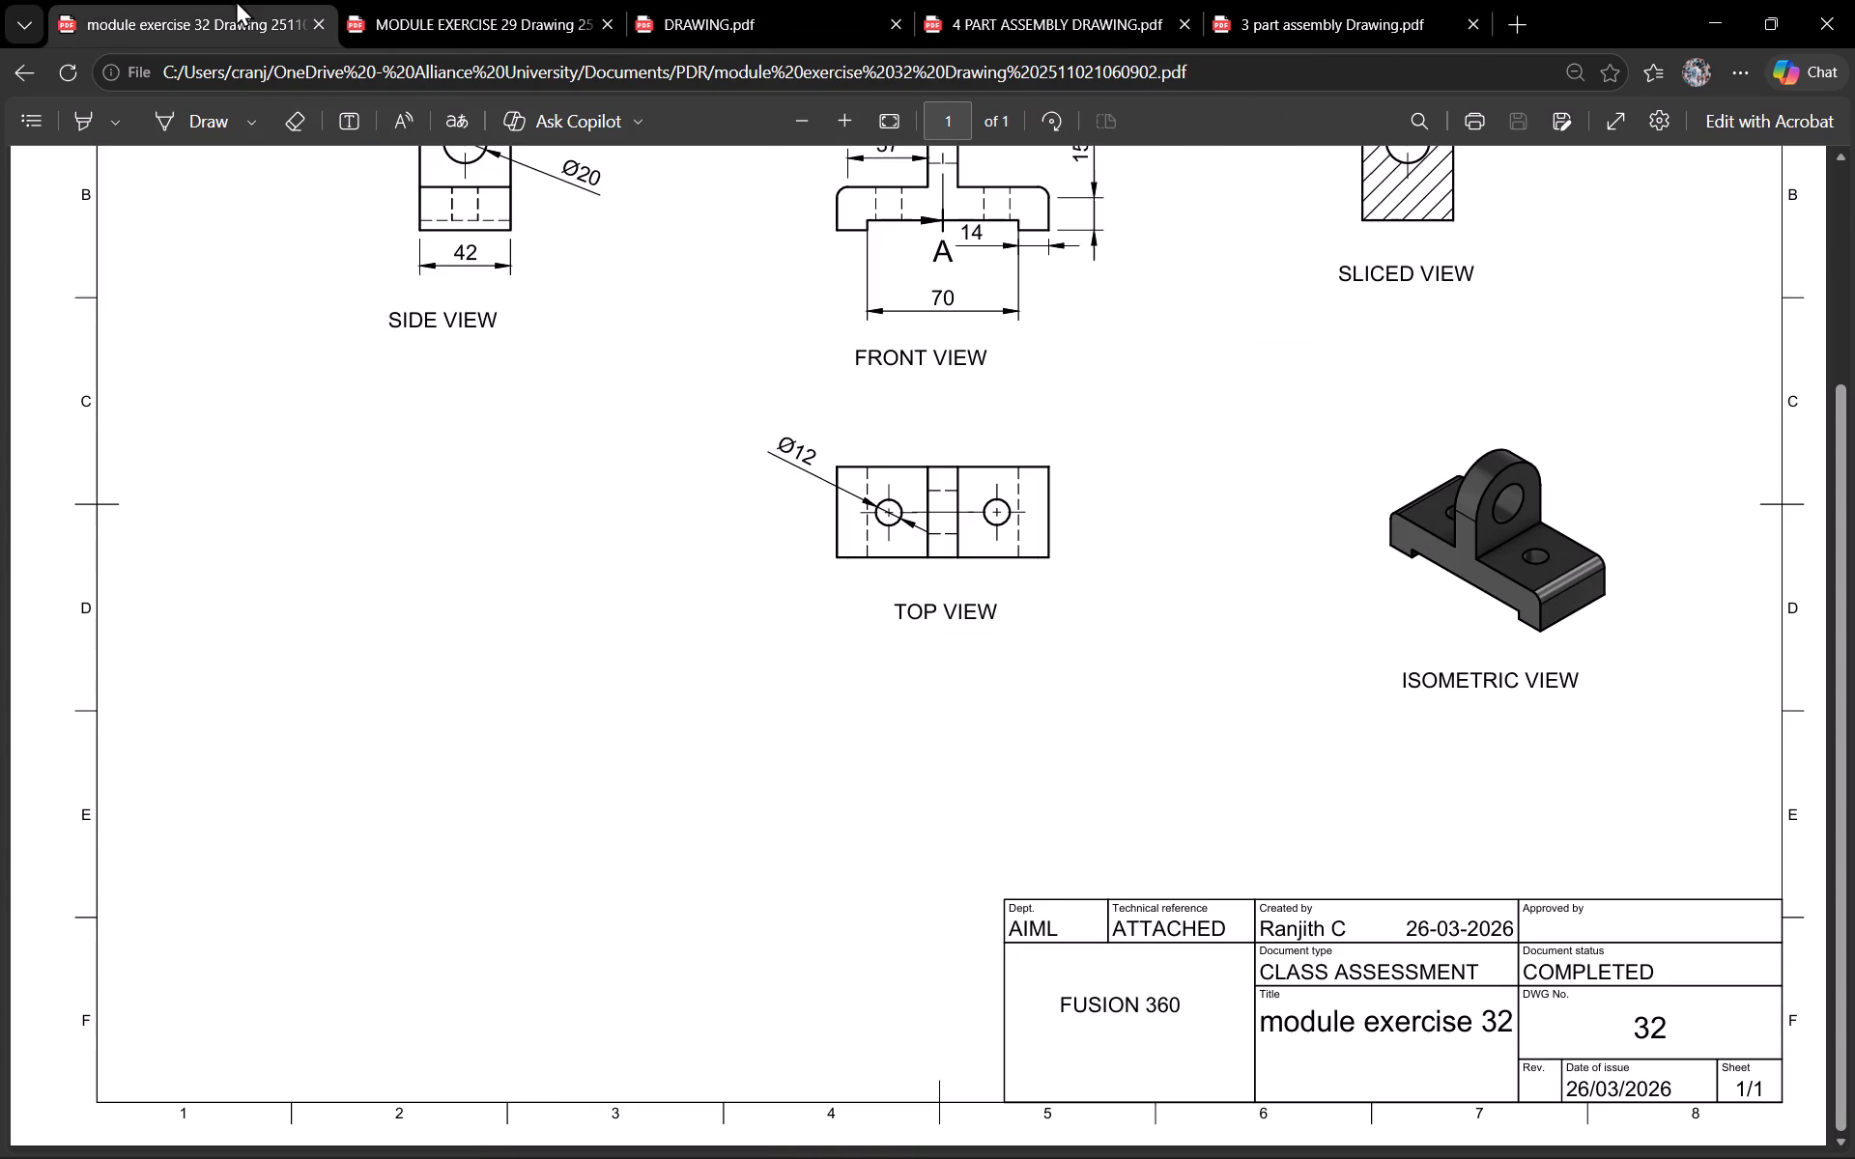
pyautogui.scroll(-3, 1309, 817)
pyautogui.click(229, 123)
pyautogui.click(250, 119)
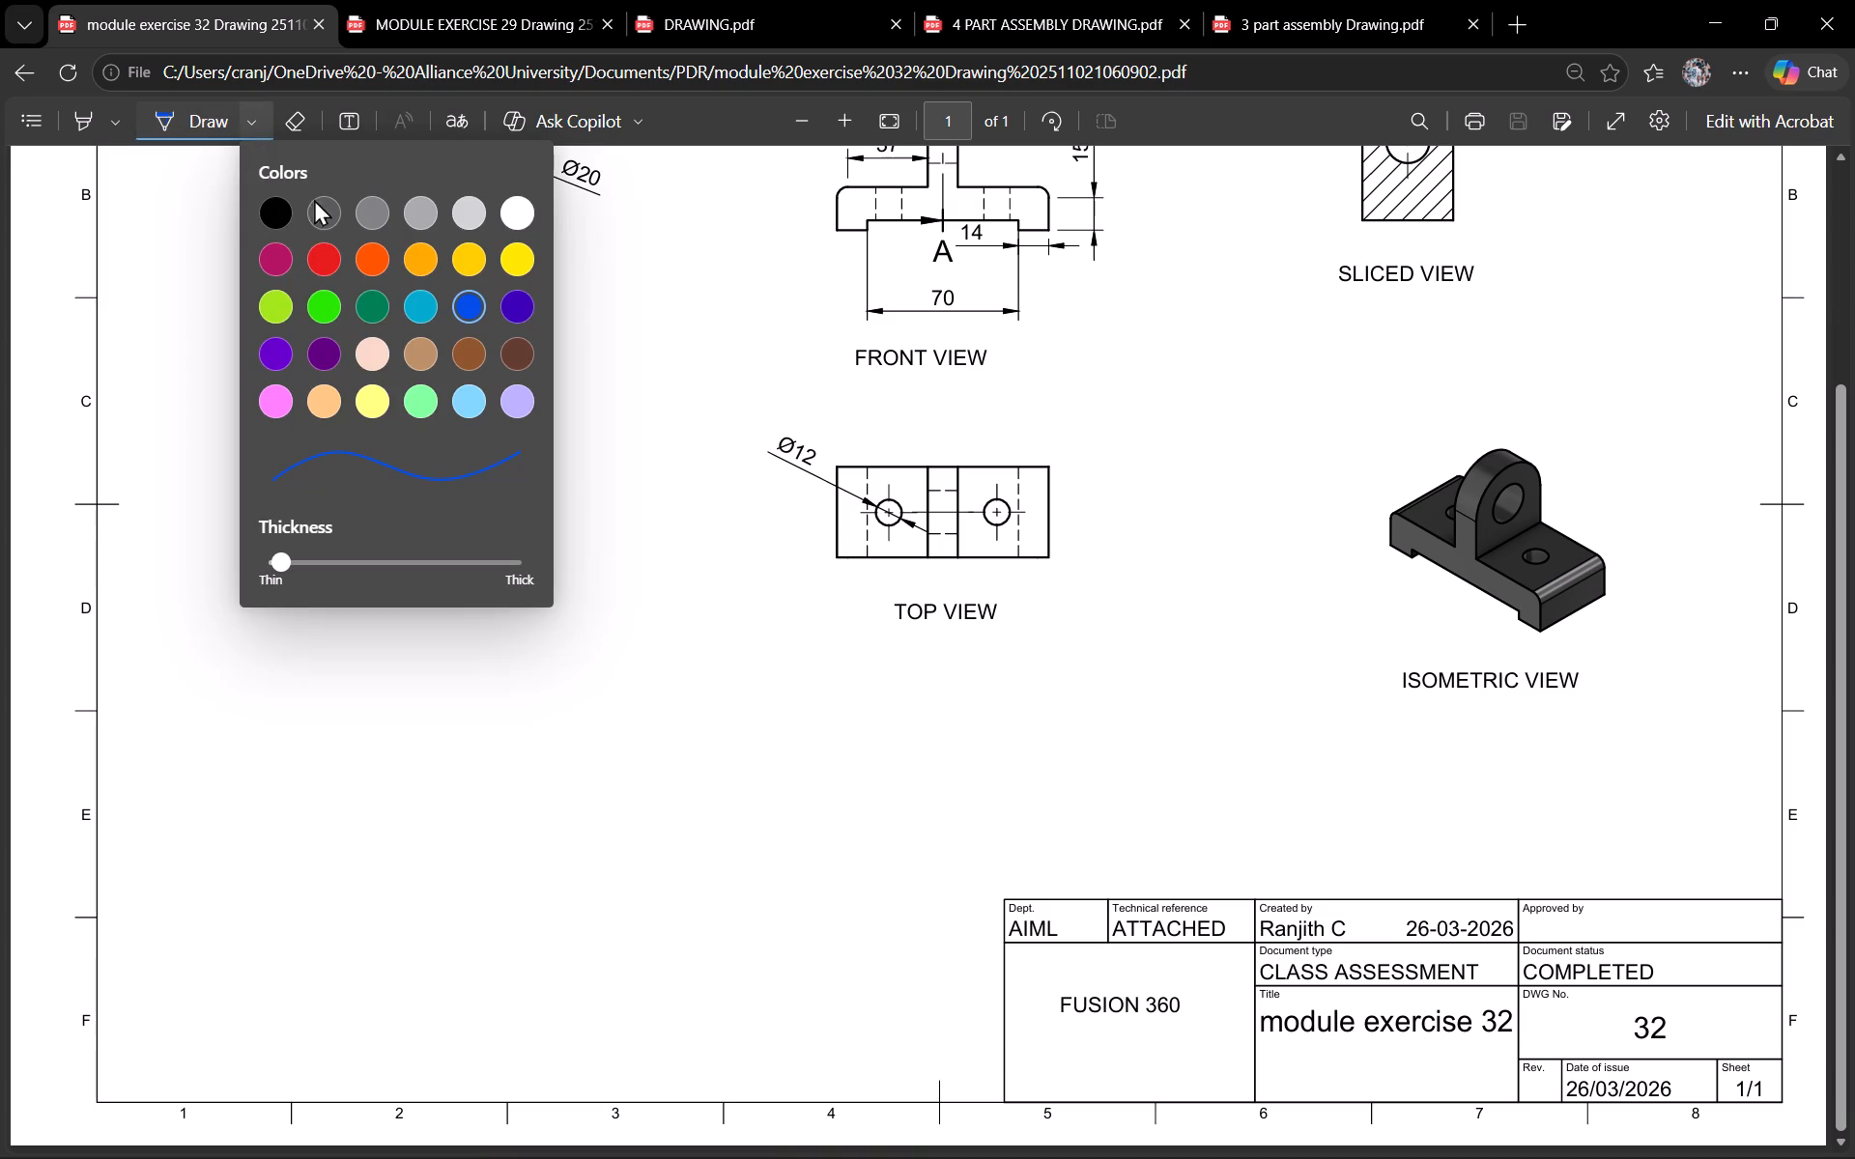
pyautogui.click(514, 207)
pyautogui.click(426, 562)
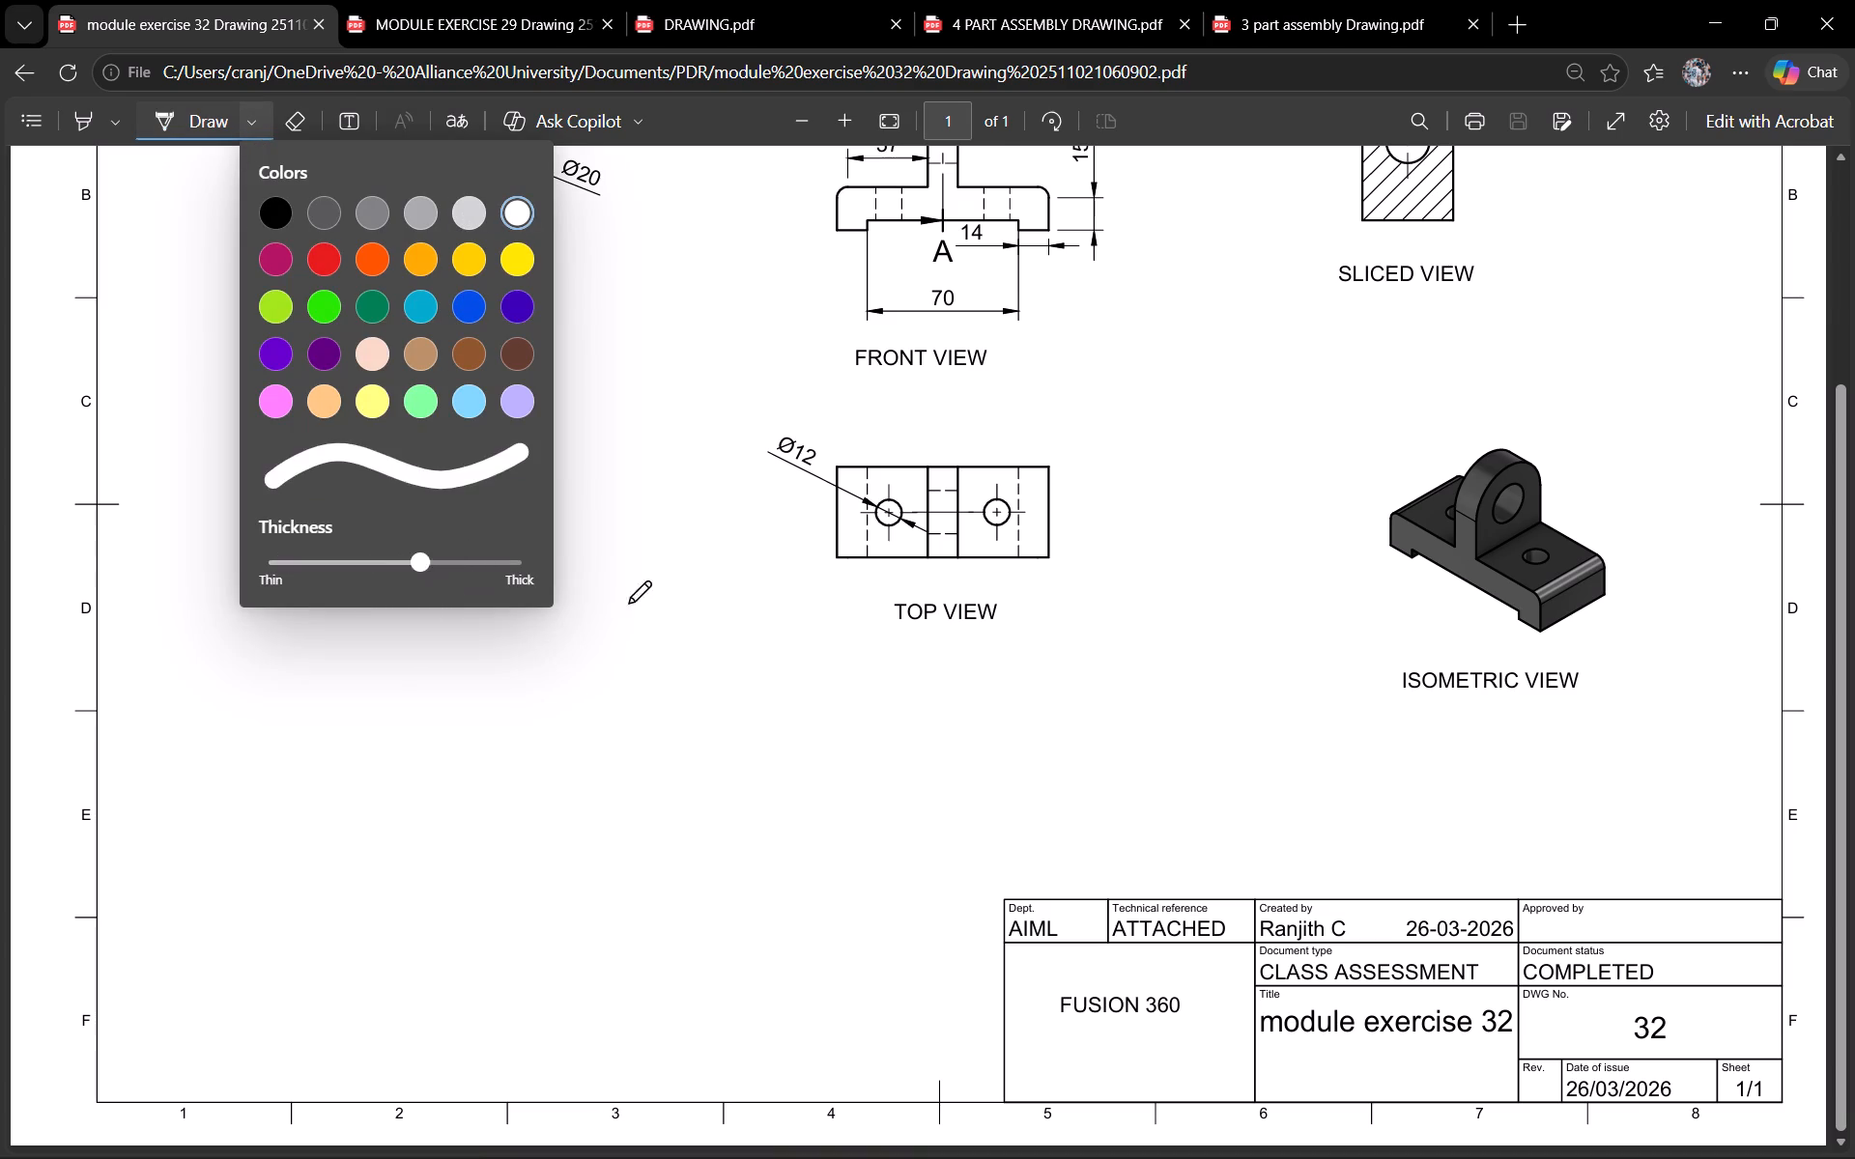
pyautogui.click(716, 622)
pyautogui.moveTo(1079, 922); pyautogui.dragTo(1062, 924)
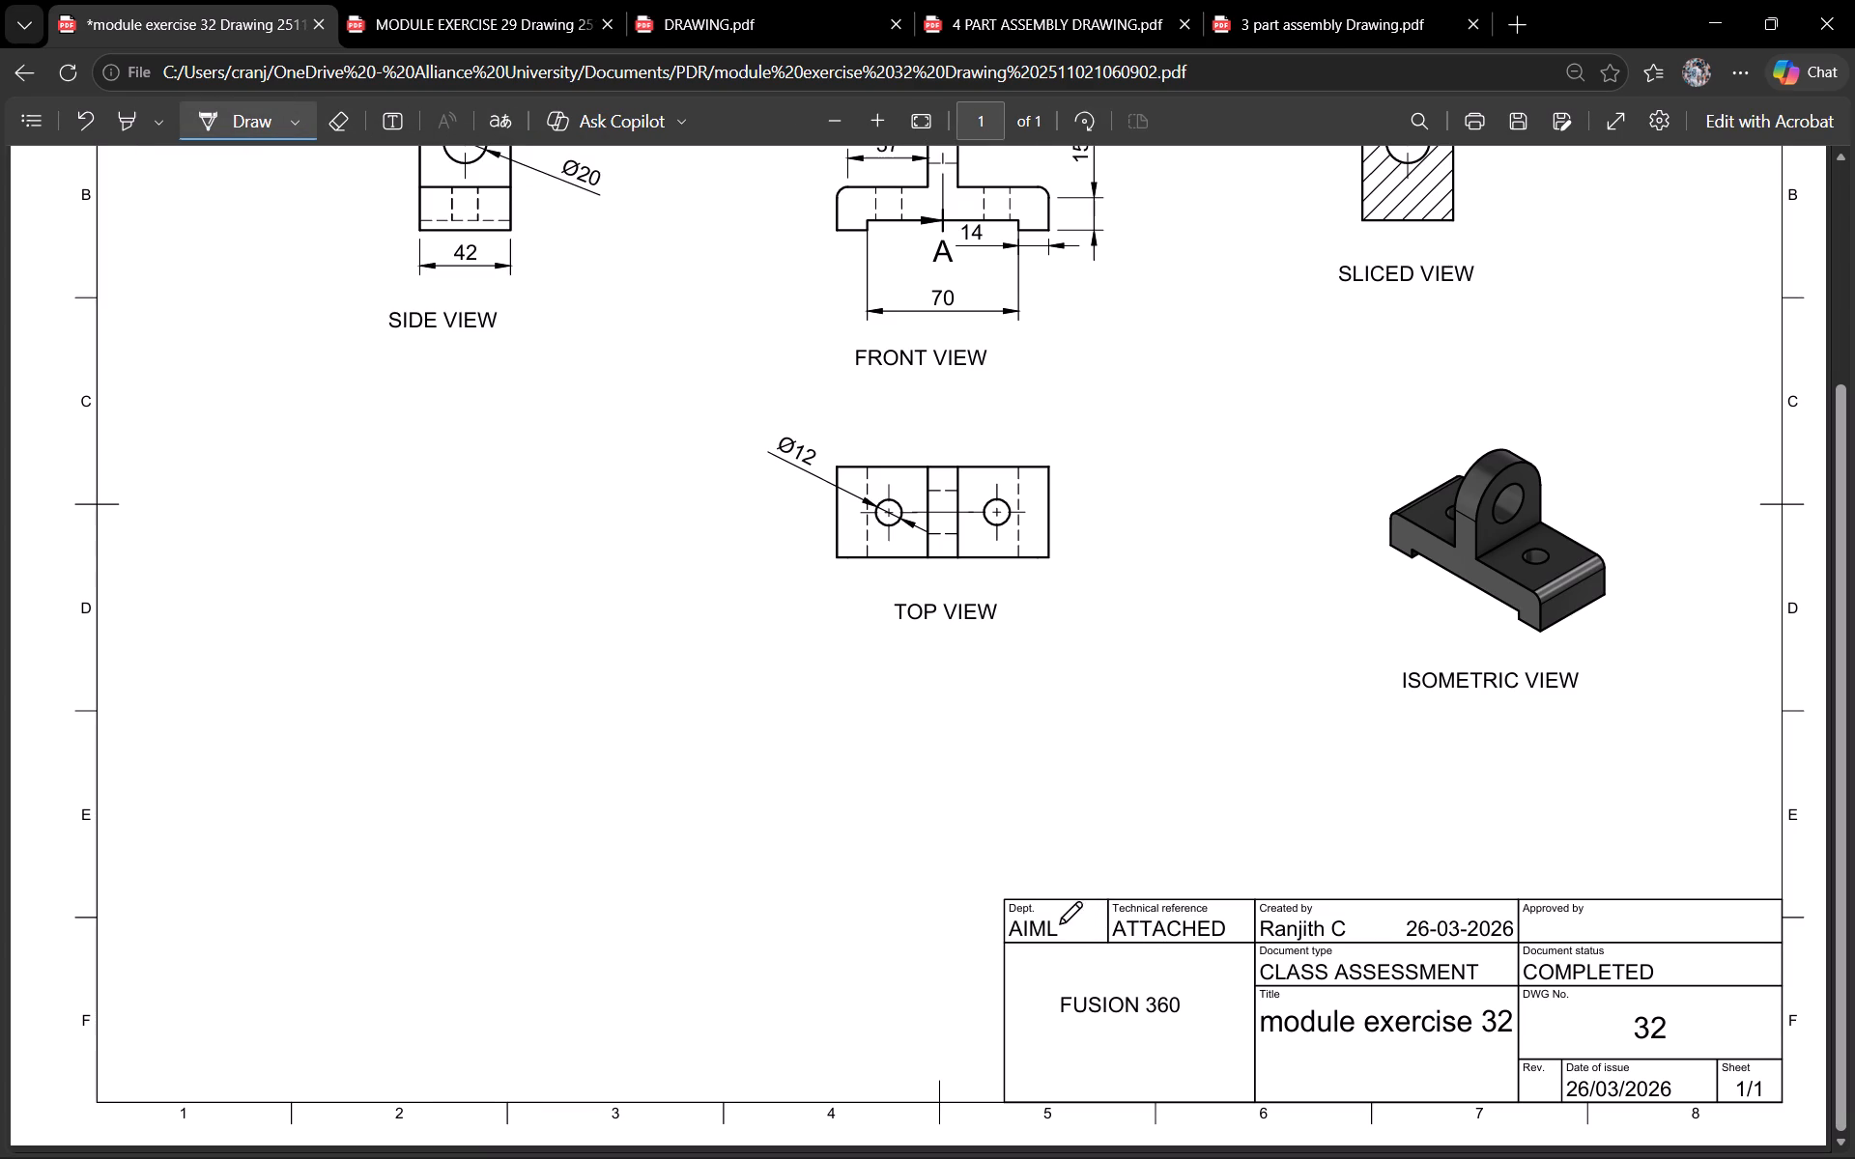
pyautogui.moveTo(1062, 924); pyautogui.dragTo(1017, 929)
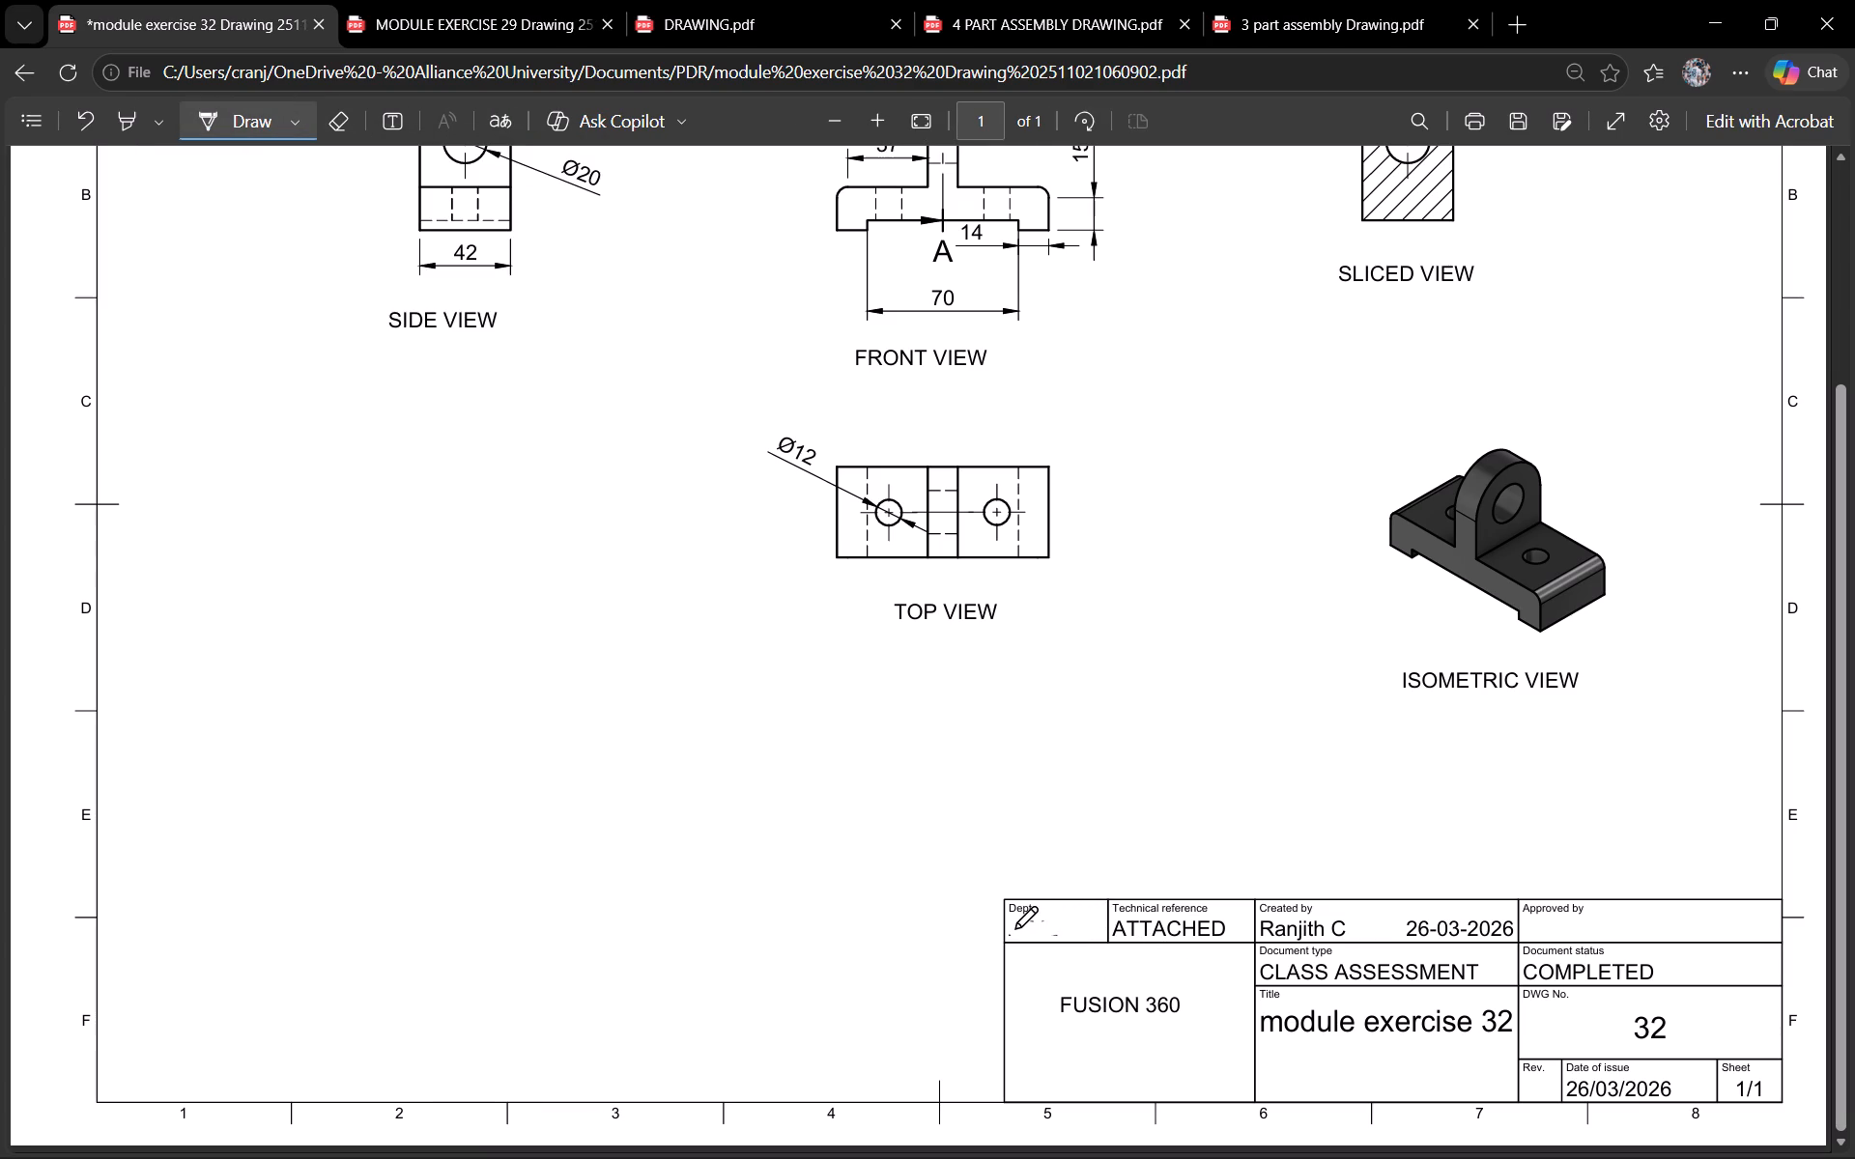
pyautogui.moveTo(1017, 929); pyautogui.dragTo(1015, 929)
pyautogui.click(1015, 929)
pyautogui.moveTo(1020, 929); pyautogui.dragTo(1032, 929)
pyautogui.moveTo(1032, 929); pyautogui.dragTo(1029, 920)
# Add the text AIML-A in the emptied Dept. cell, coloured black and enlarged one size.
pyautogui.click(395, 113)
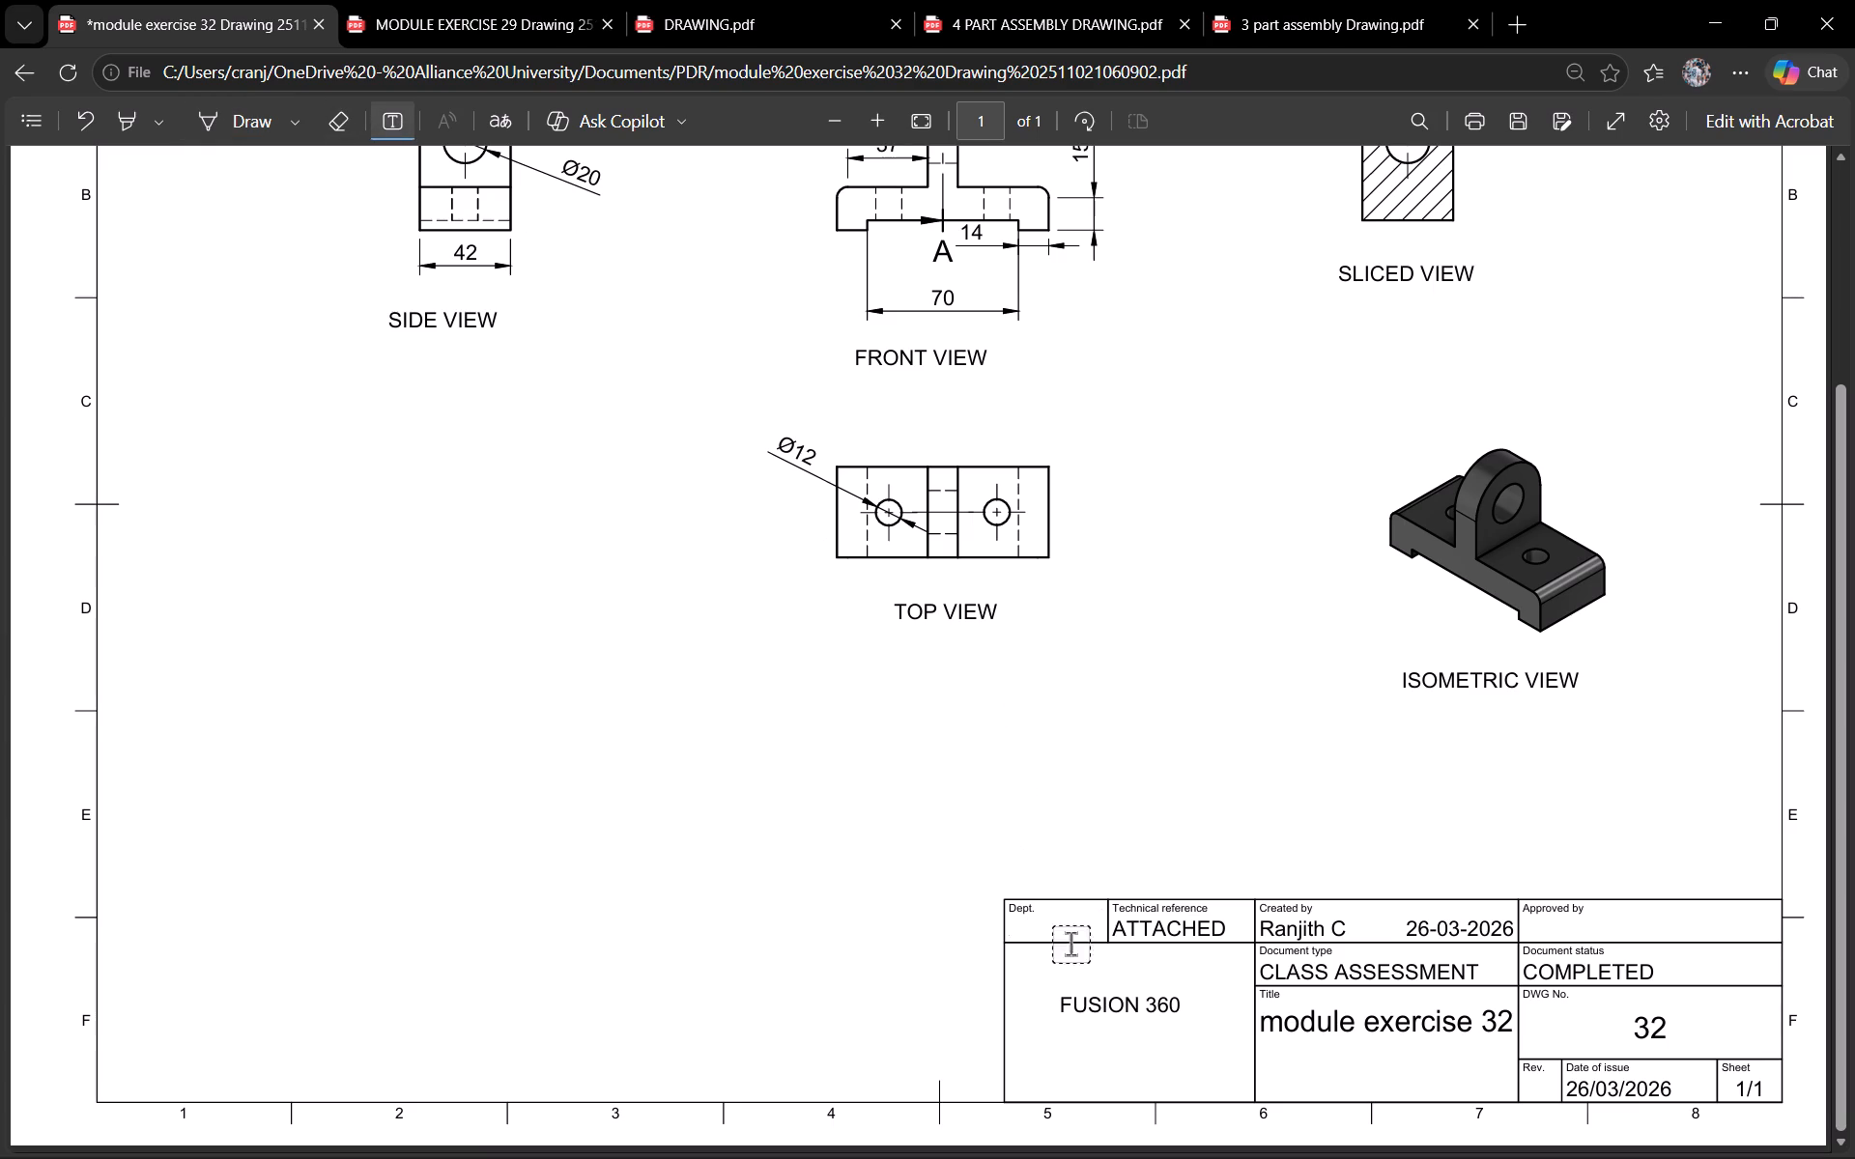
pyautogui.click(1025, 928)
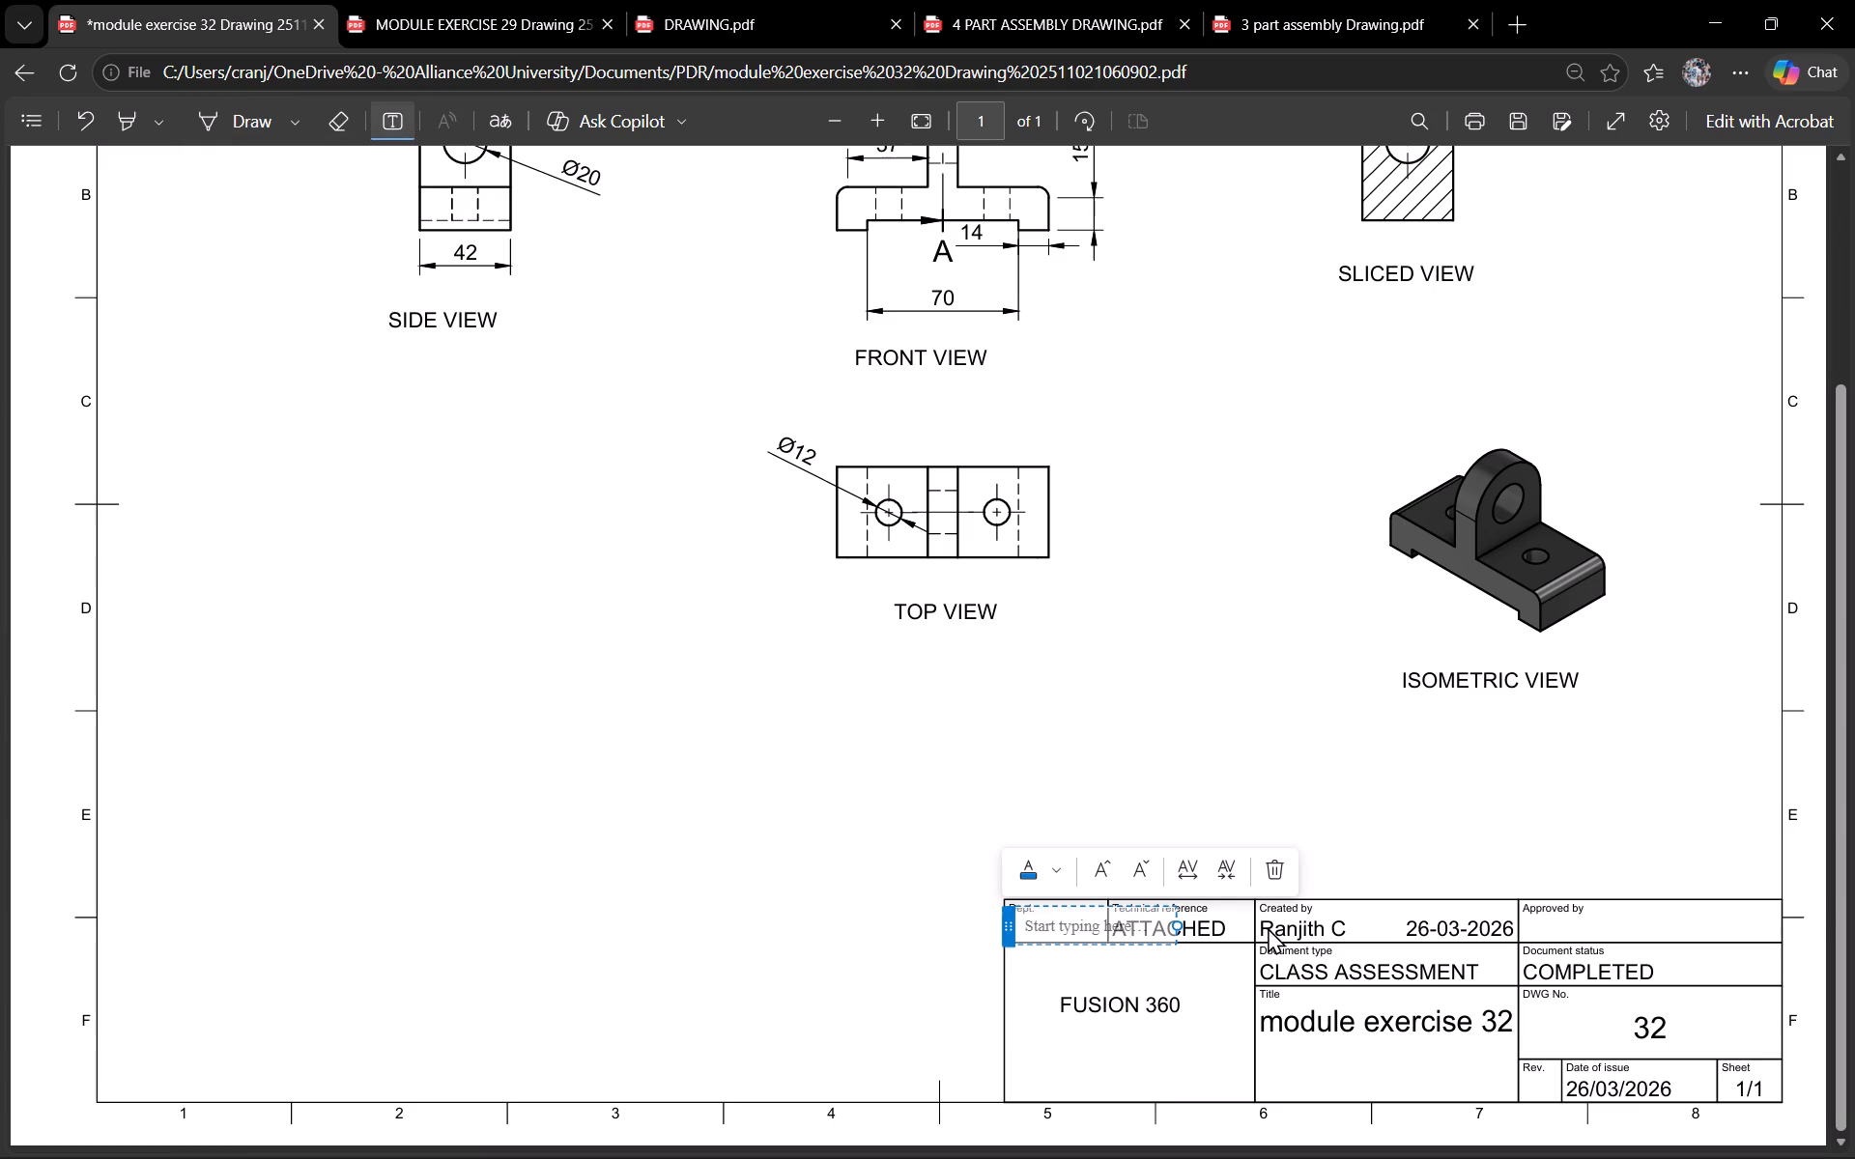
pyautogui.write('AIML-A')
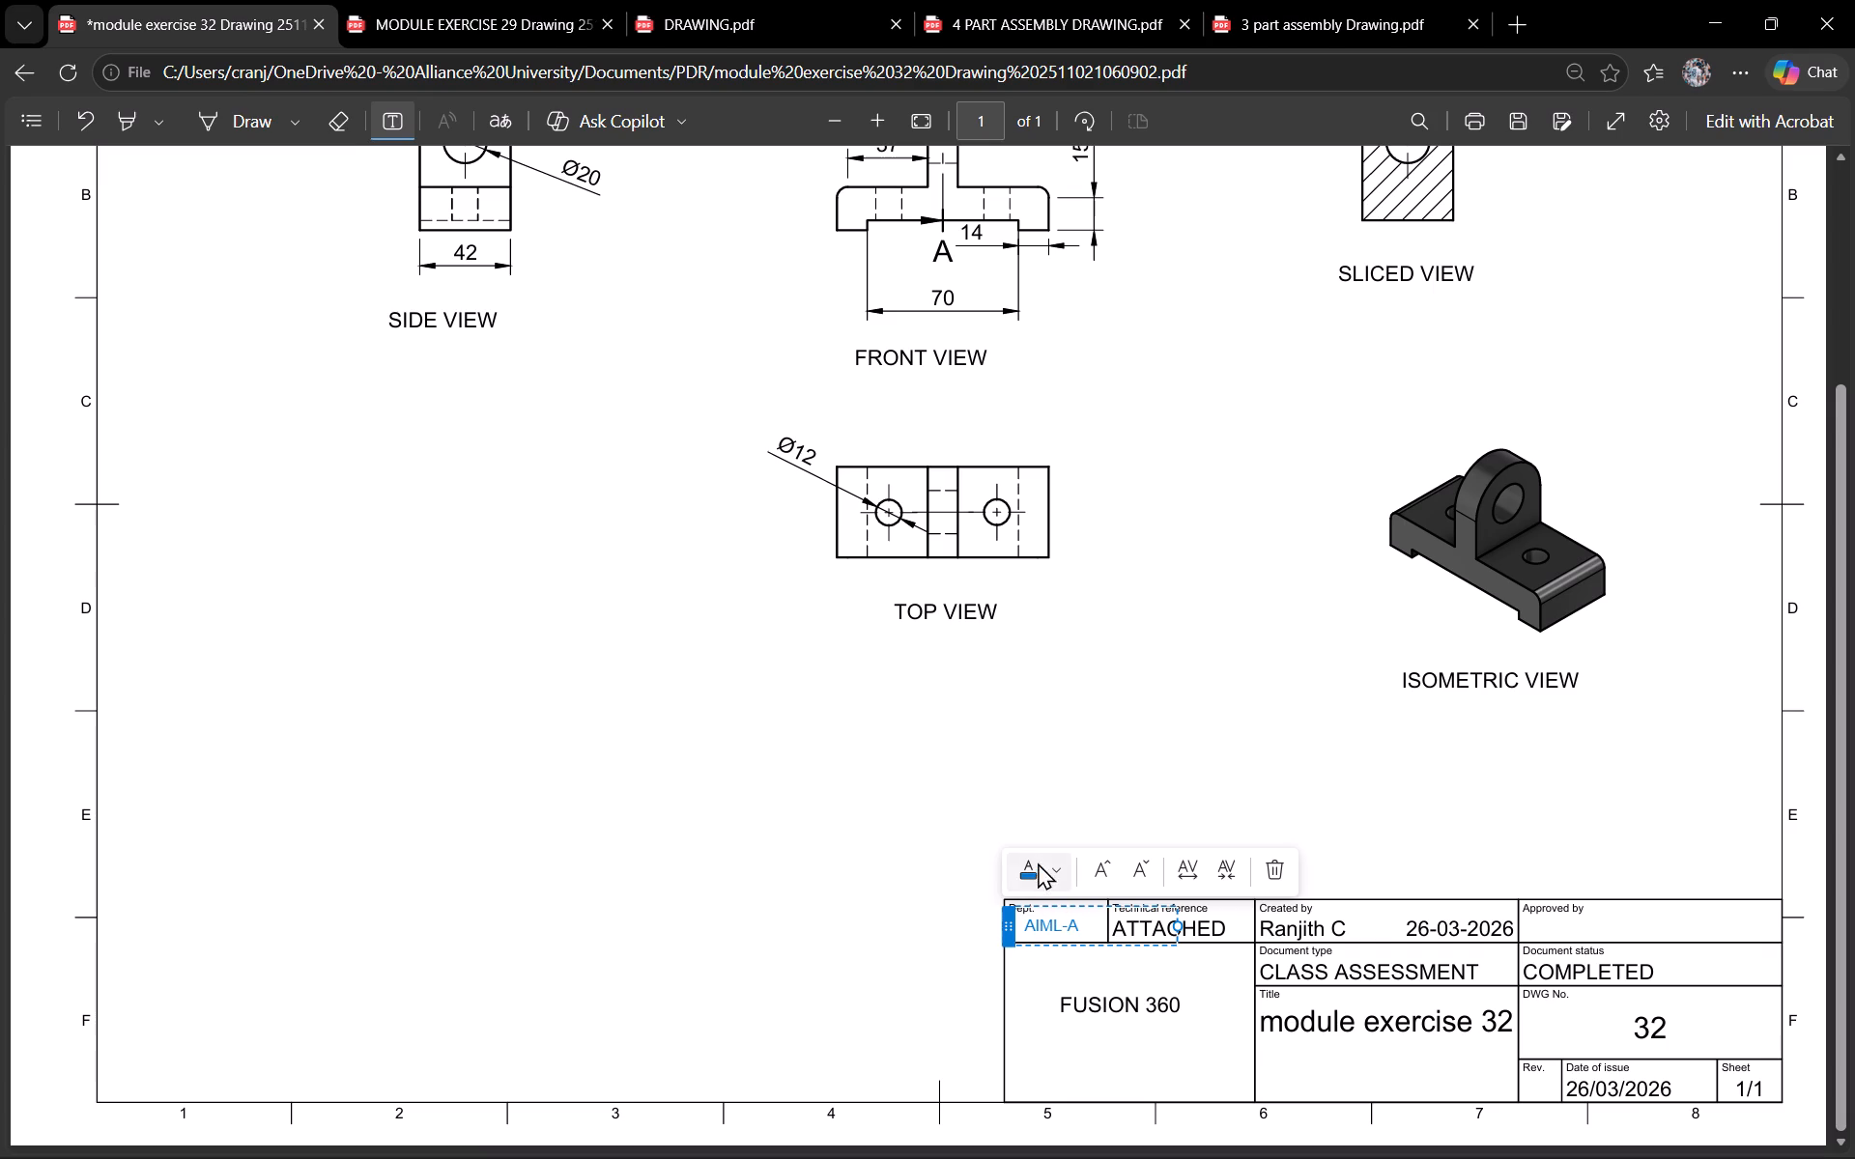
pyautogui.click(1038, 862)
pyautogui.click(1032, 807)
pyautogui.click(1104, 873)
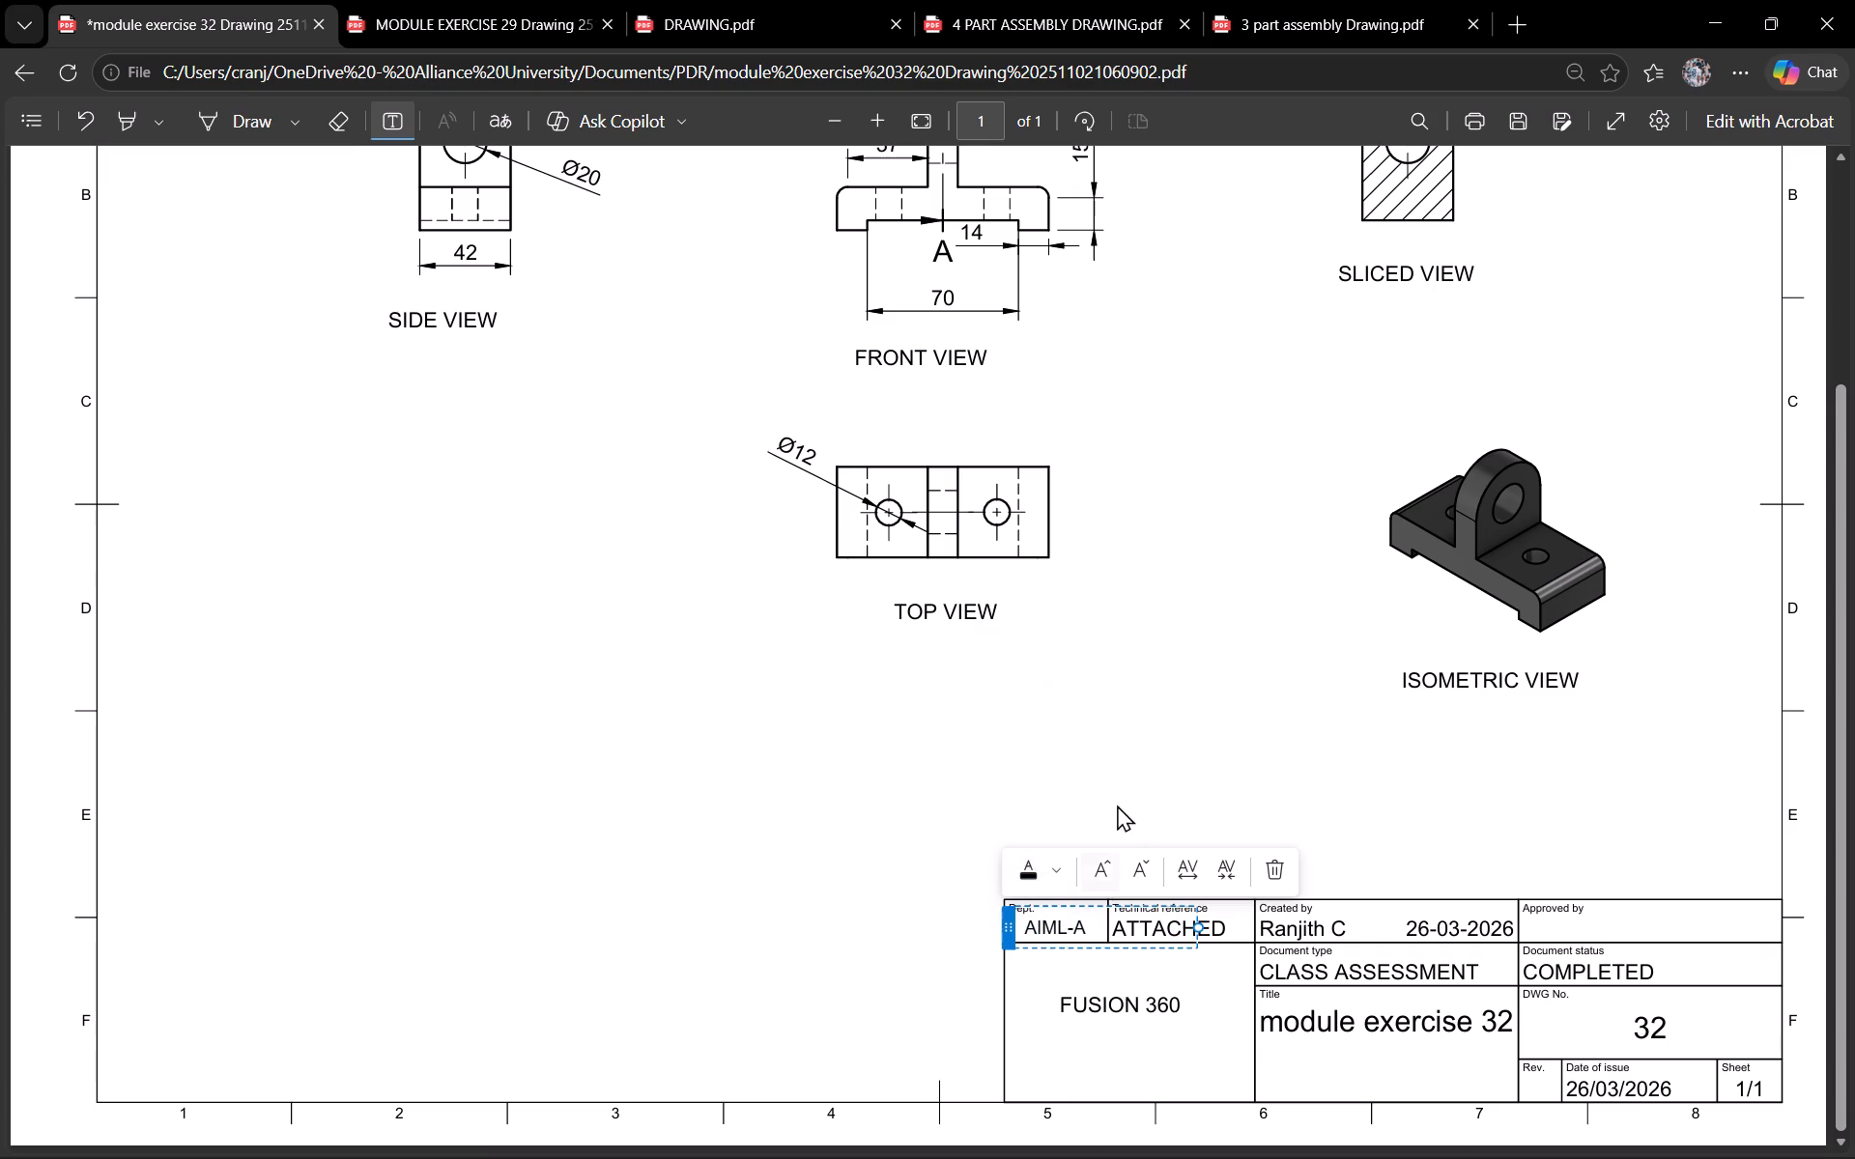
pyautogui.click(1117, 805)
pyautogui.click(1064, 931)
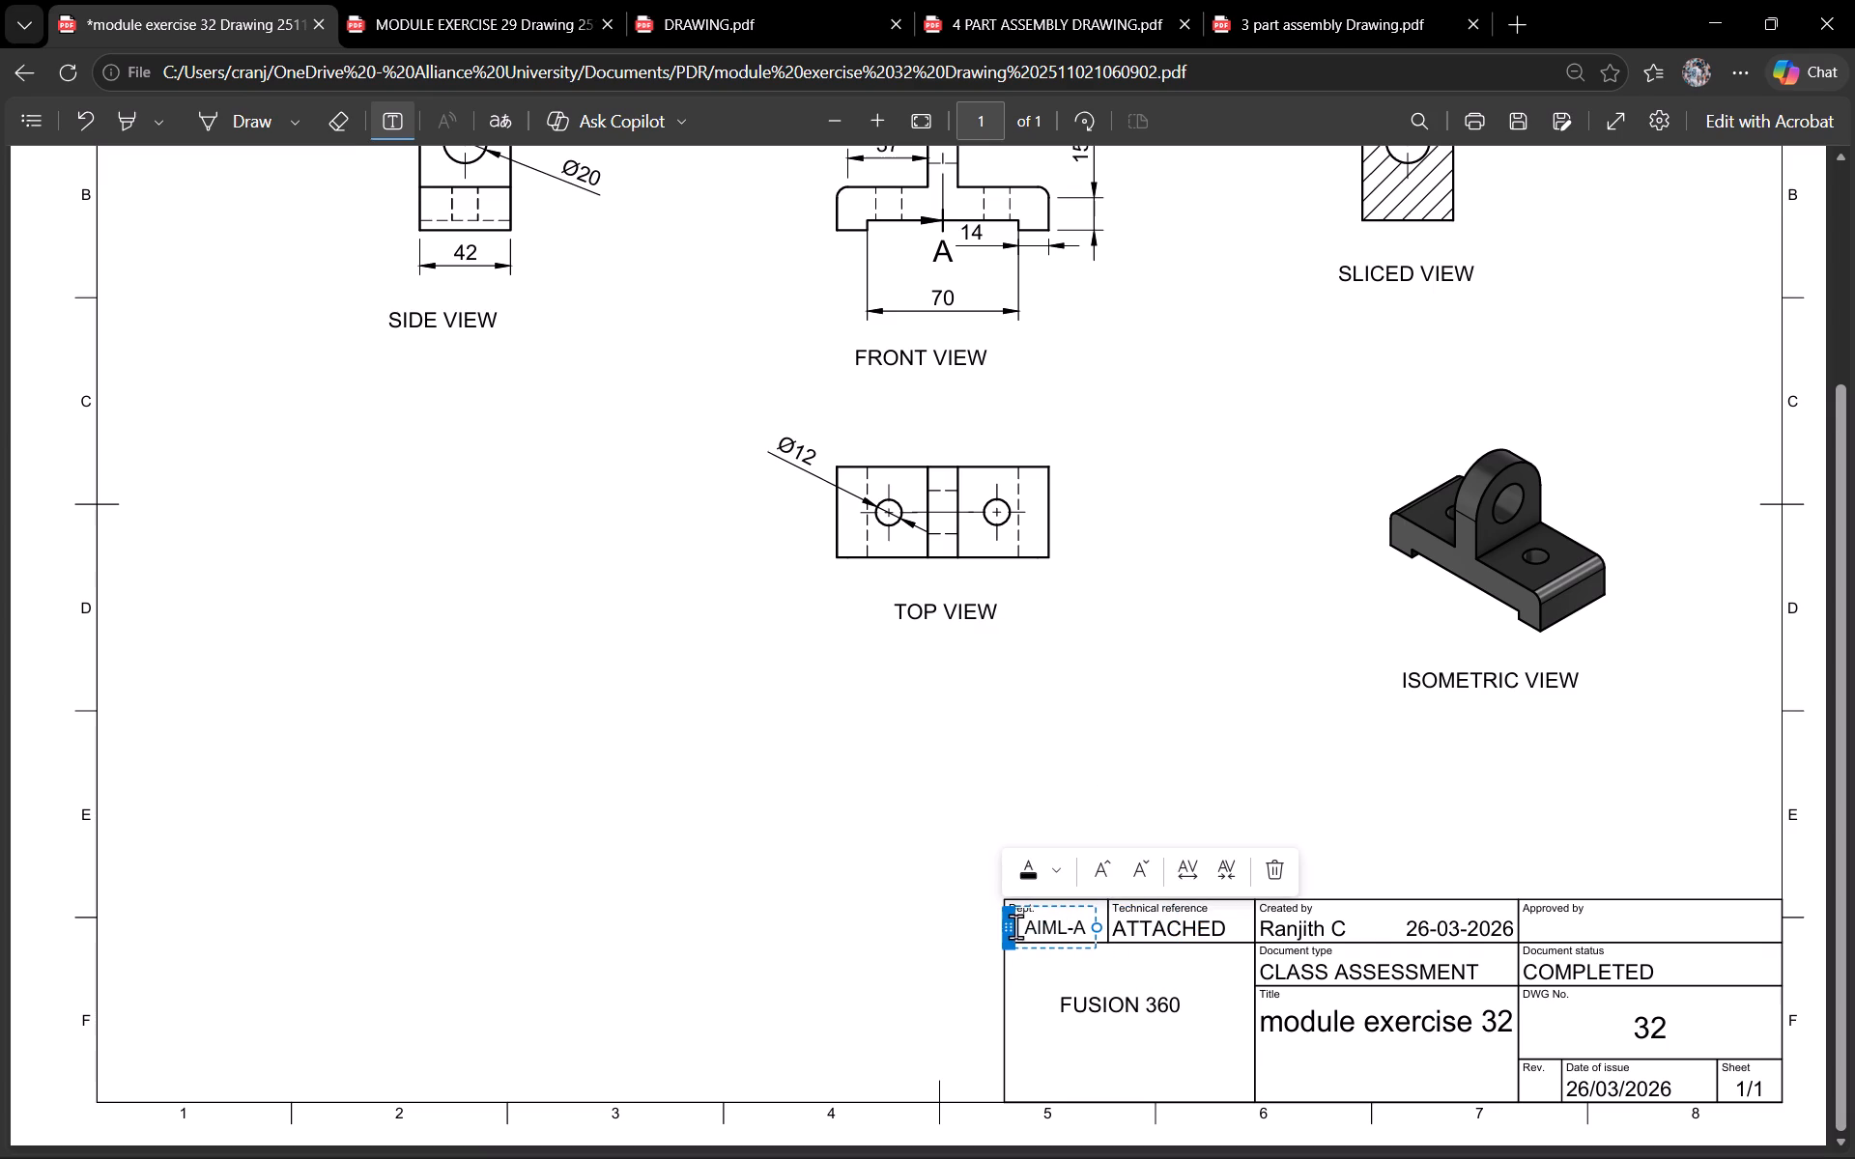
pyautogui.click(1008, 924)
pyautogui.click(1042, 800)
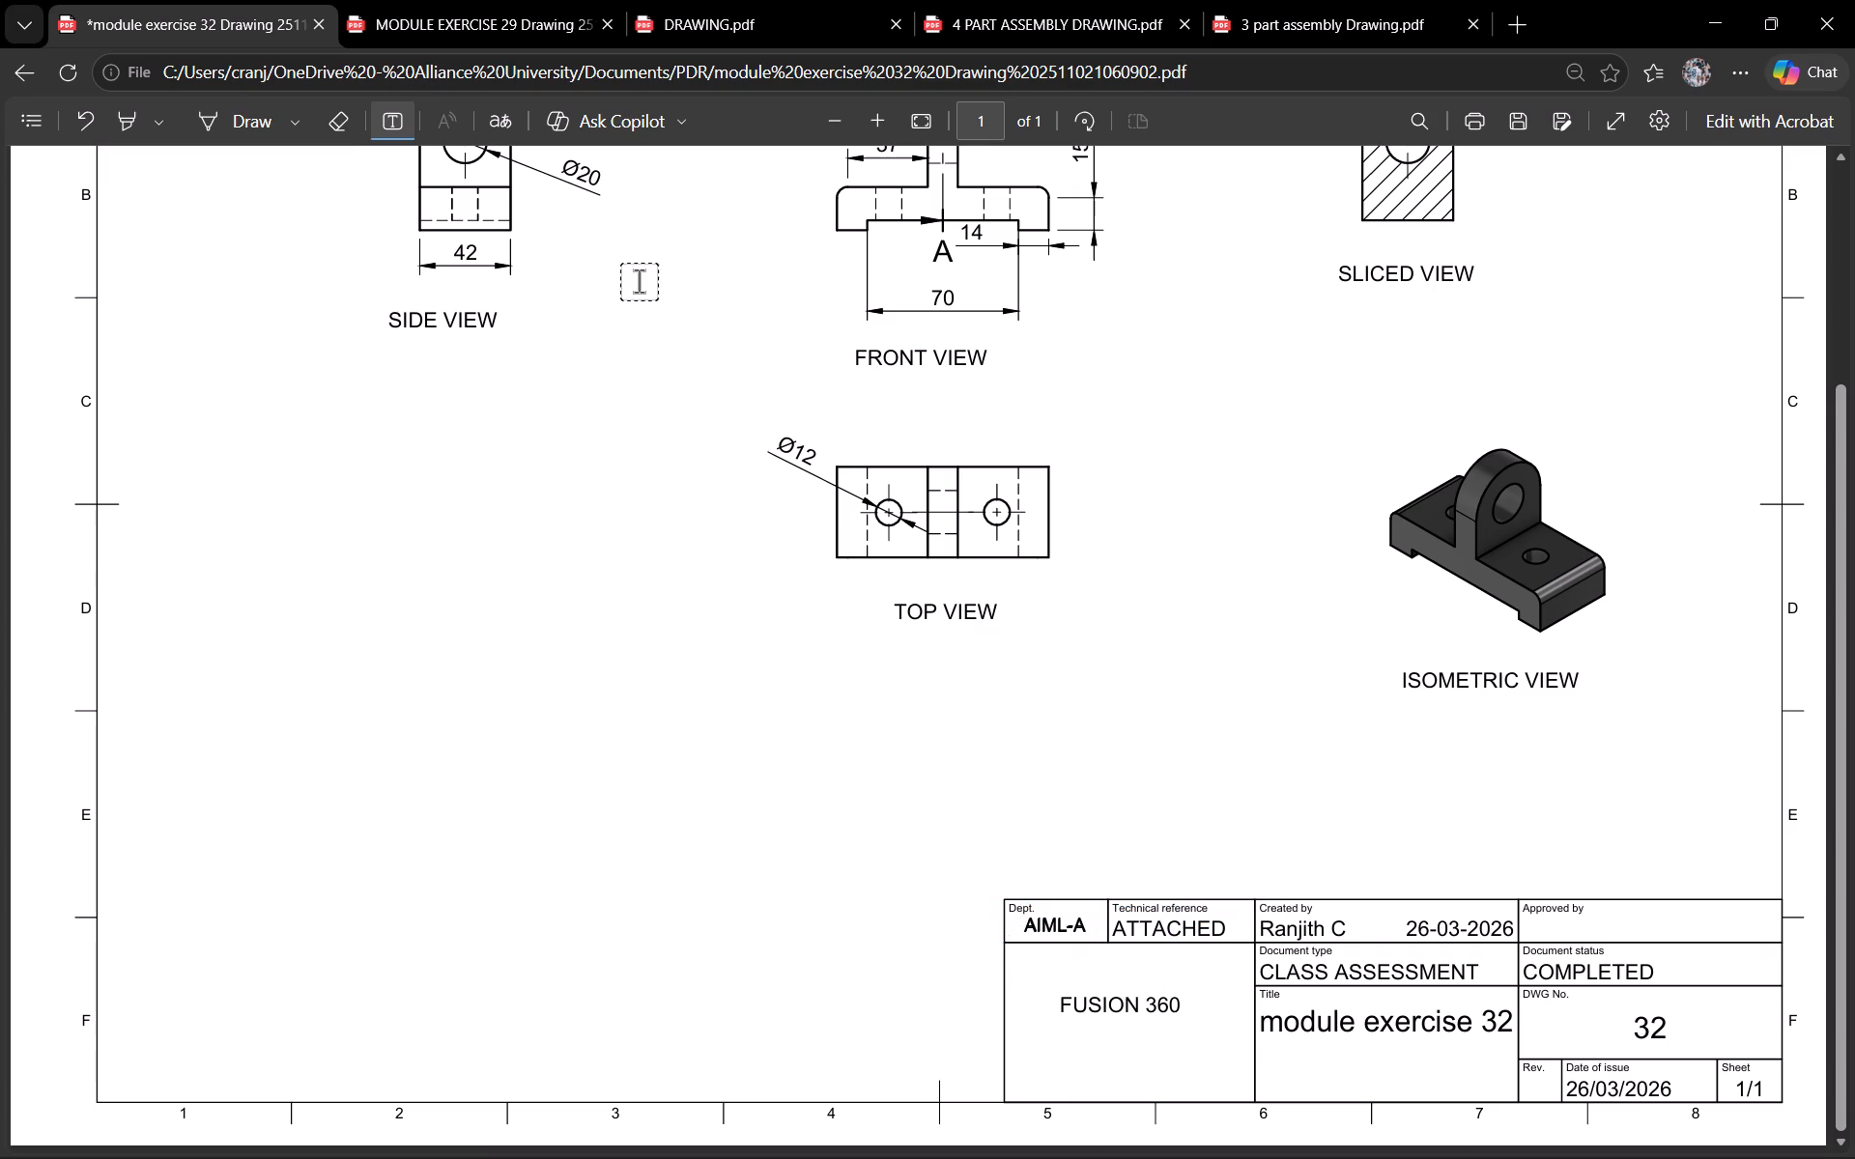
# Cover the Title entry module exercise 32 with thick white pen strokes.
pyautogui.click(217, 122)
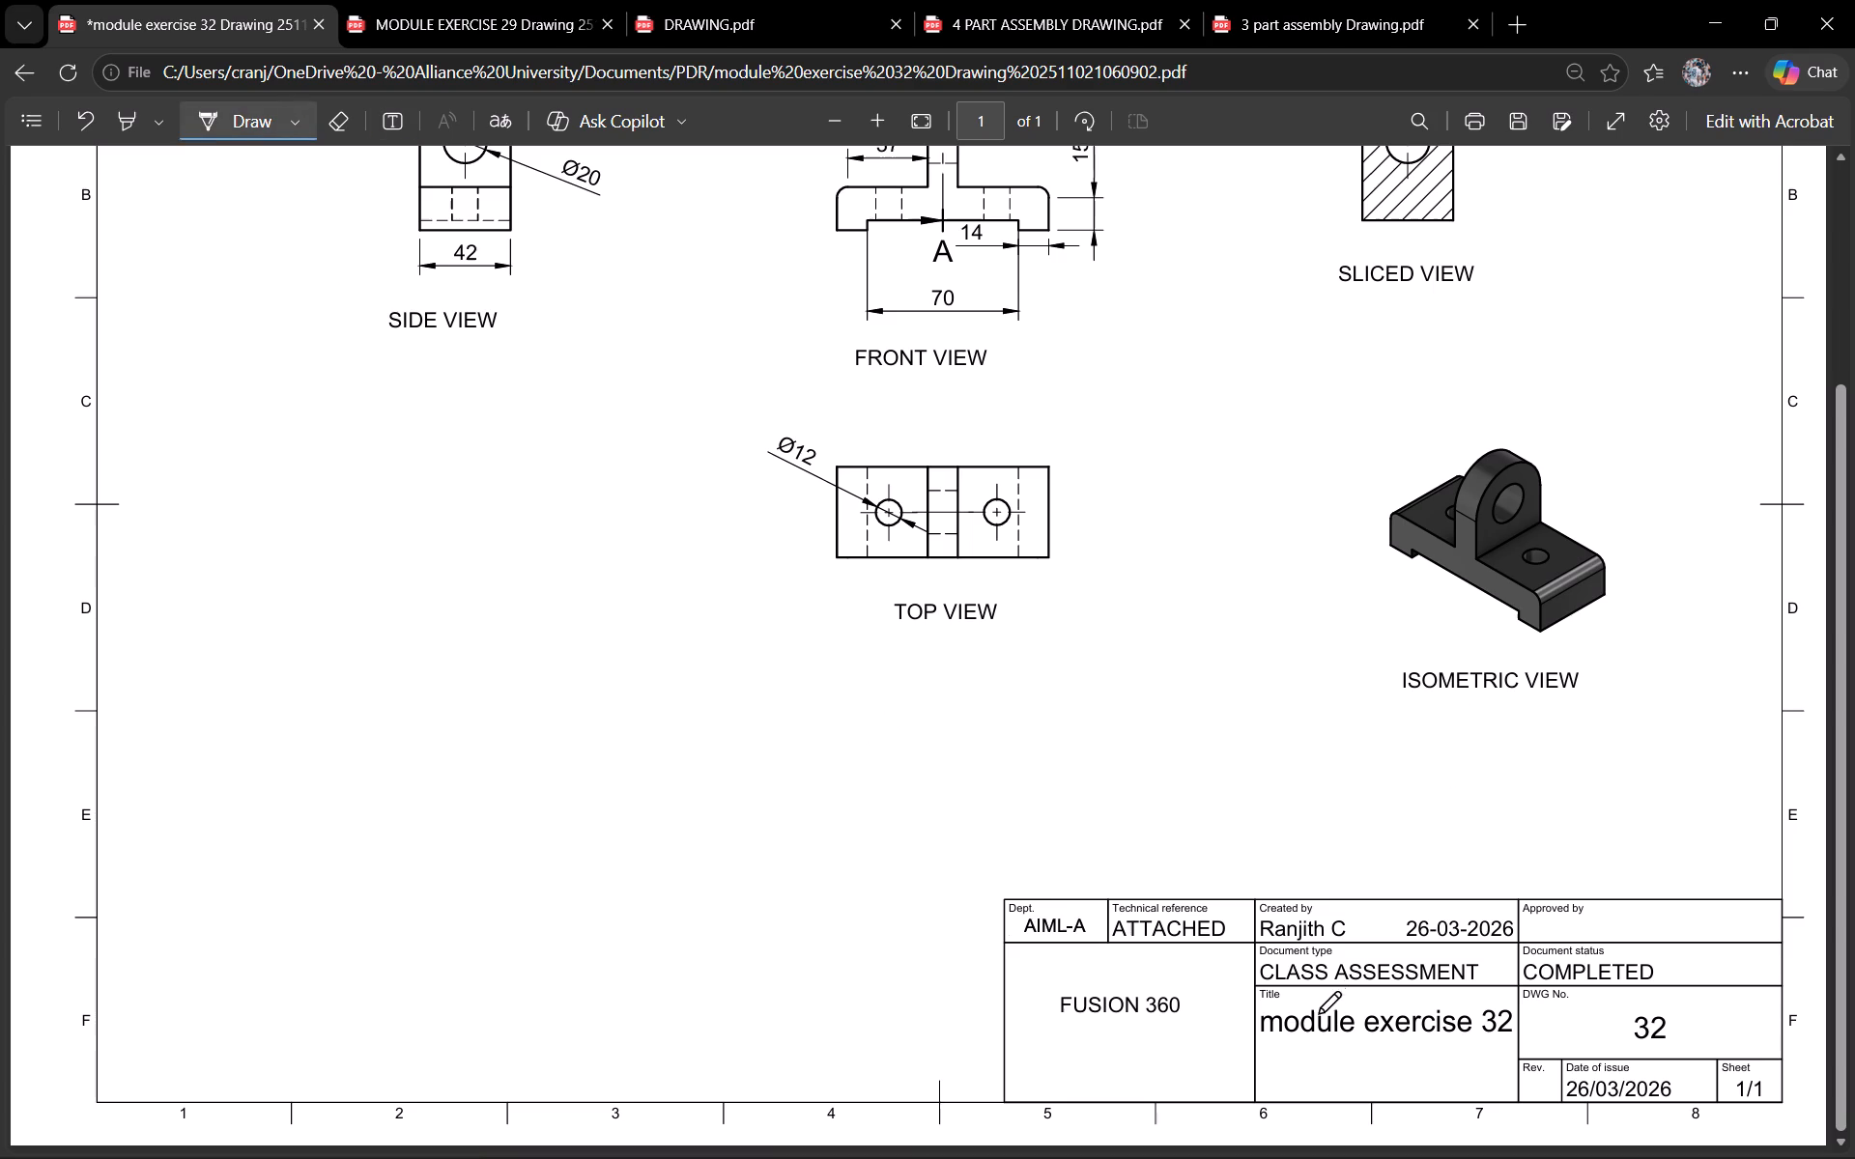
pyautogui.moveTo(1304, 1018); pyautogui.dragTo(1280, 1027)
pyautogui.moveTo(1280, 1027); pyautogui.dragTo(1374, 1032)
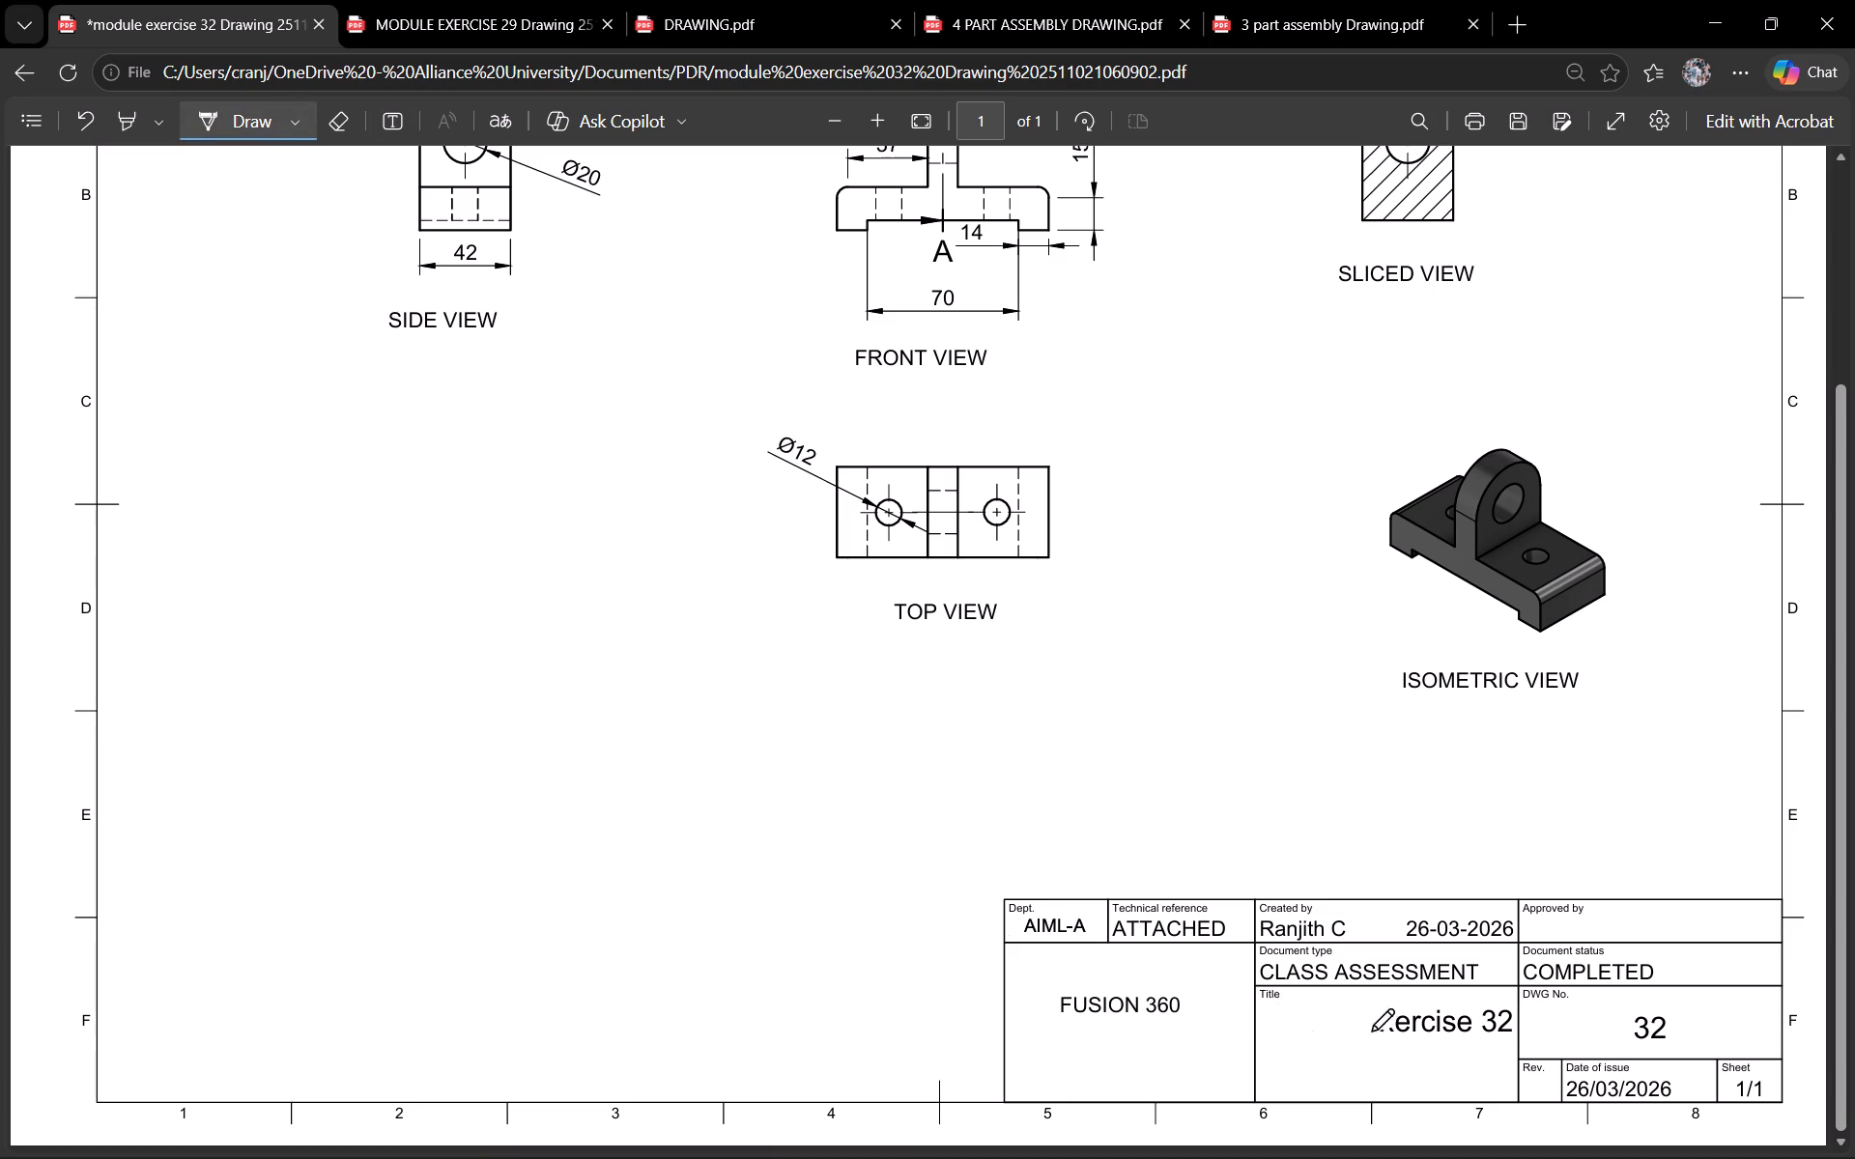
pyautogui.moveTo(1374, 1032); pyautogui.dragTo(1495, 1013)
pyautogui.moveTo(1495, 1013); pyautogui.dragTo(1505, 1027)
pyautogui.moveTo(1505, 1027); pyautogui.dragTo(1399, 1031)
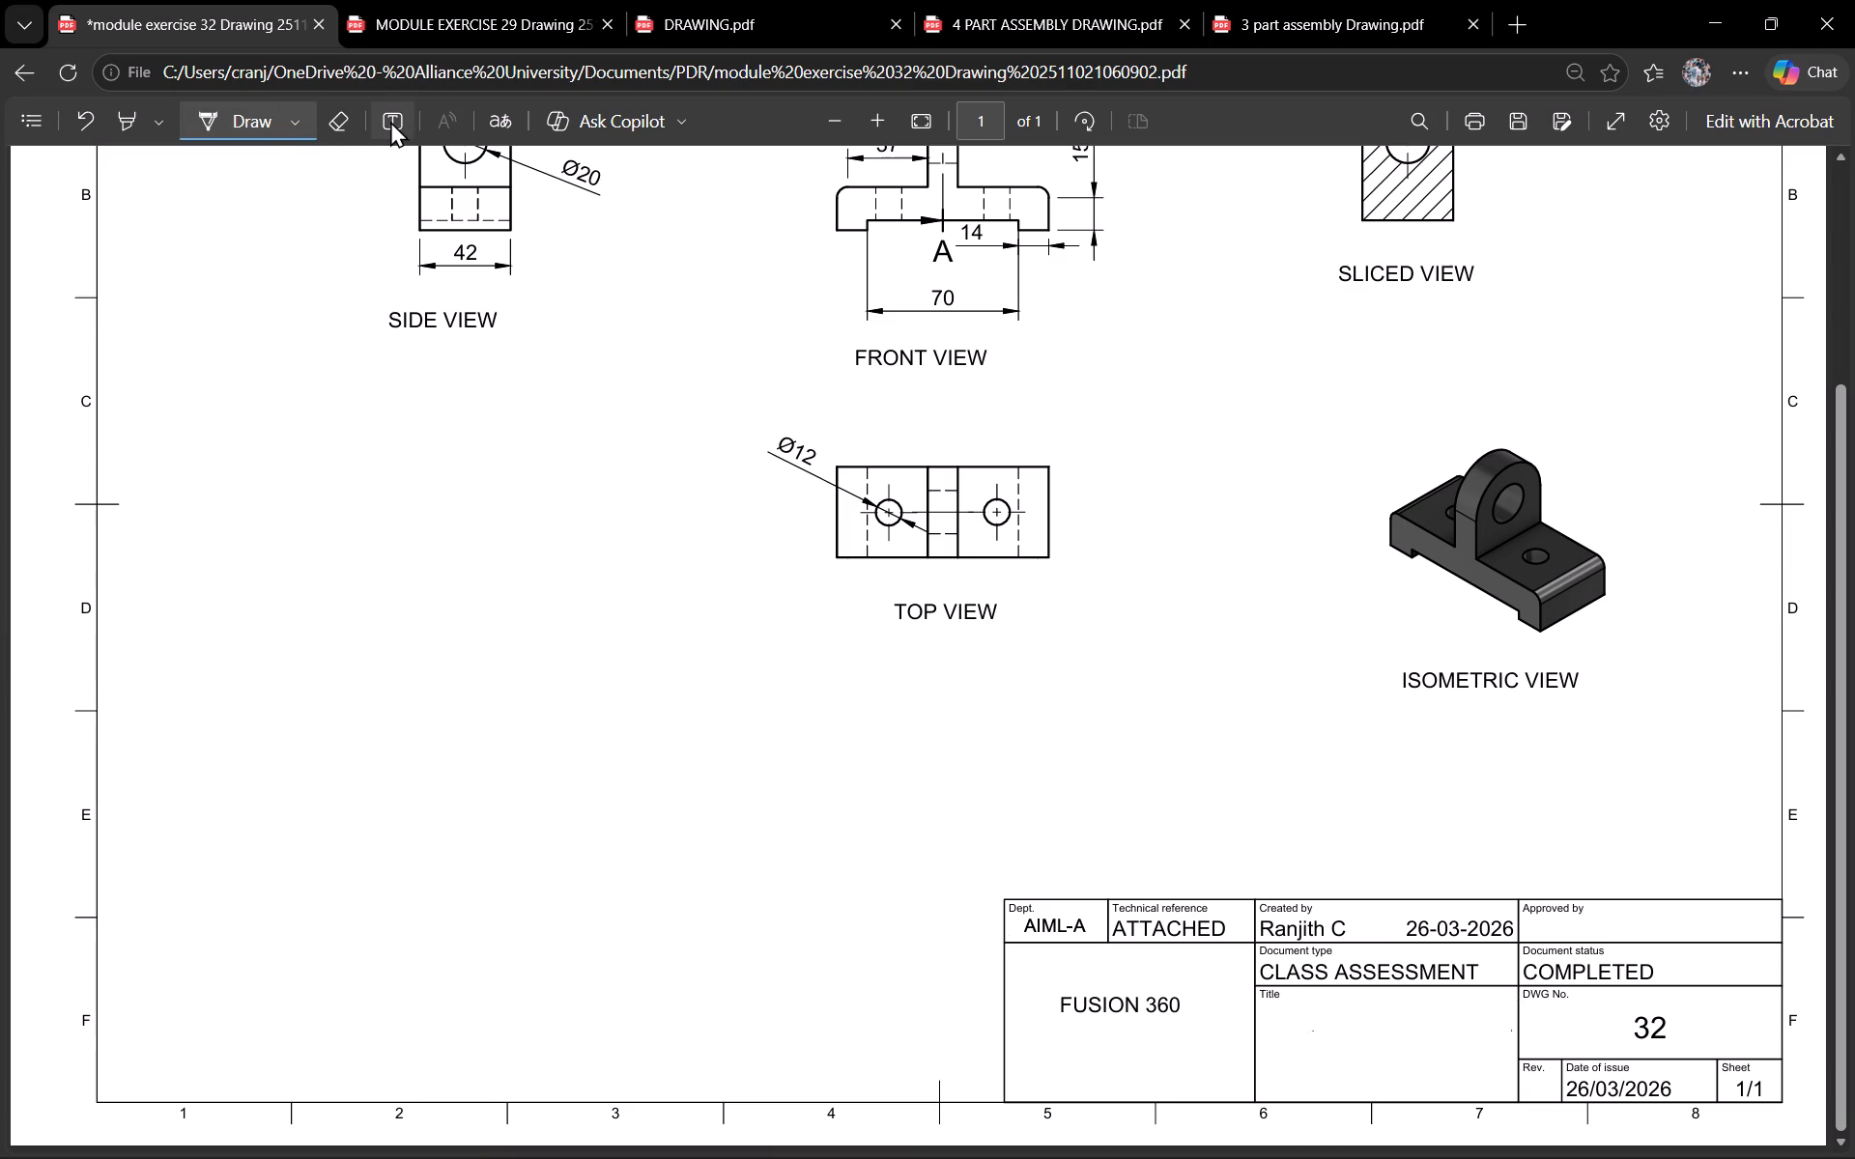
# Add the text DRAWING 2 in the emptied Title cell, enlarge it one size and shift it slightly upward.
pyautogui.click(390, 121)
pyautogui.click(1310, 1042)
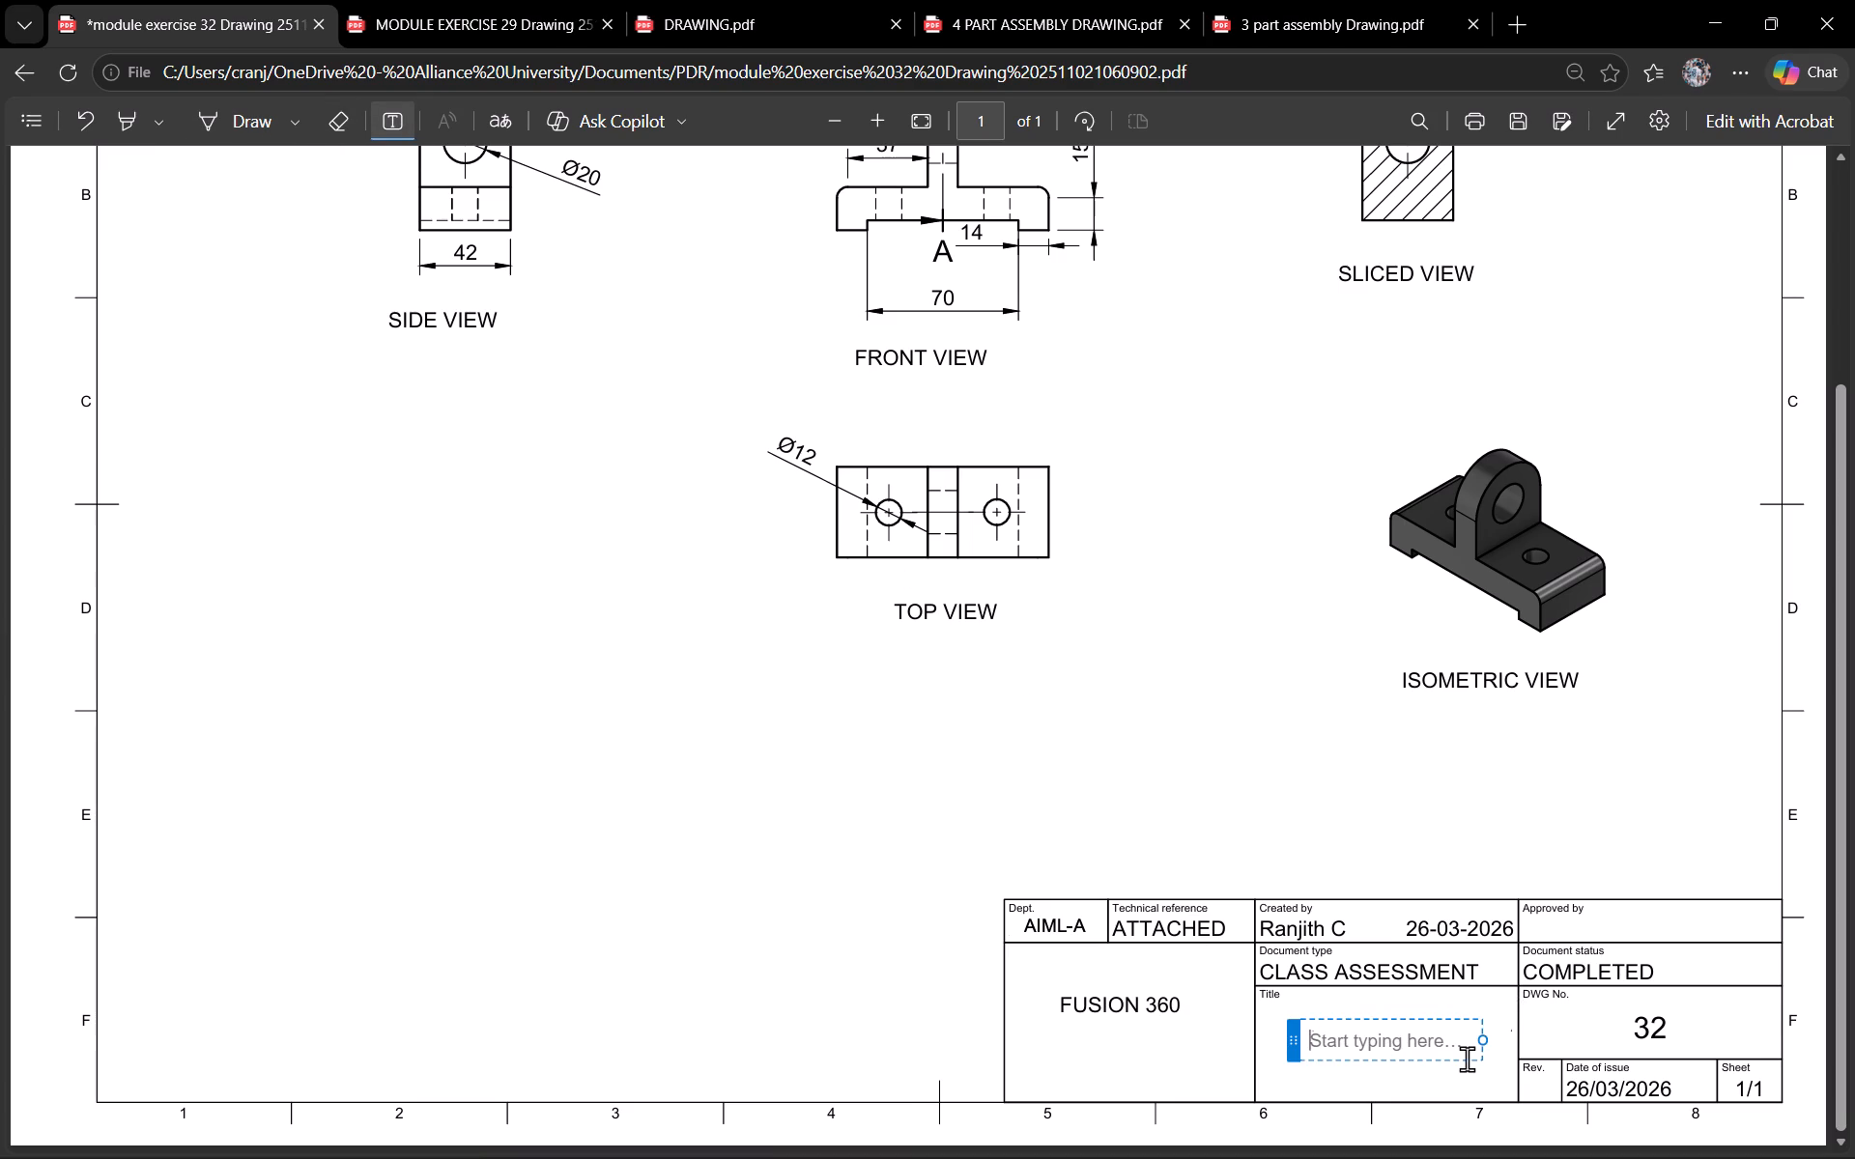
pyautogui.write('DRAWING 2')
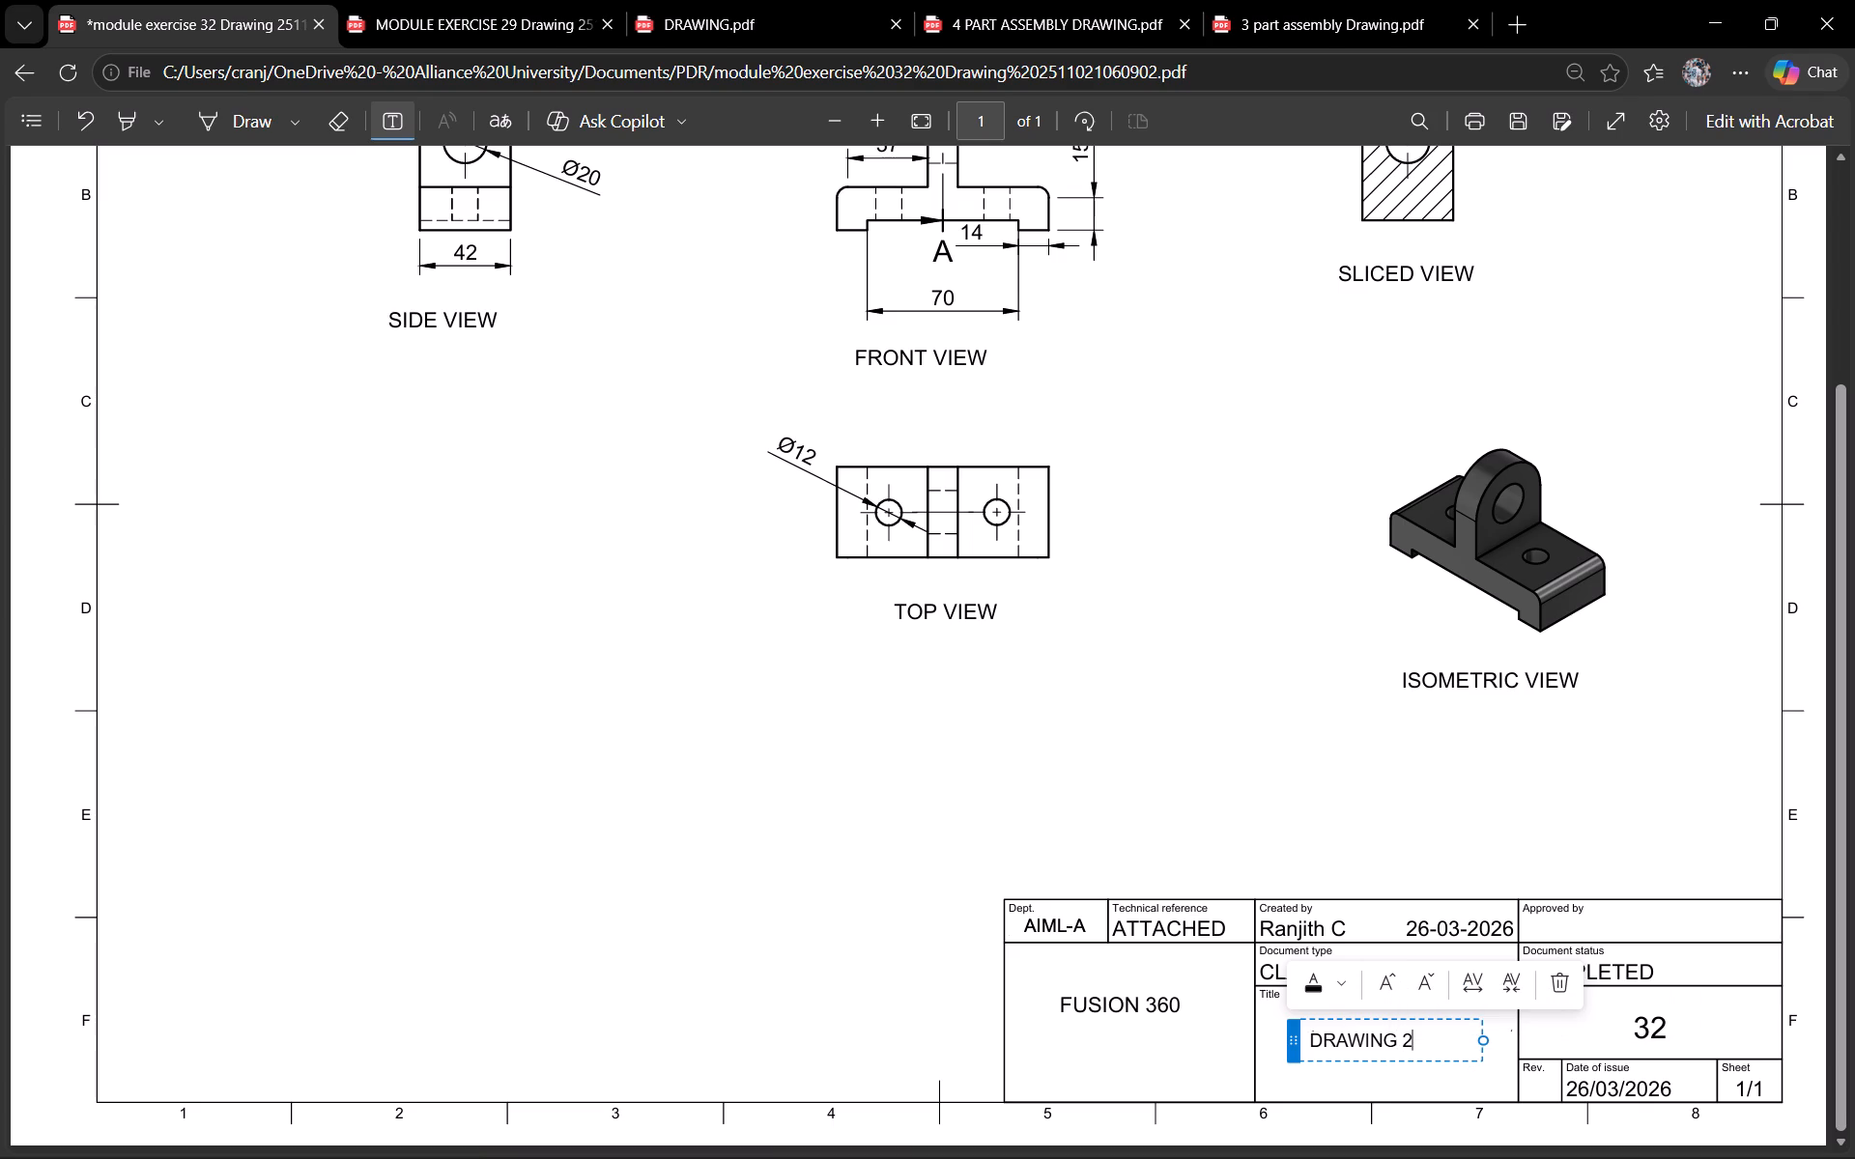
pyautogui.click(1393, 983)
pyautogui.press('Return')
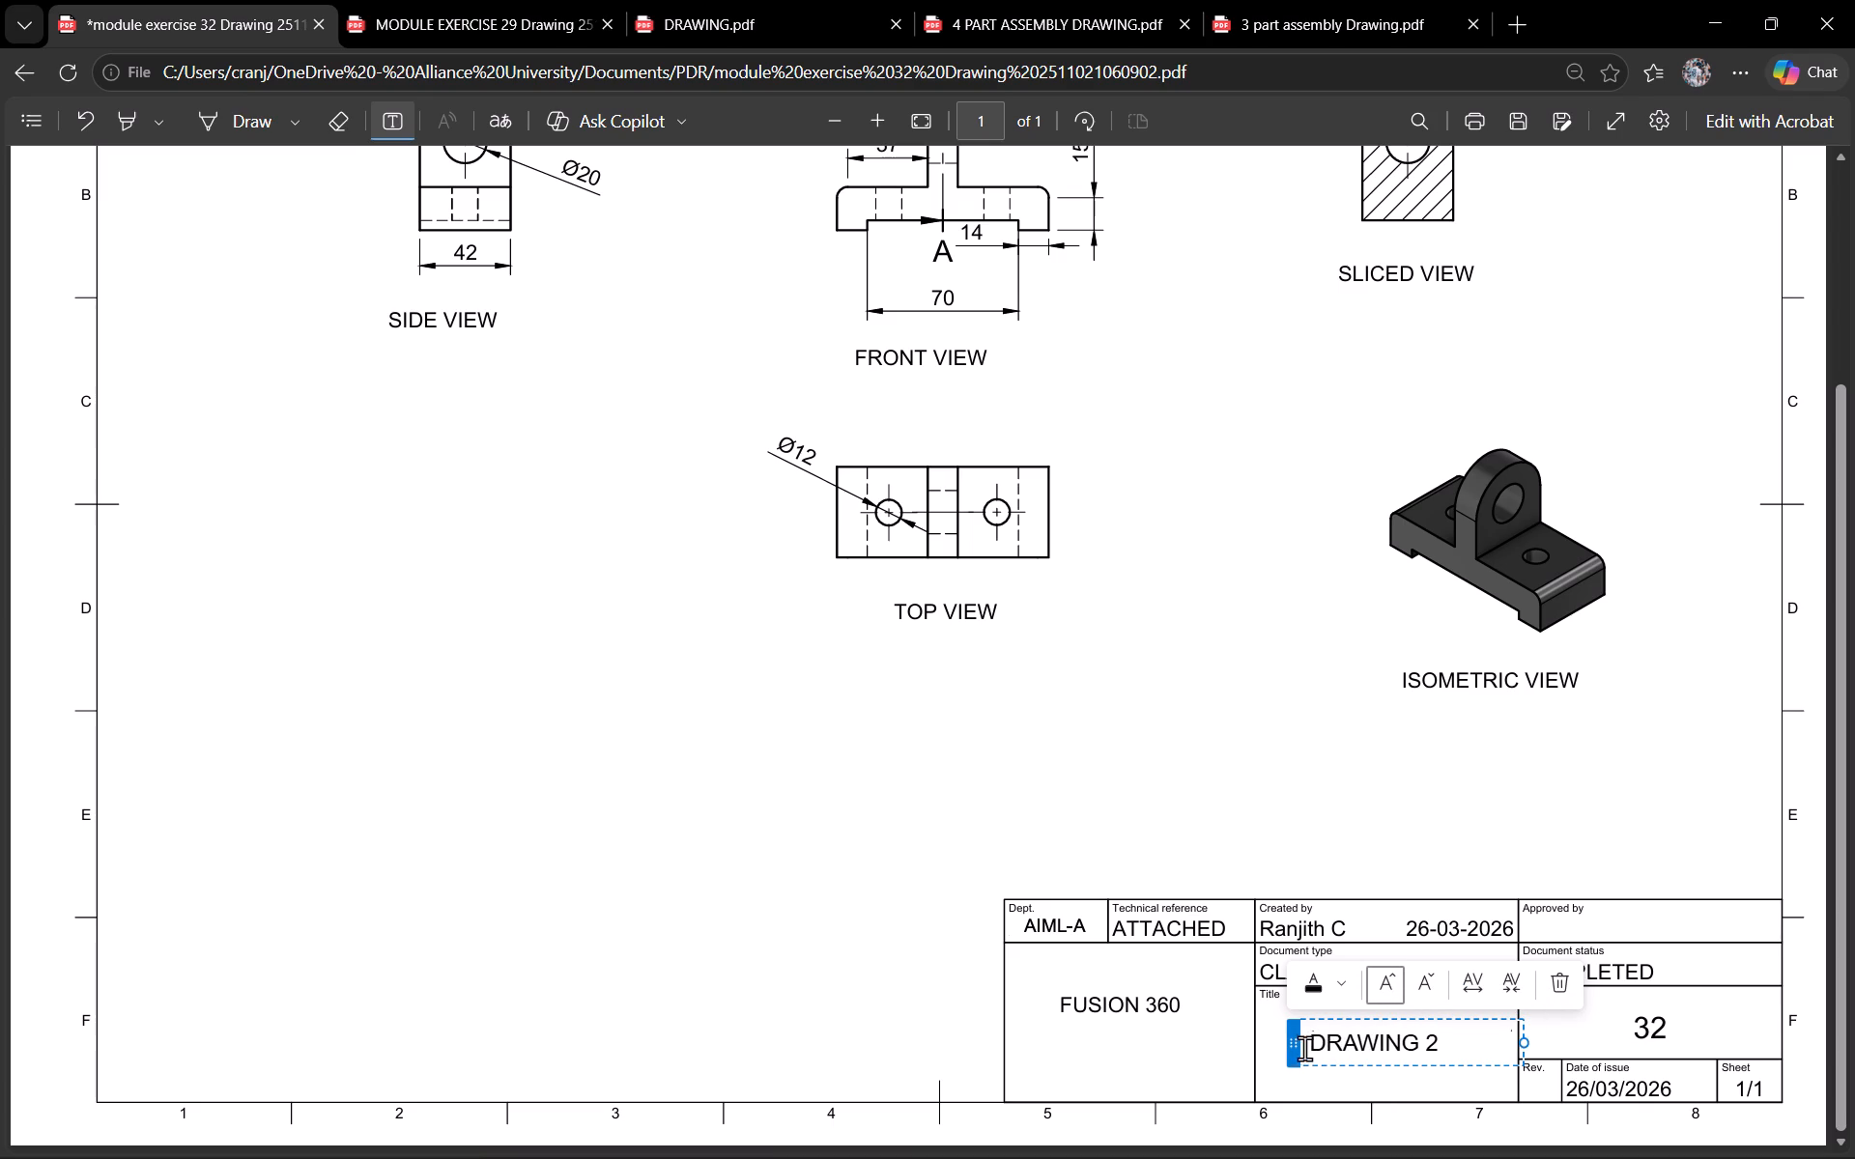
pyautogui.moveTo(1295, 1044); pyautogui.dragTo(1292, 1032)
pyautogui.click(1289, 764)
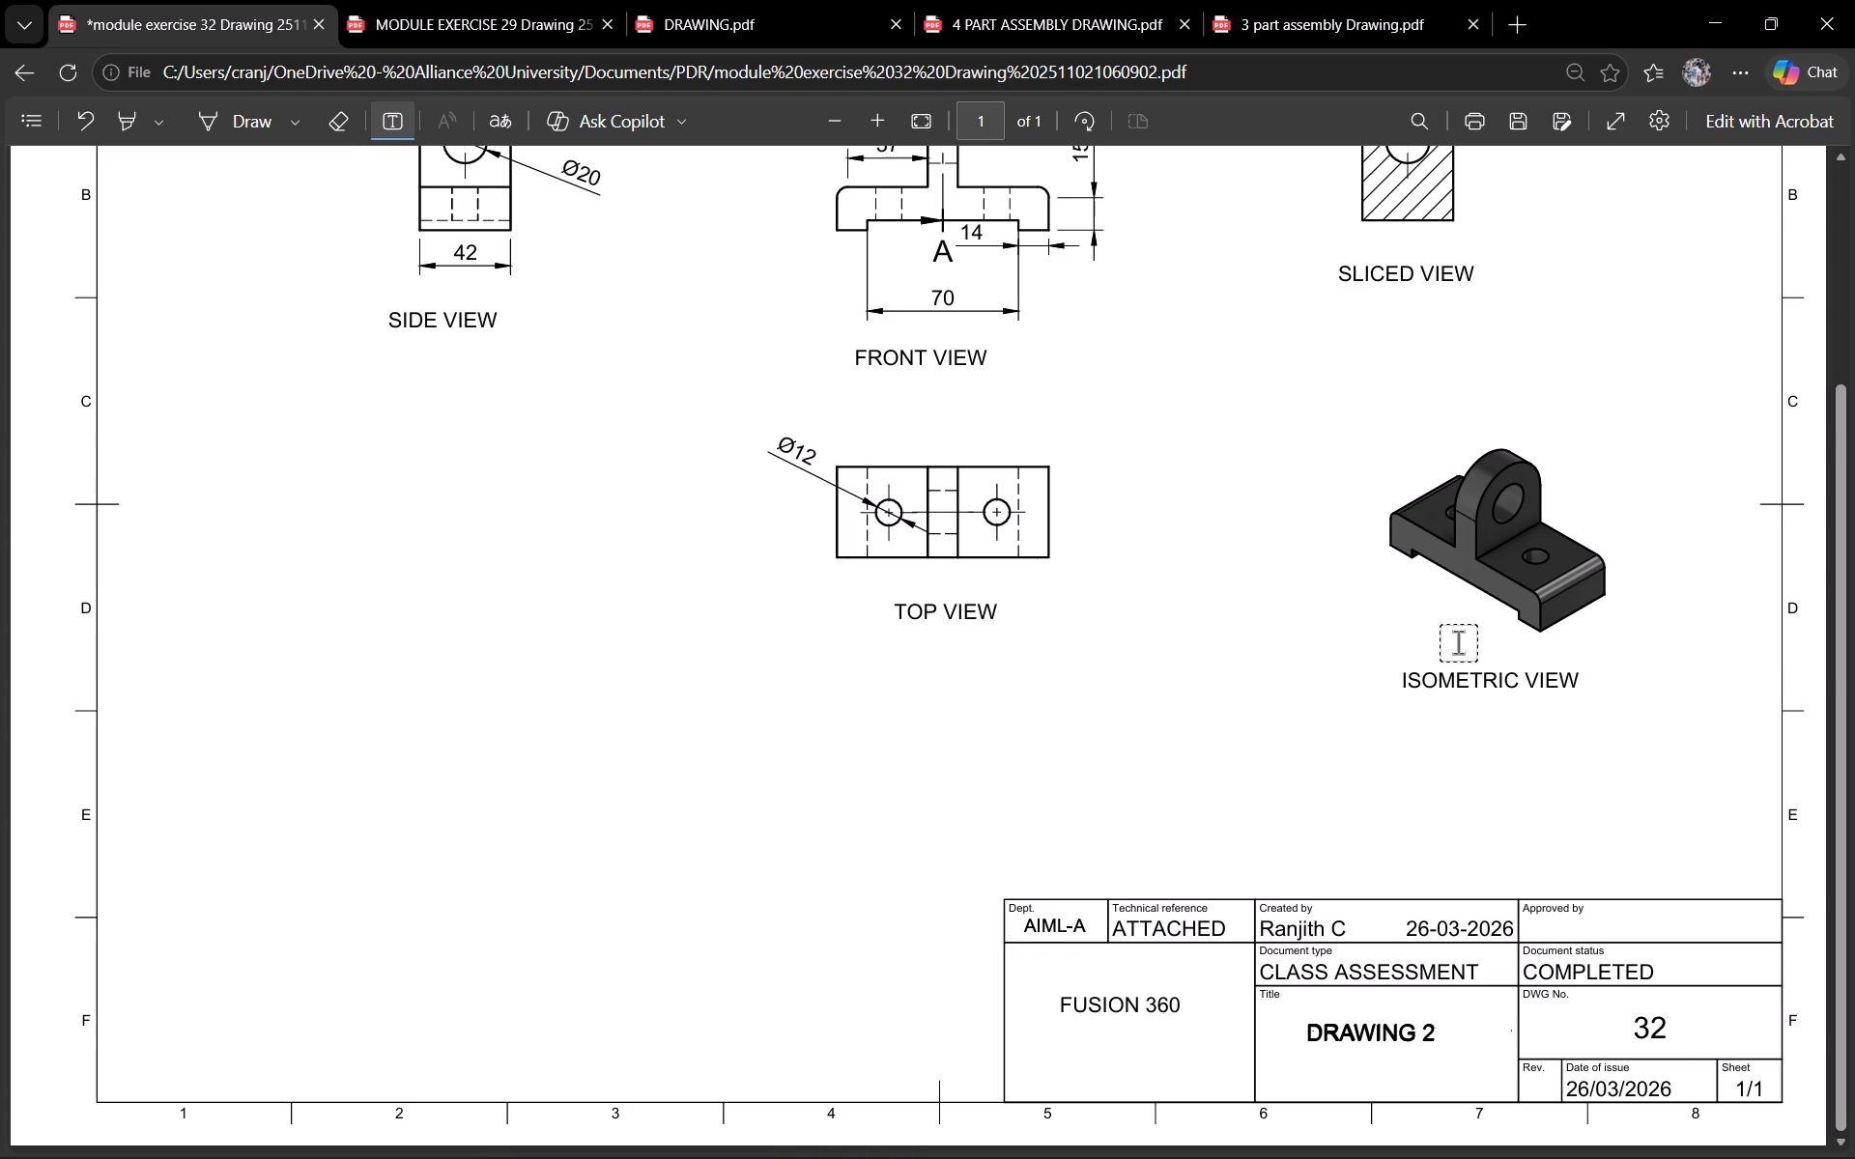
# Save the edited module exercise 32 drawing PDF.
pyautogui.click(1511, 127)
# Review the other open drawing PDFs: module exercise 29, nut and bolt, 4 part assembly and 3 part assembly.
pyautogui.click(427, 3)
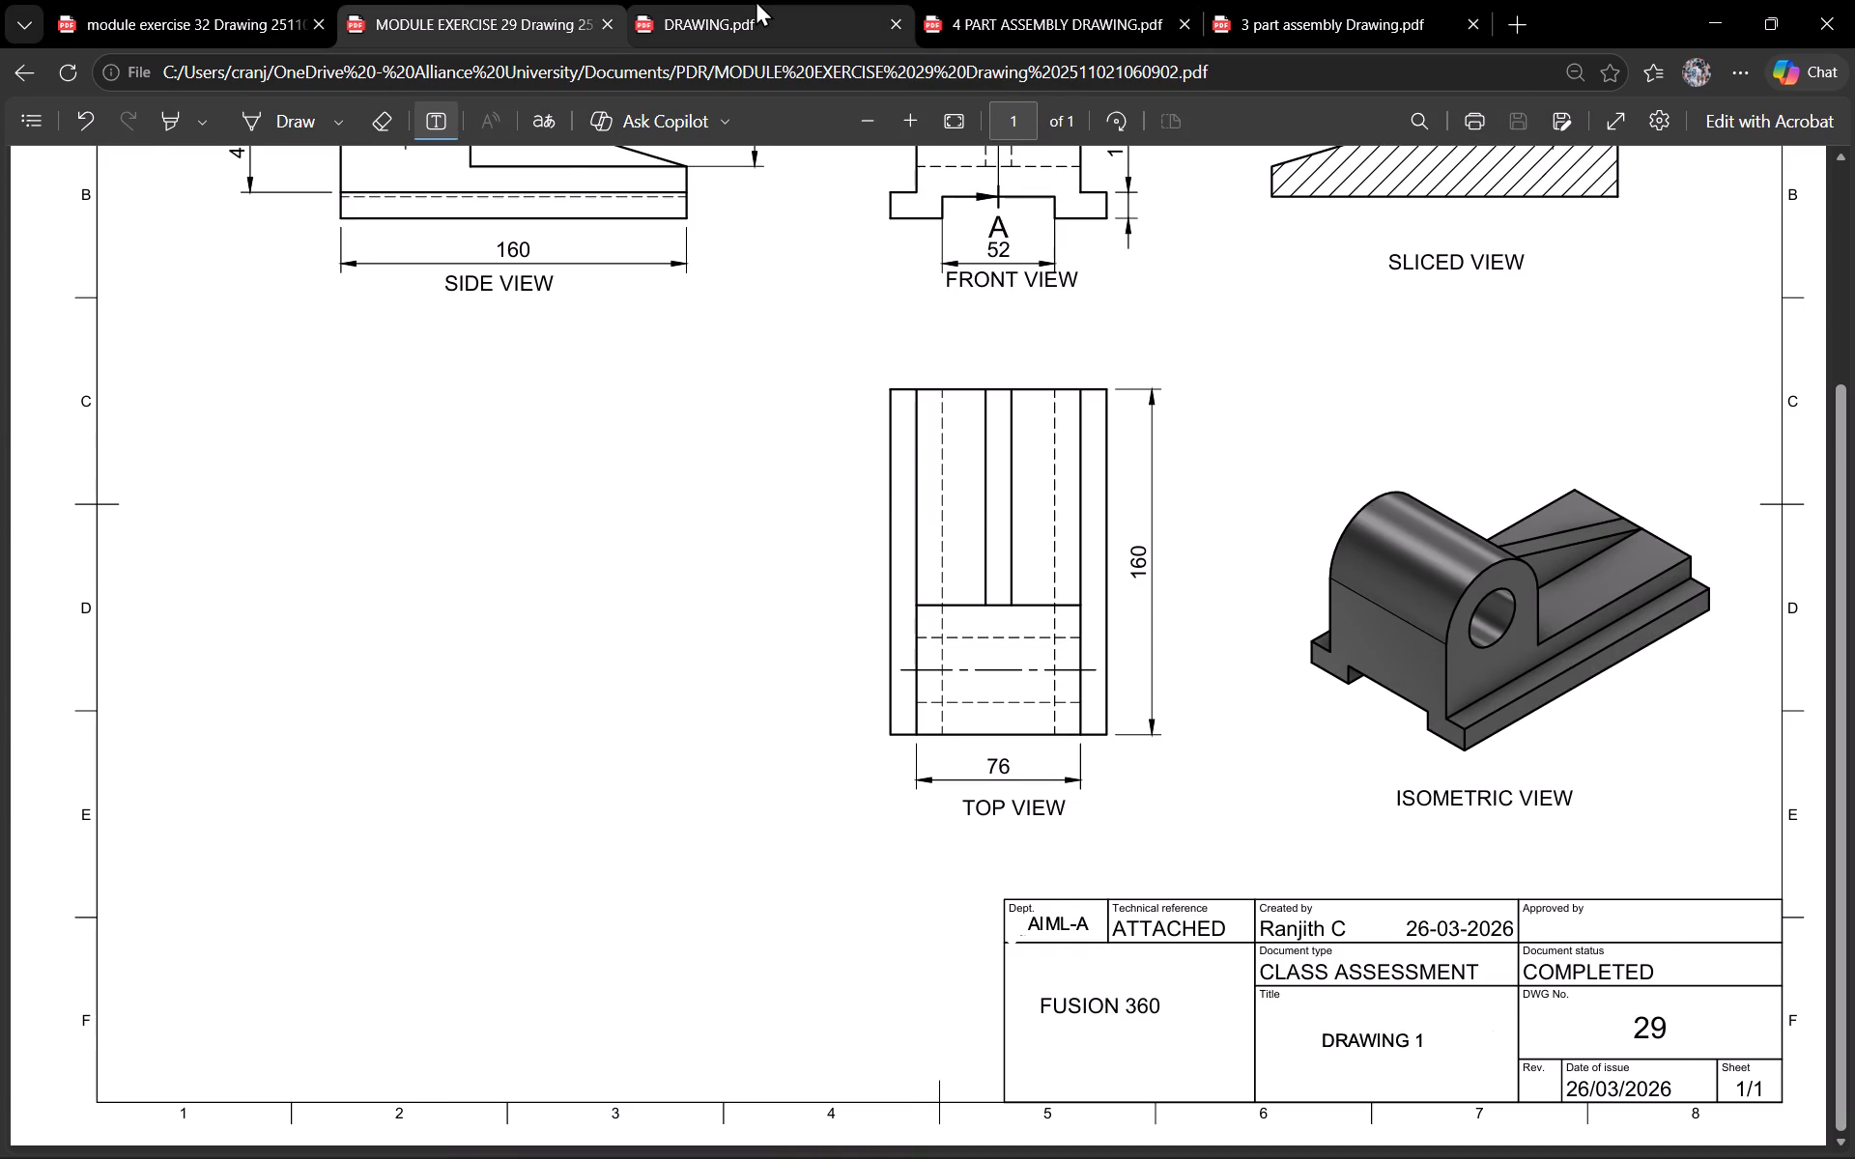
pyautogui.click(756, 0)
pyautogui.click(1035, 0)
pyautogui.click(1330, 0)
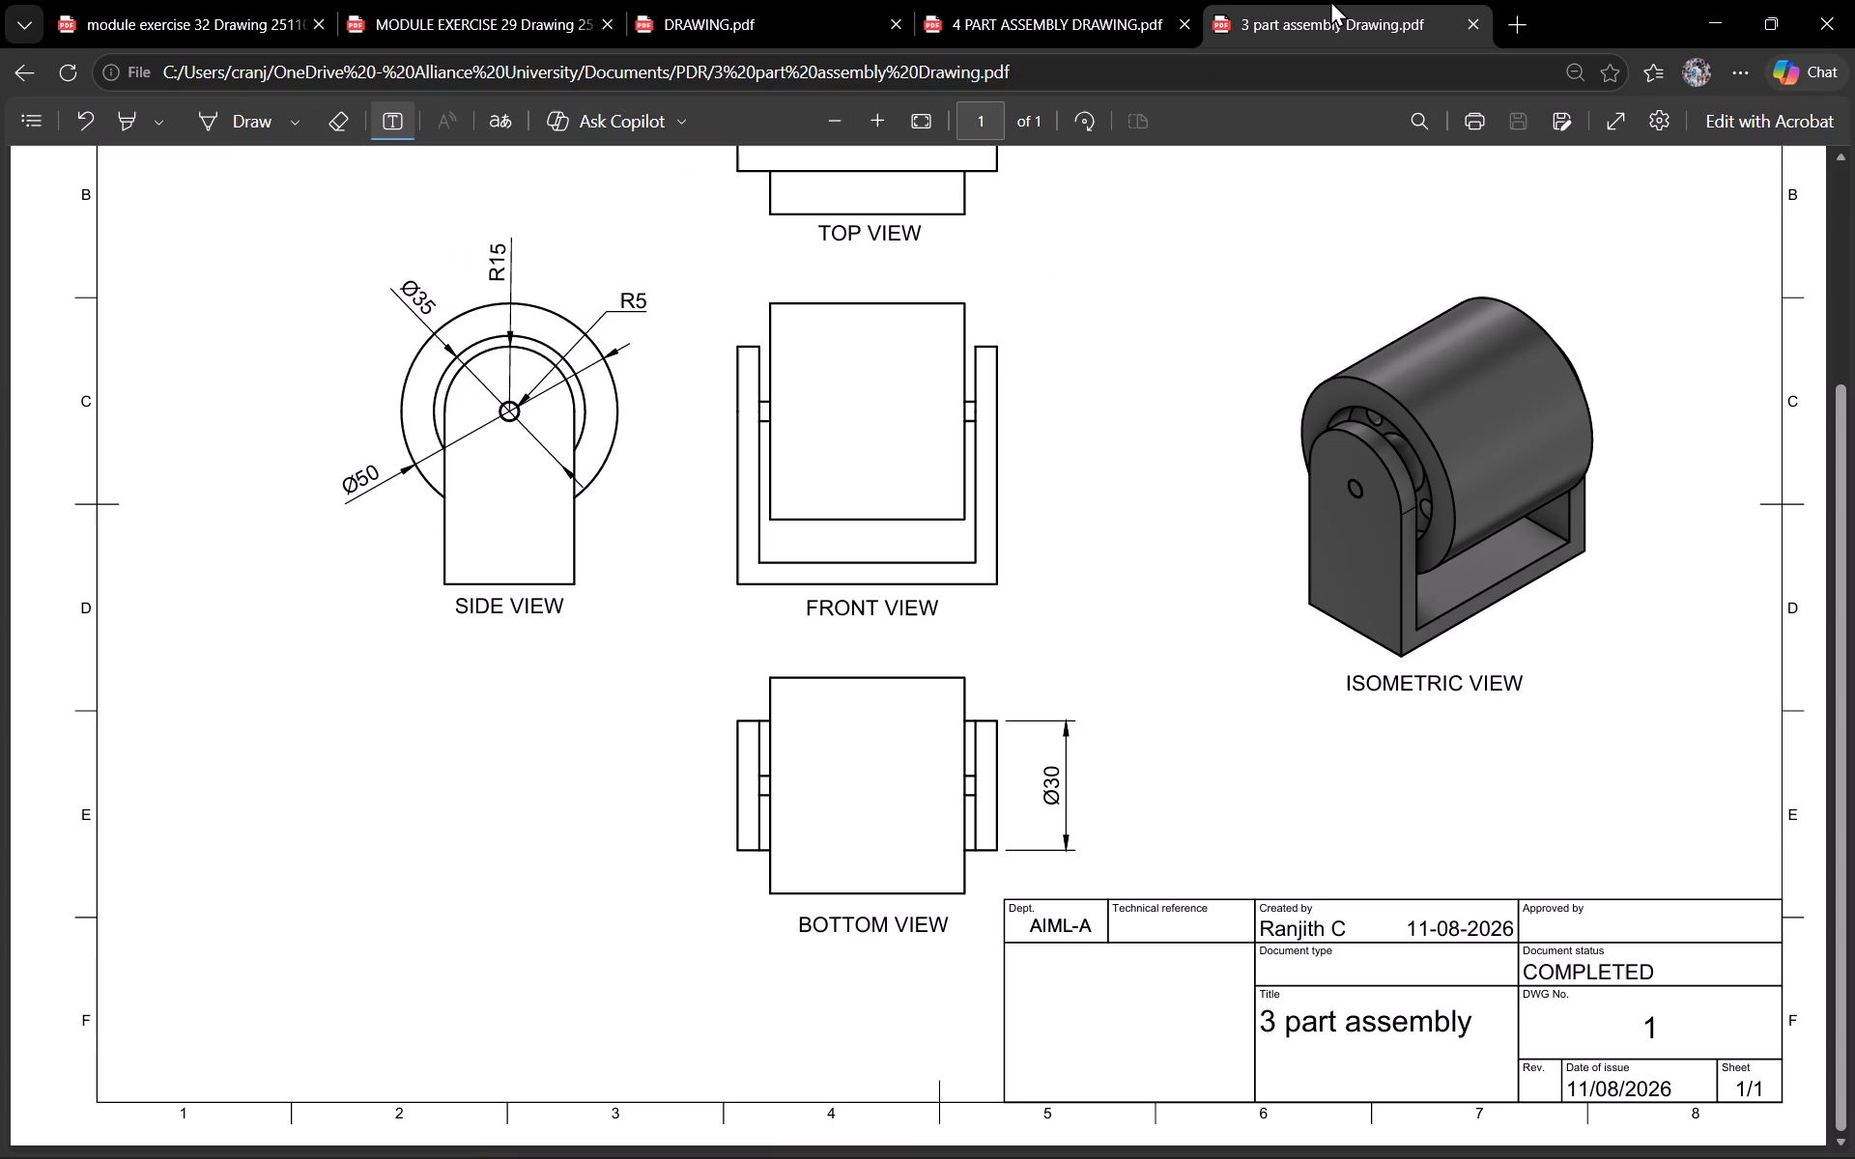
pyautogui.click(1012, 0)
pyautogui.click(829, 0)
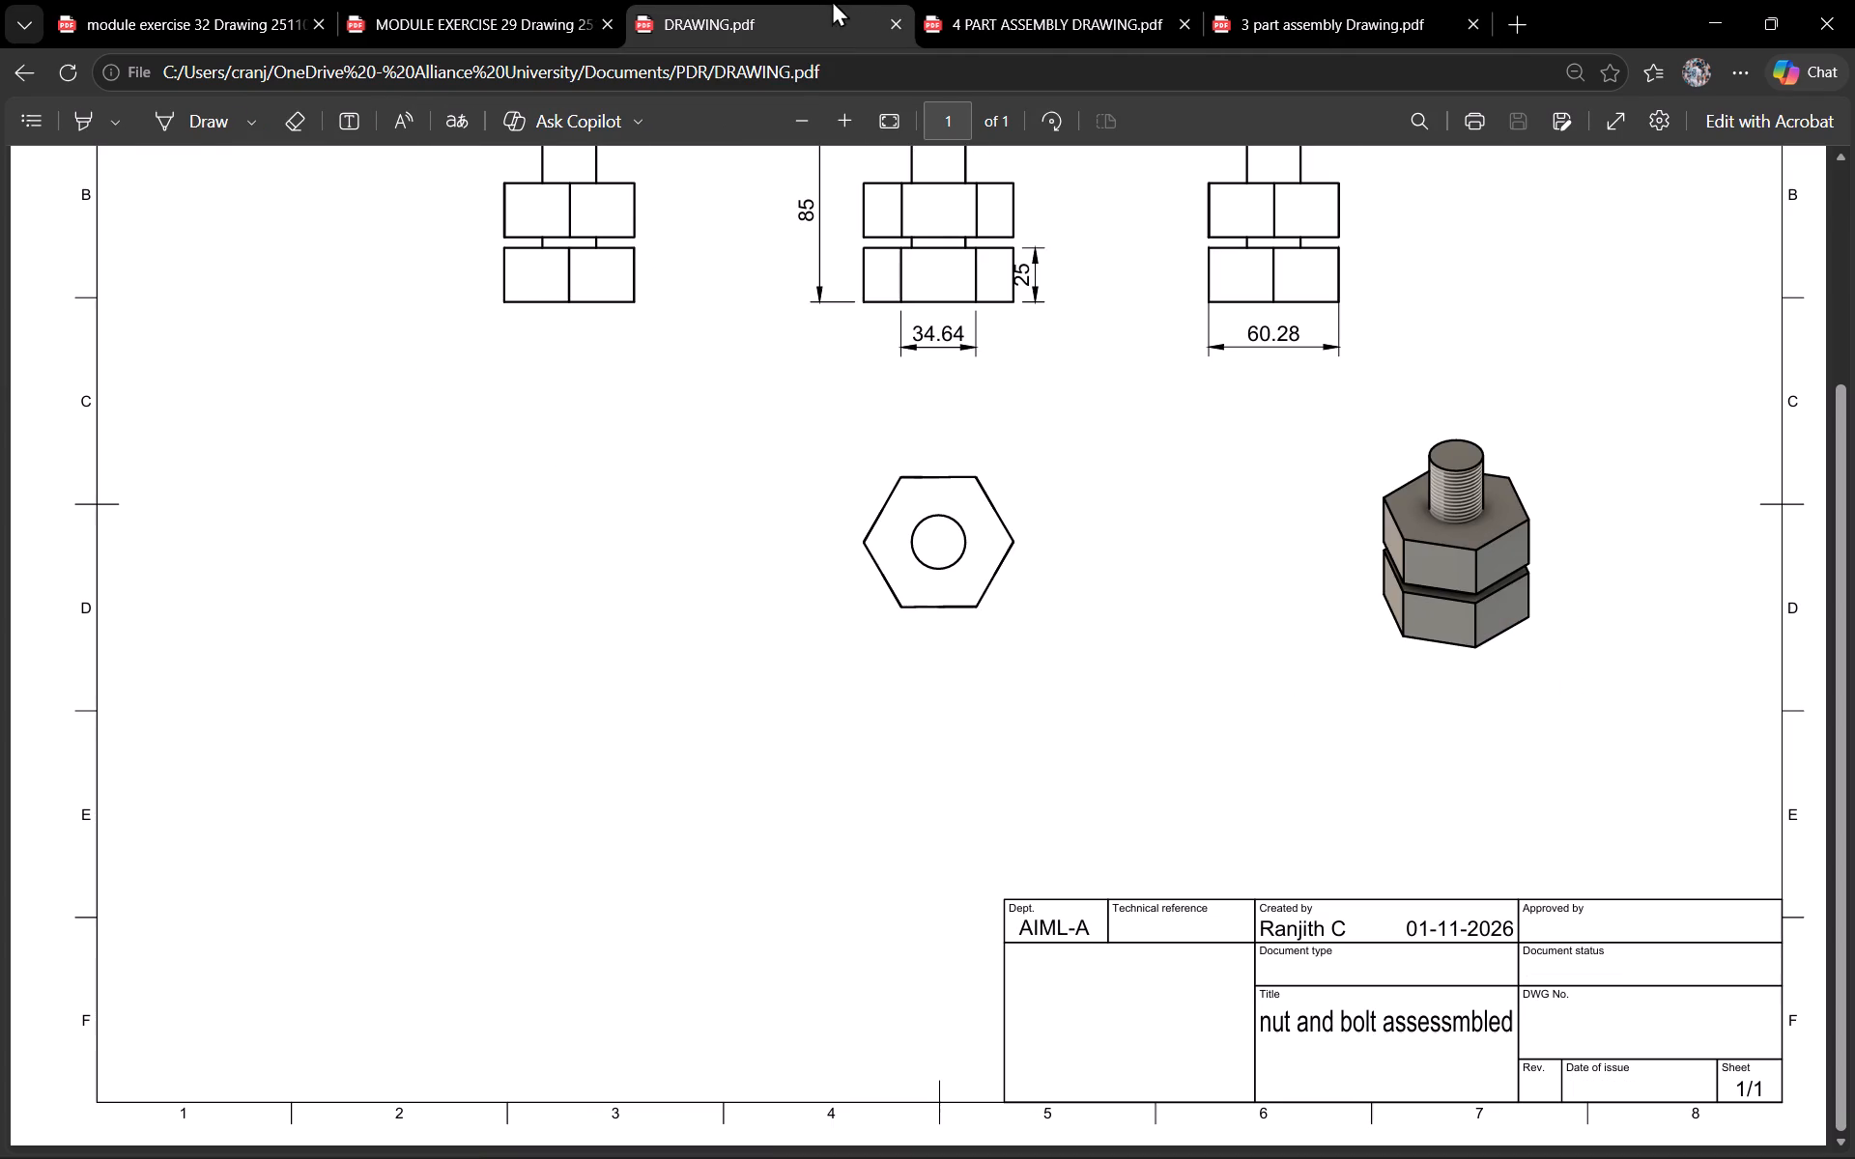
# In the 4 part assembly drawing, add the black label ISOMETRIC VIEW beneath the shaded isometric view.
pyautogui.click(1060, 4)
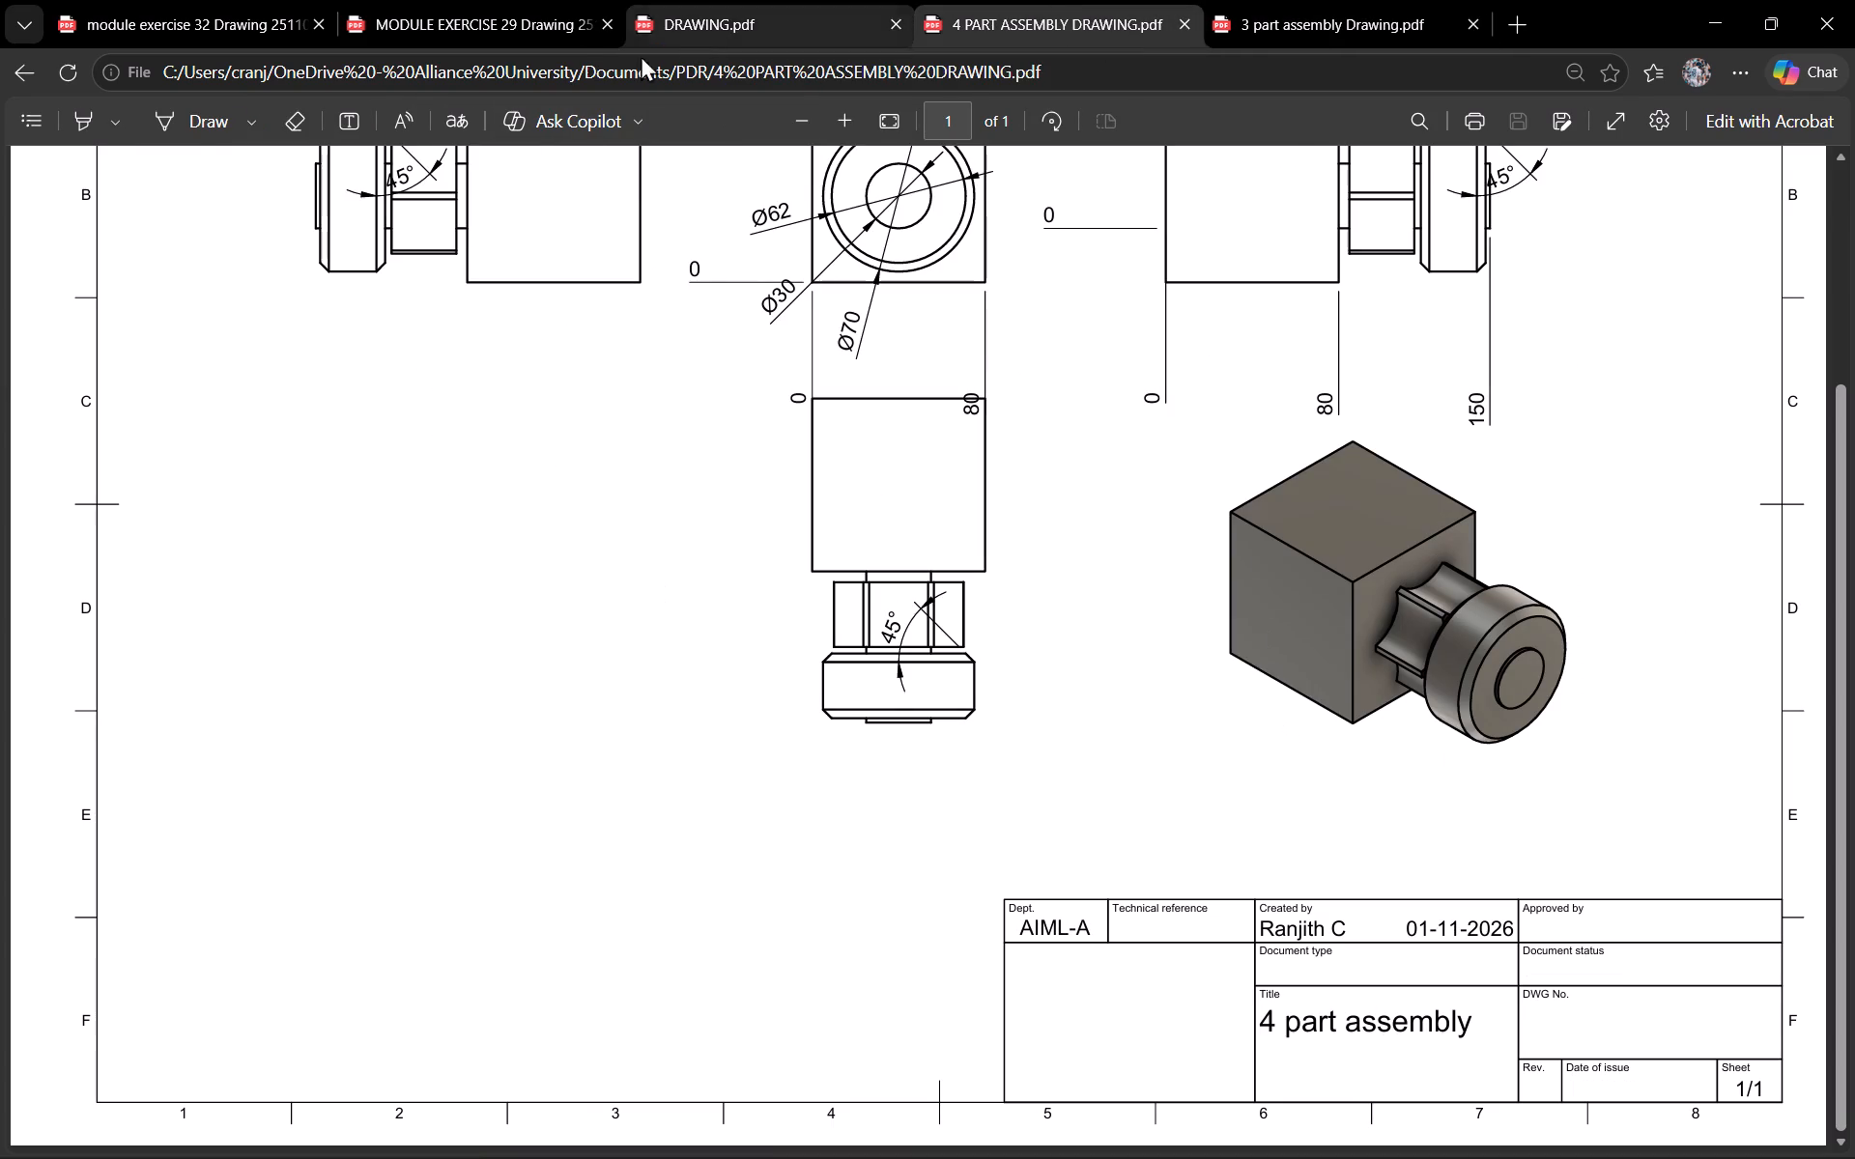
pyautogui.click(362, 123)
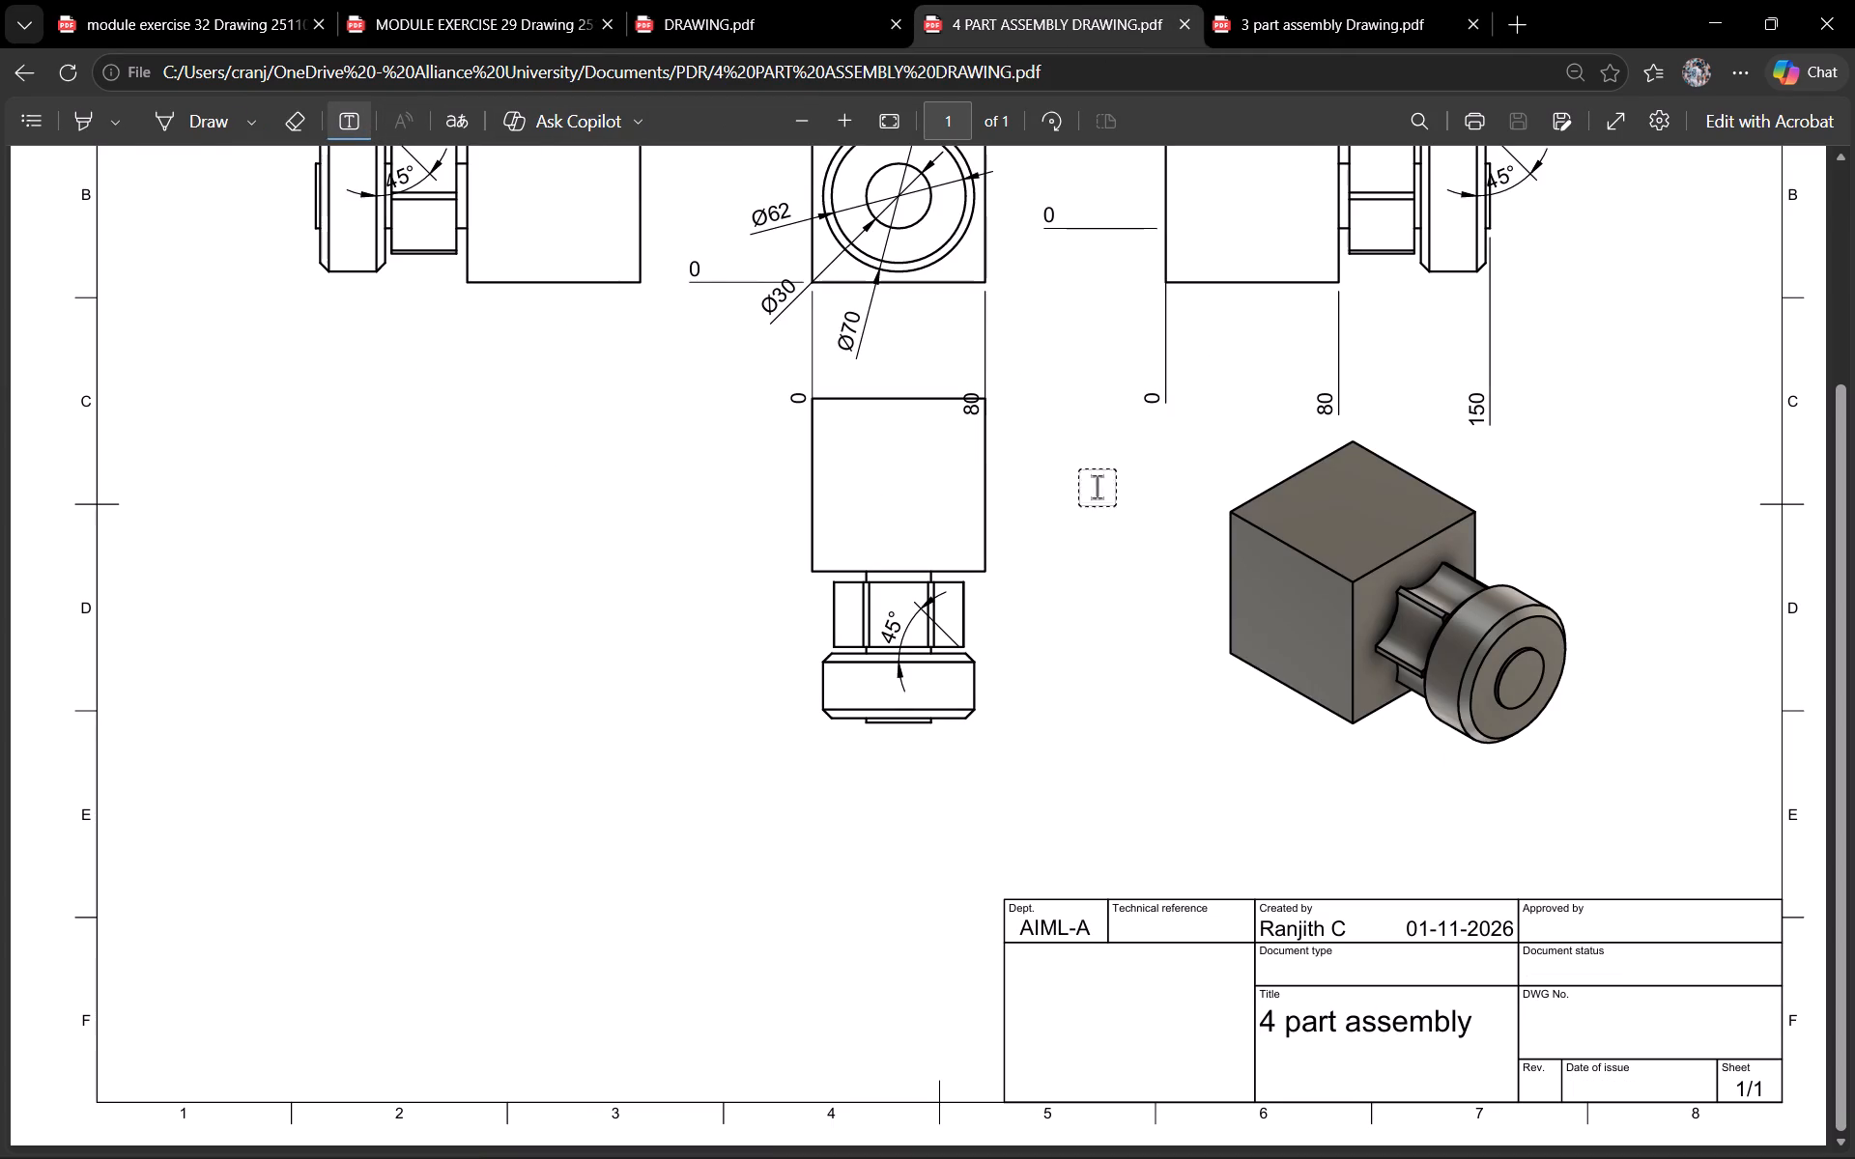
pyautogui.click(1298, 790)
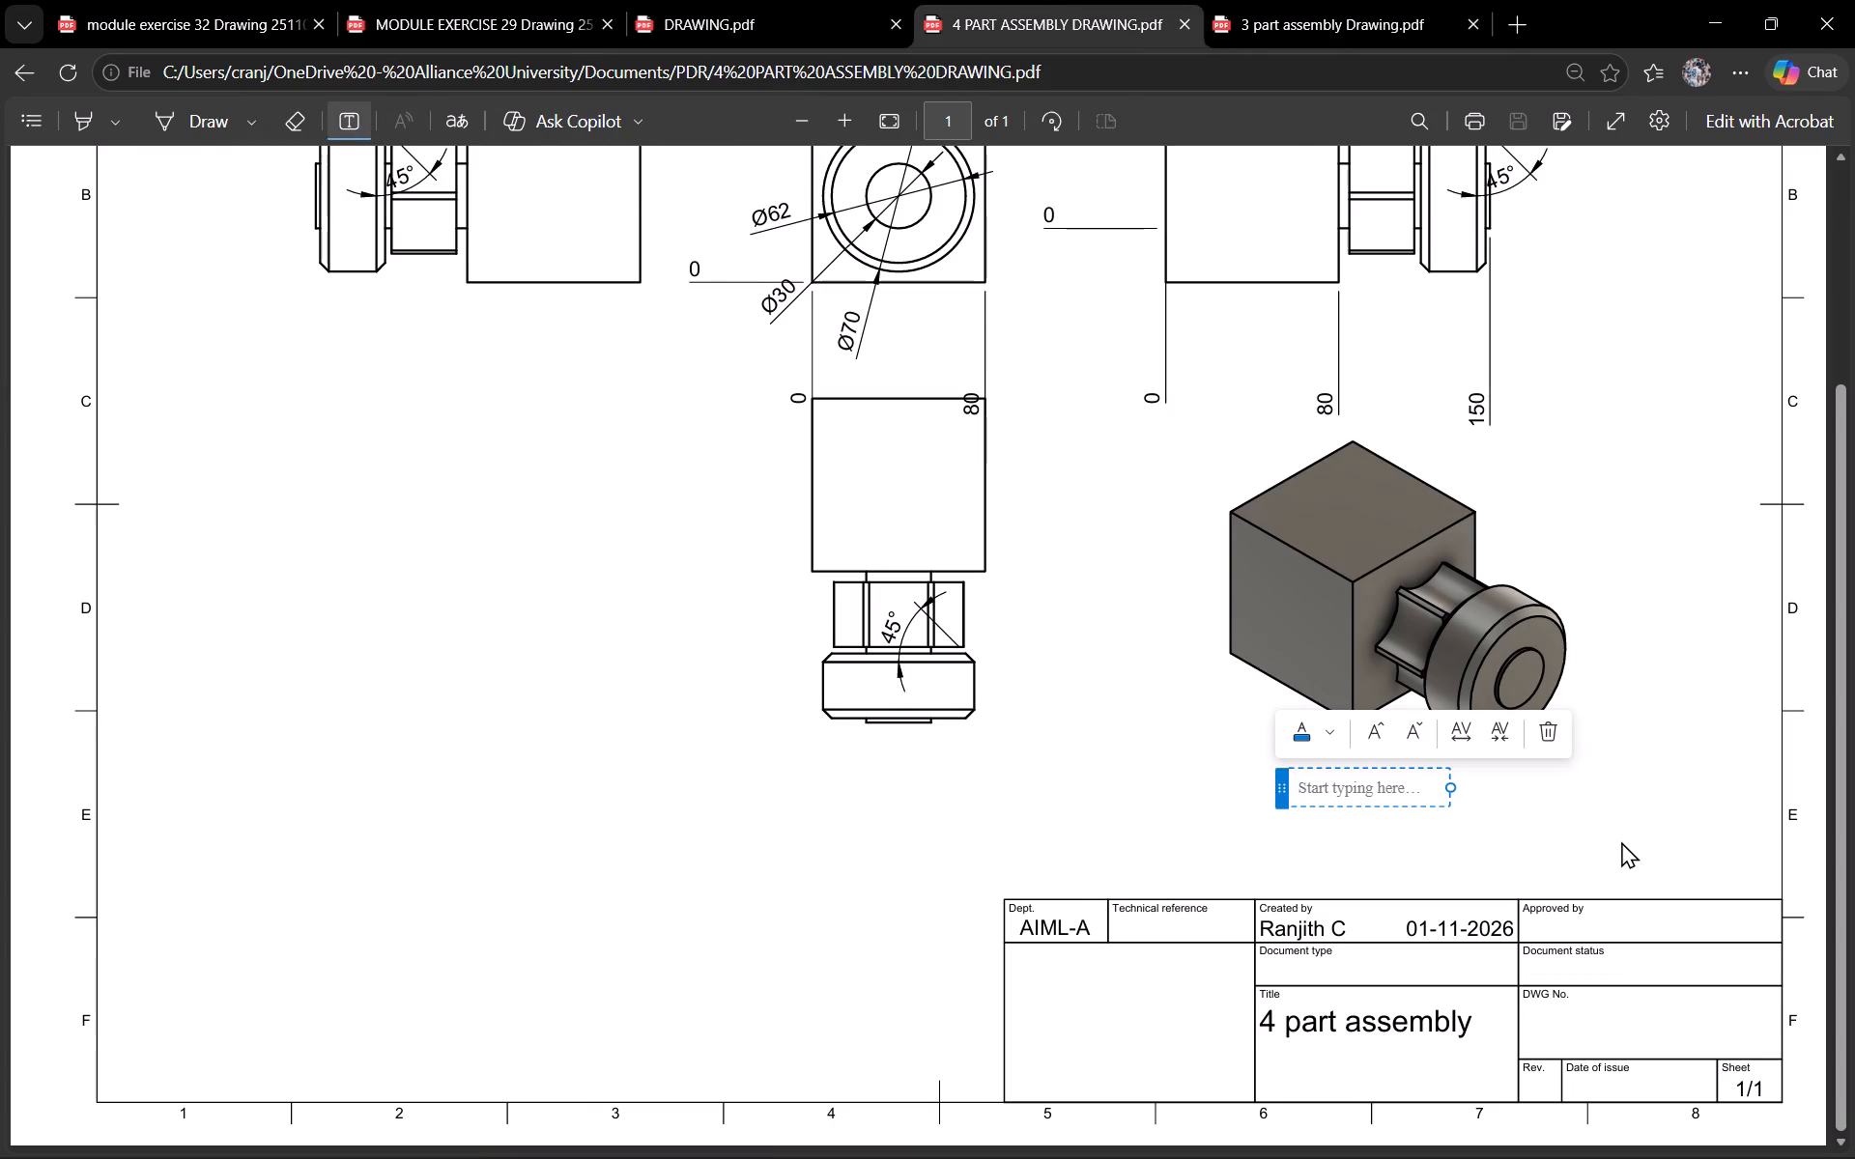
pyautogui.write('ISOMETRIC VIEW')
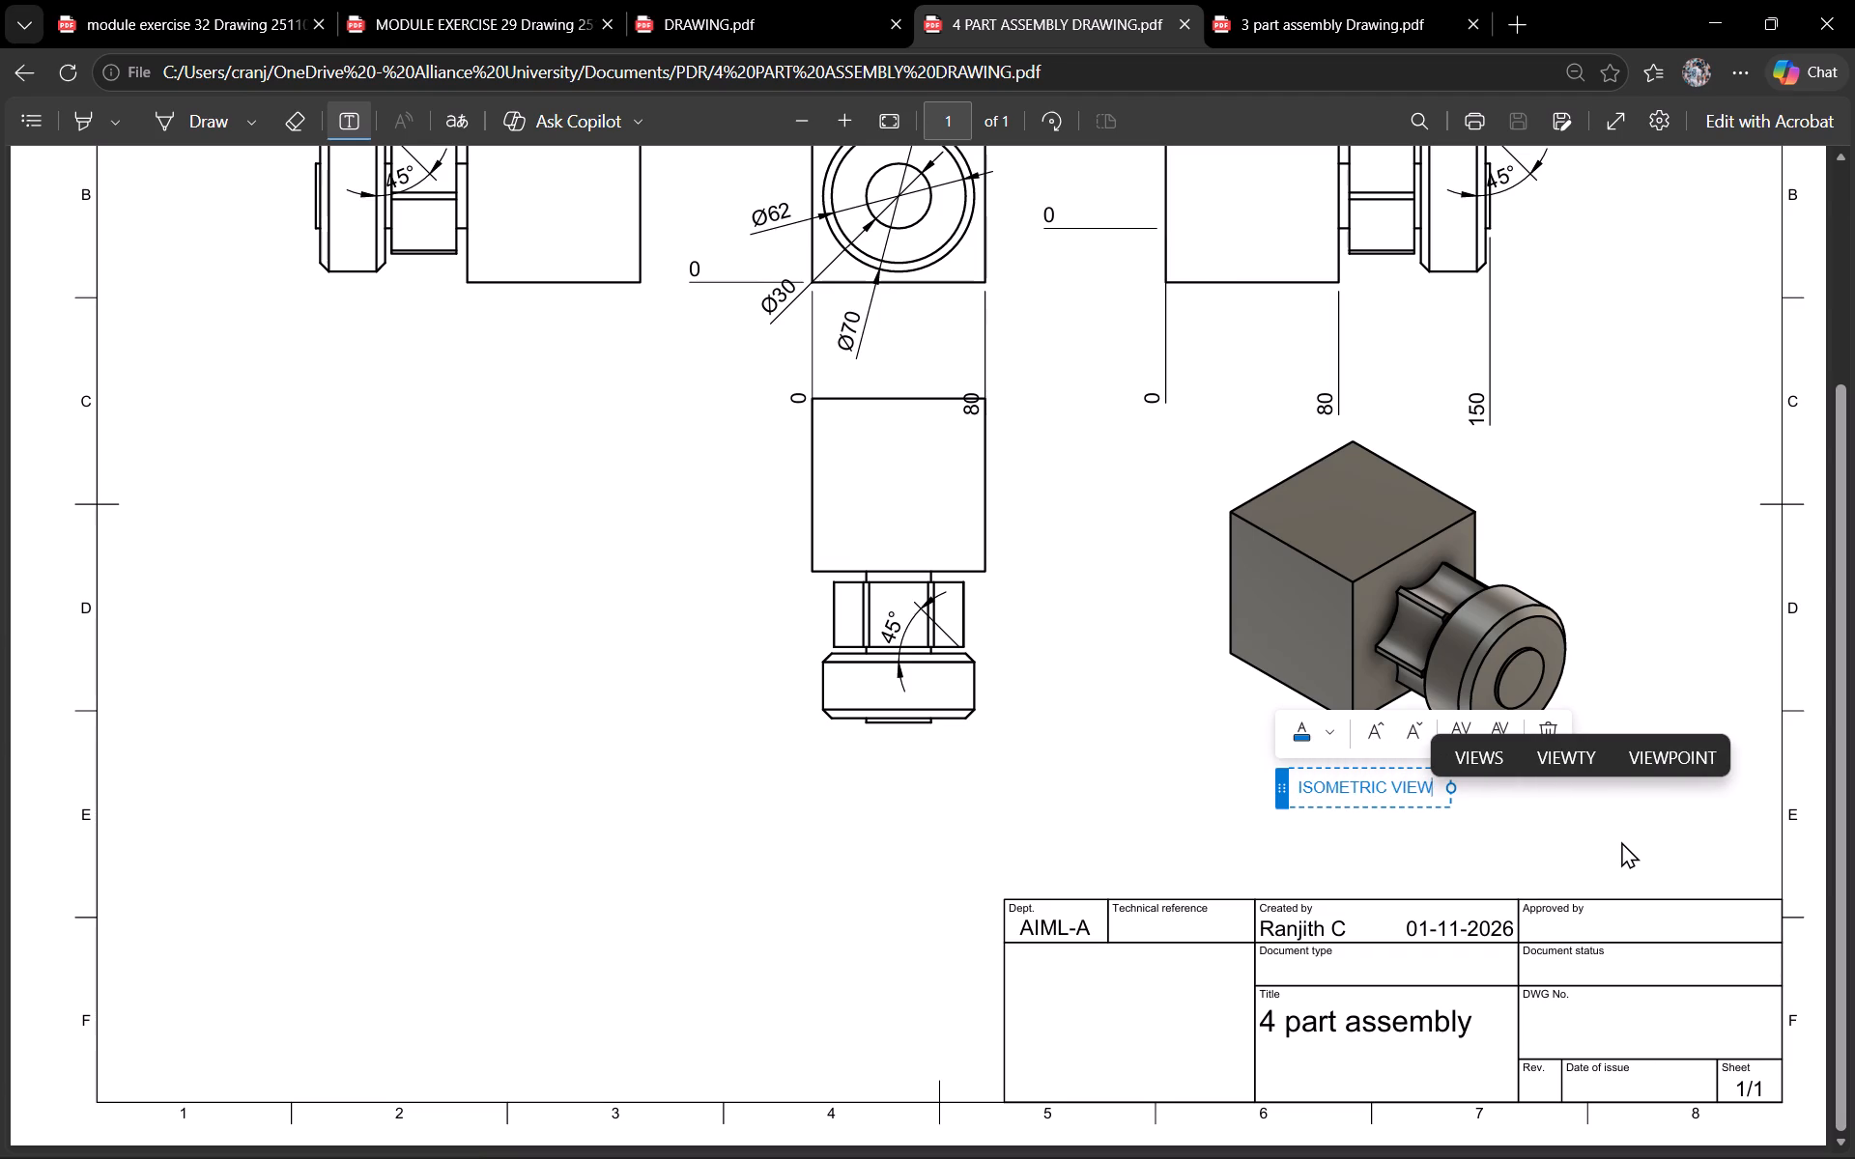
pyautogui.click(1327, 741)
pyautogui.click(1317, 694)
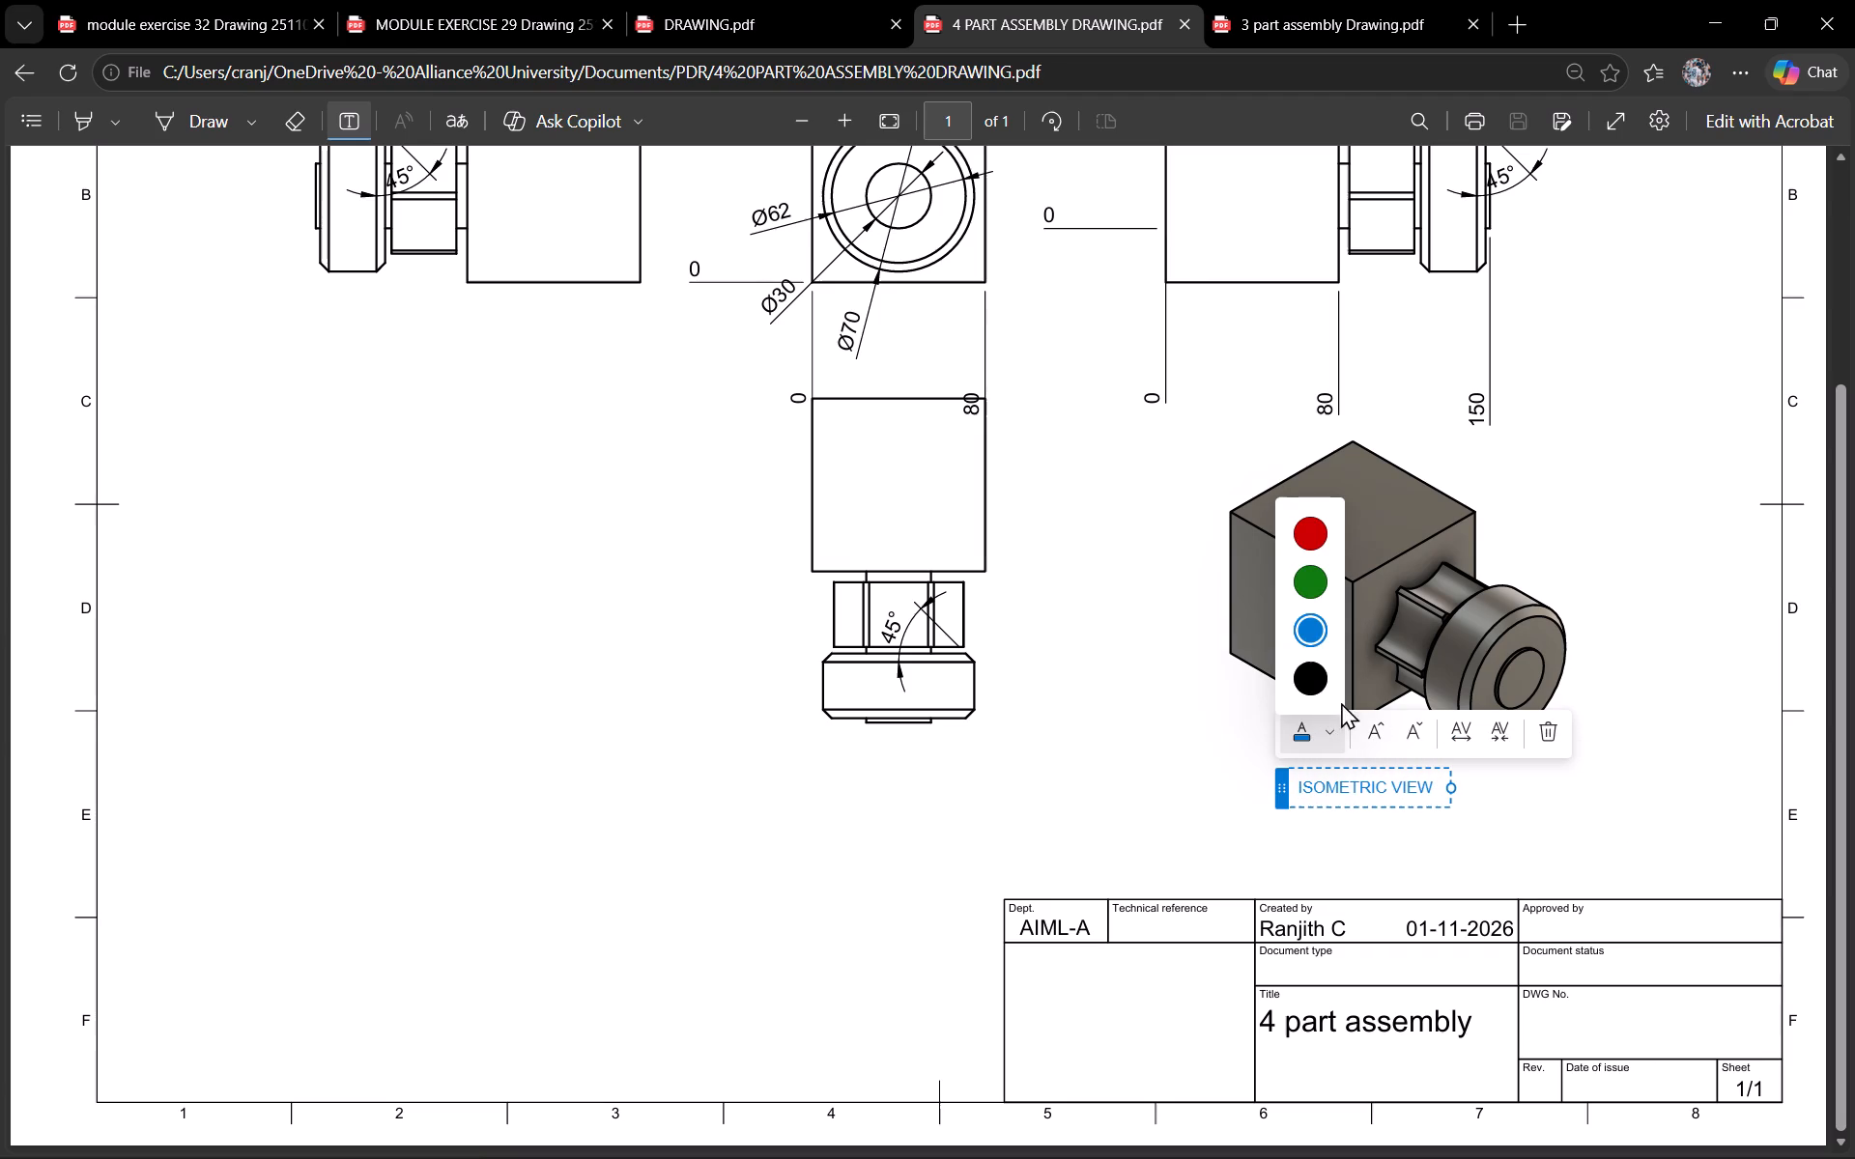
pyautogui.click(1311, 678)
pyautogui.click(1488, 819)
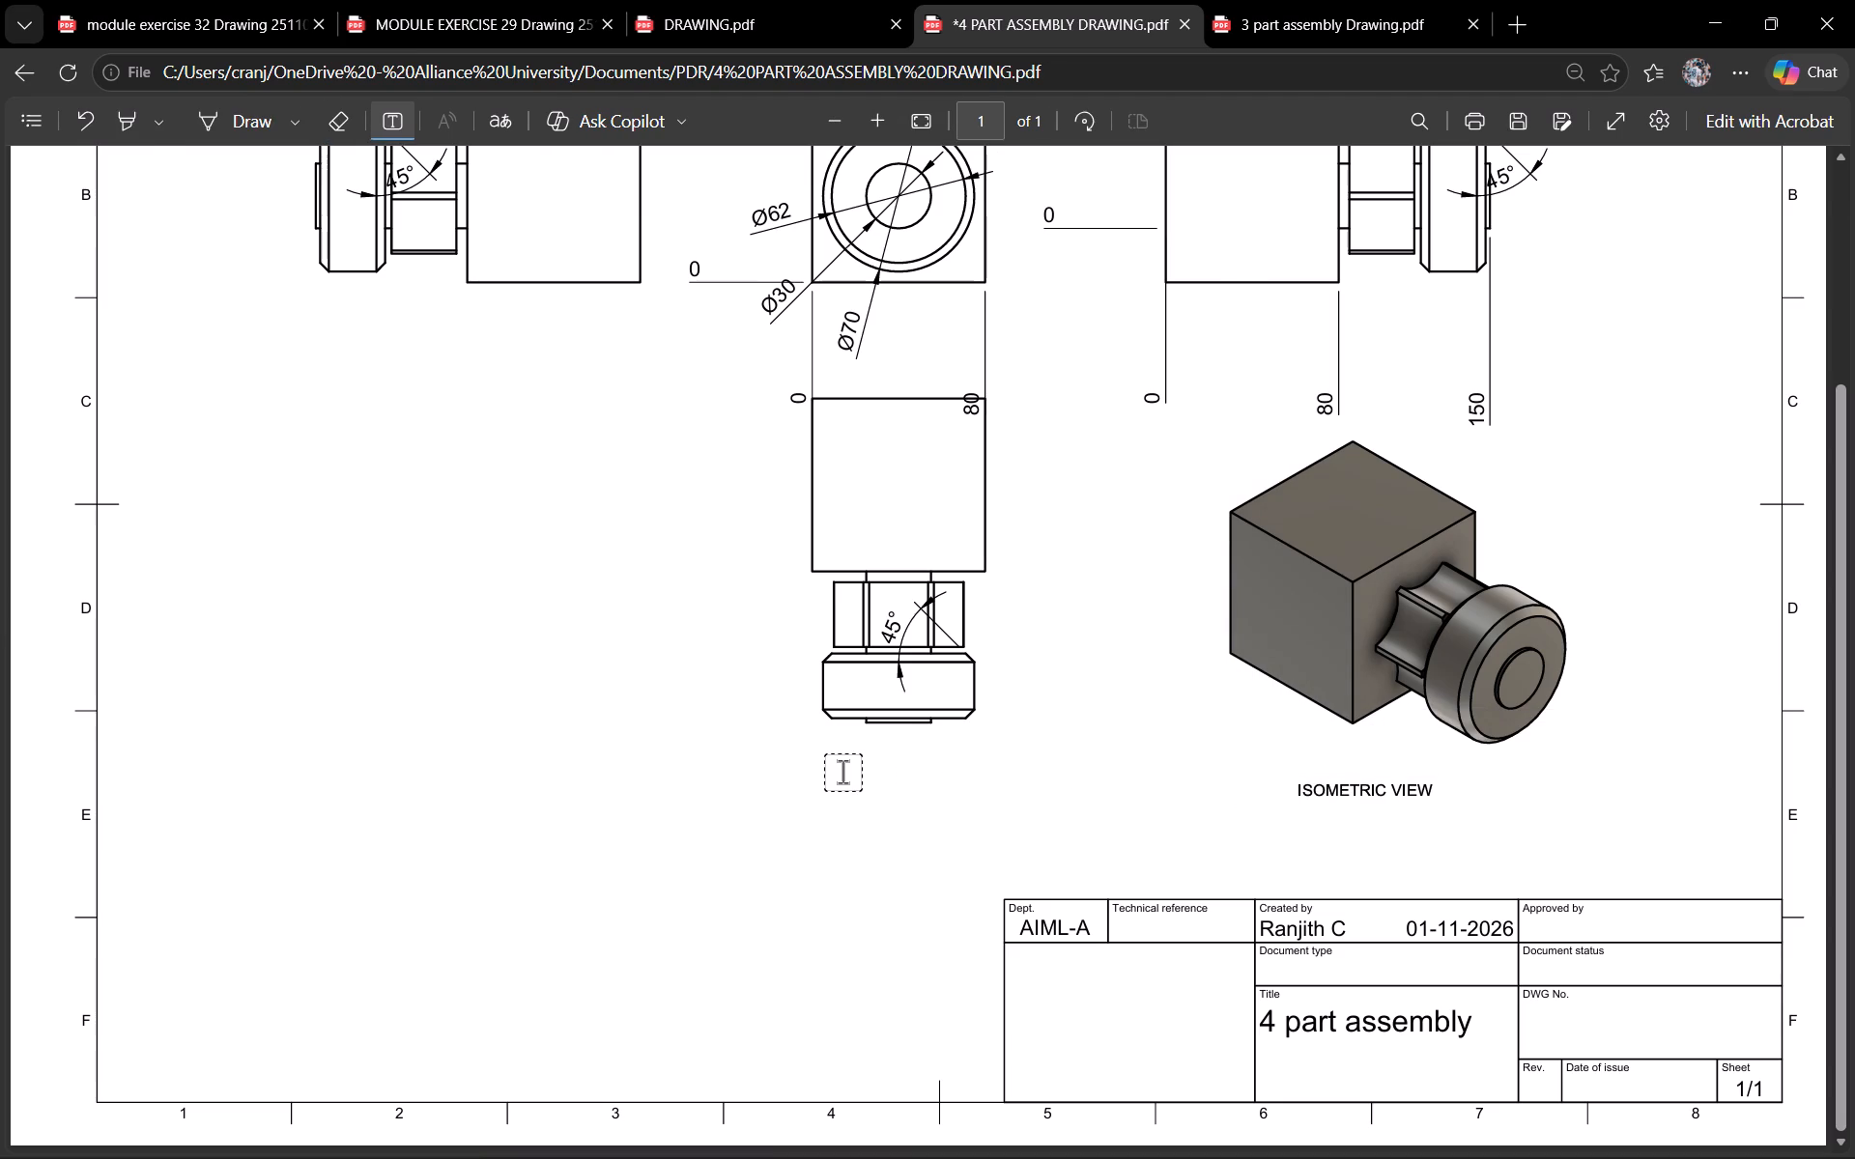
# Add the label TOP VIEW above the dimensioned circular view and shift it slightly right to centre it.
pyautogui.scroll(1, 907, 796)
pyautogui.scroll(-1, 907, 802)
pyautogui.scroll(3, 907, 802)
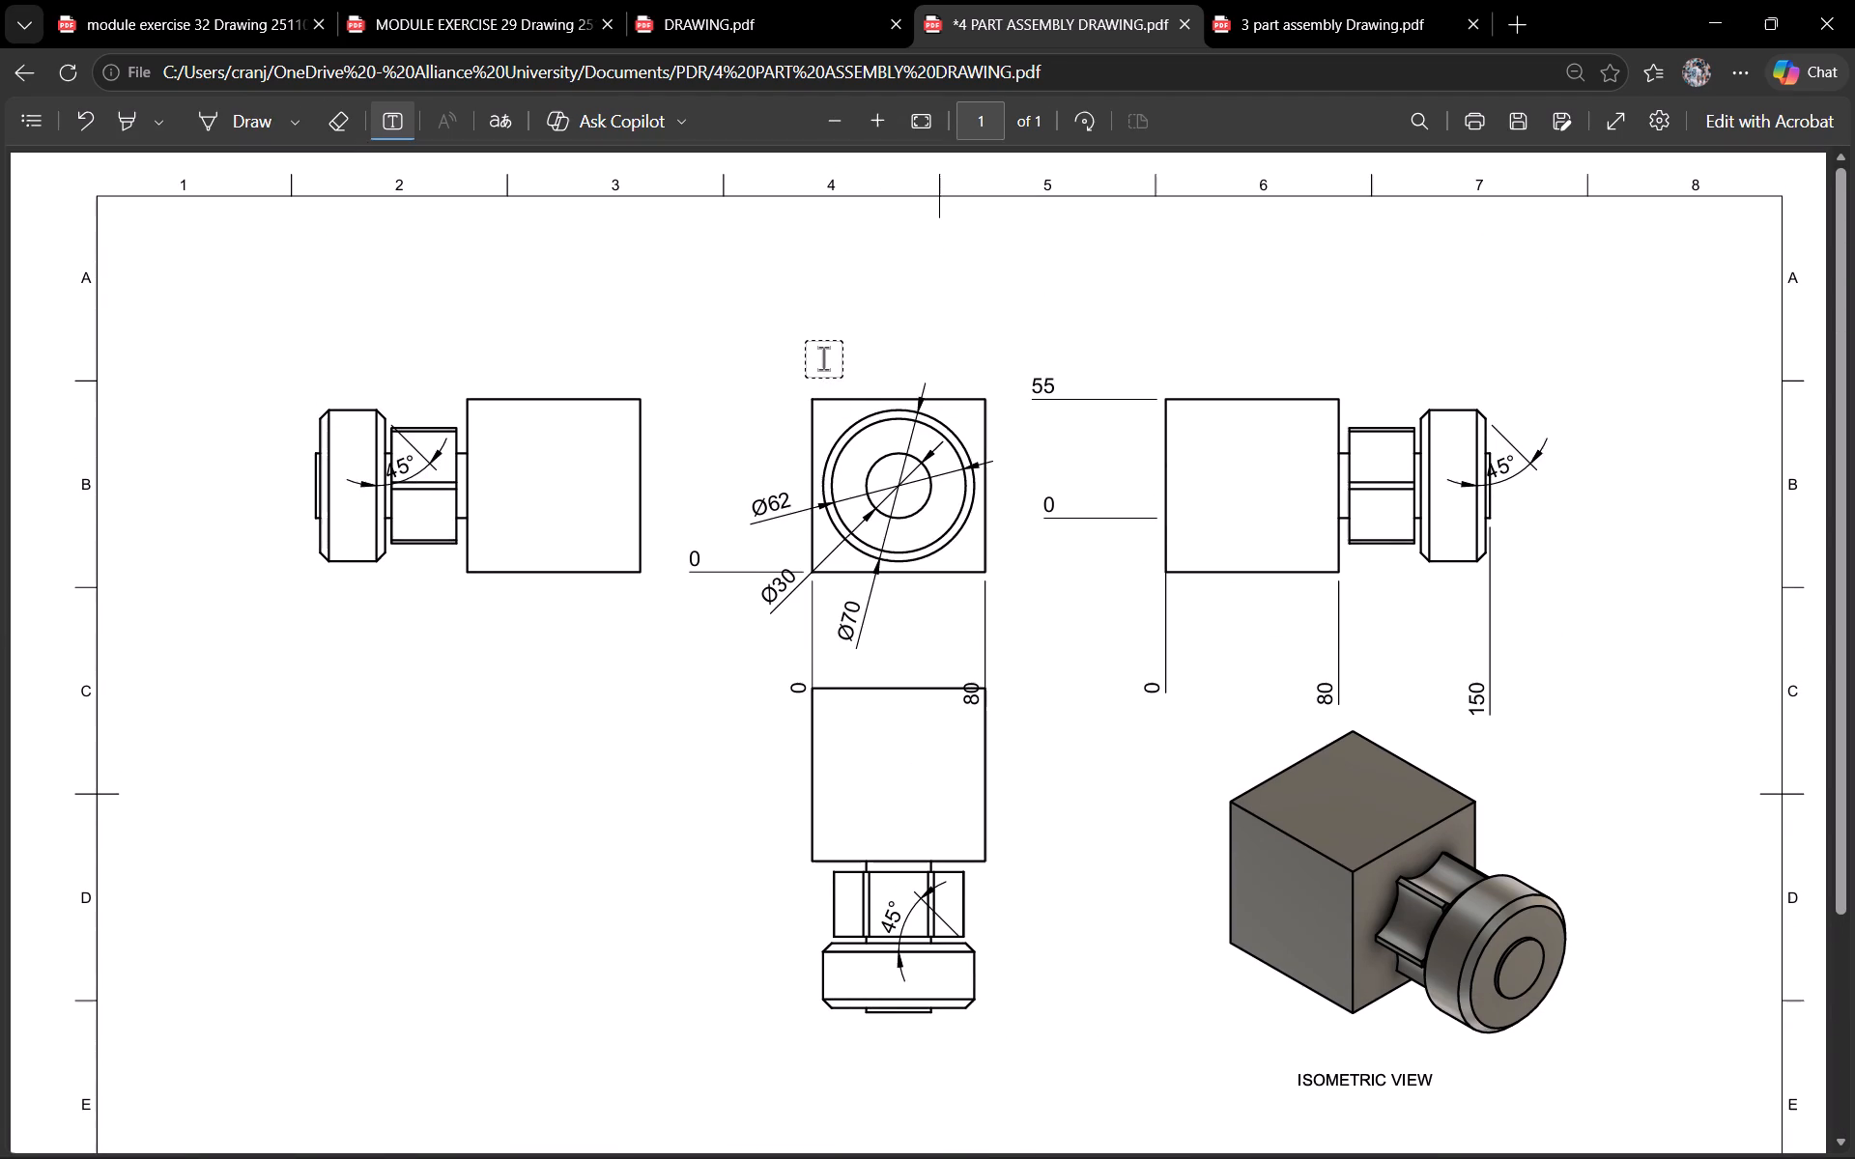
pyautogui.click(828, 358)
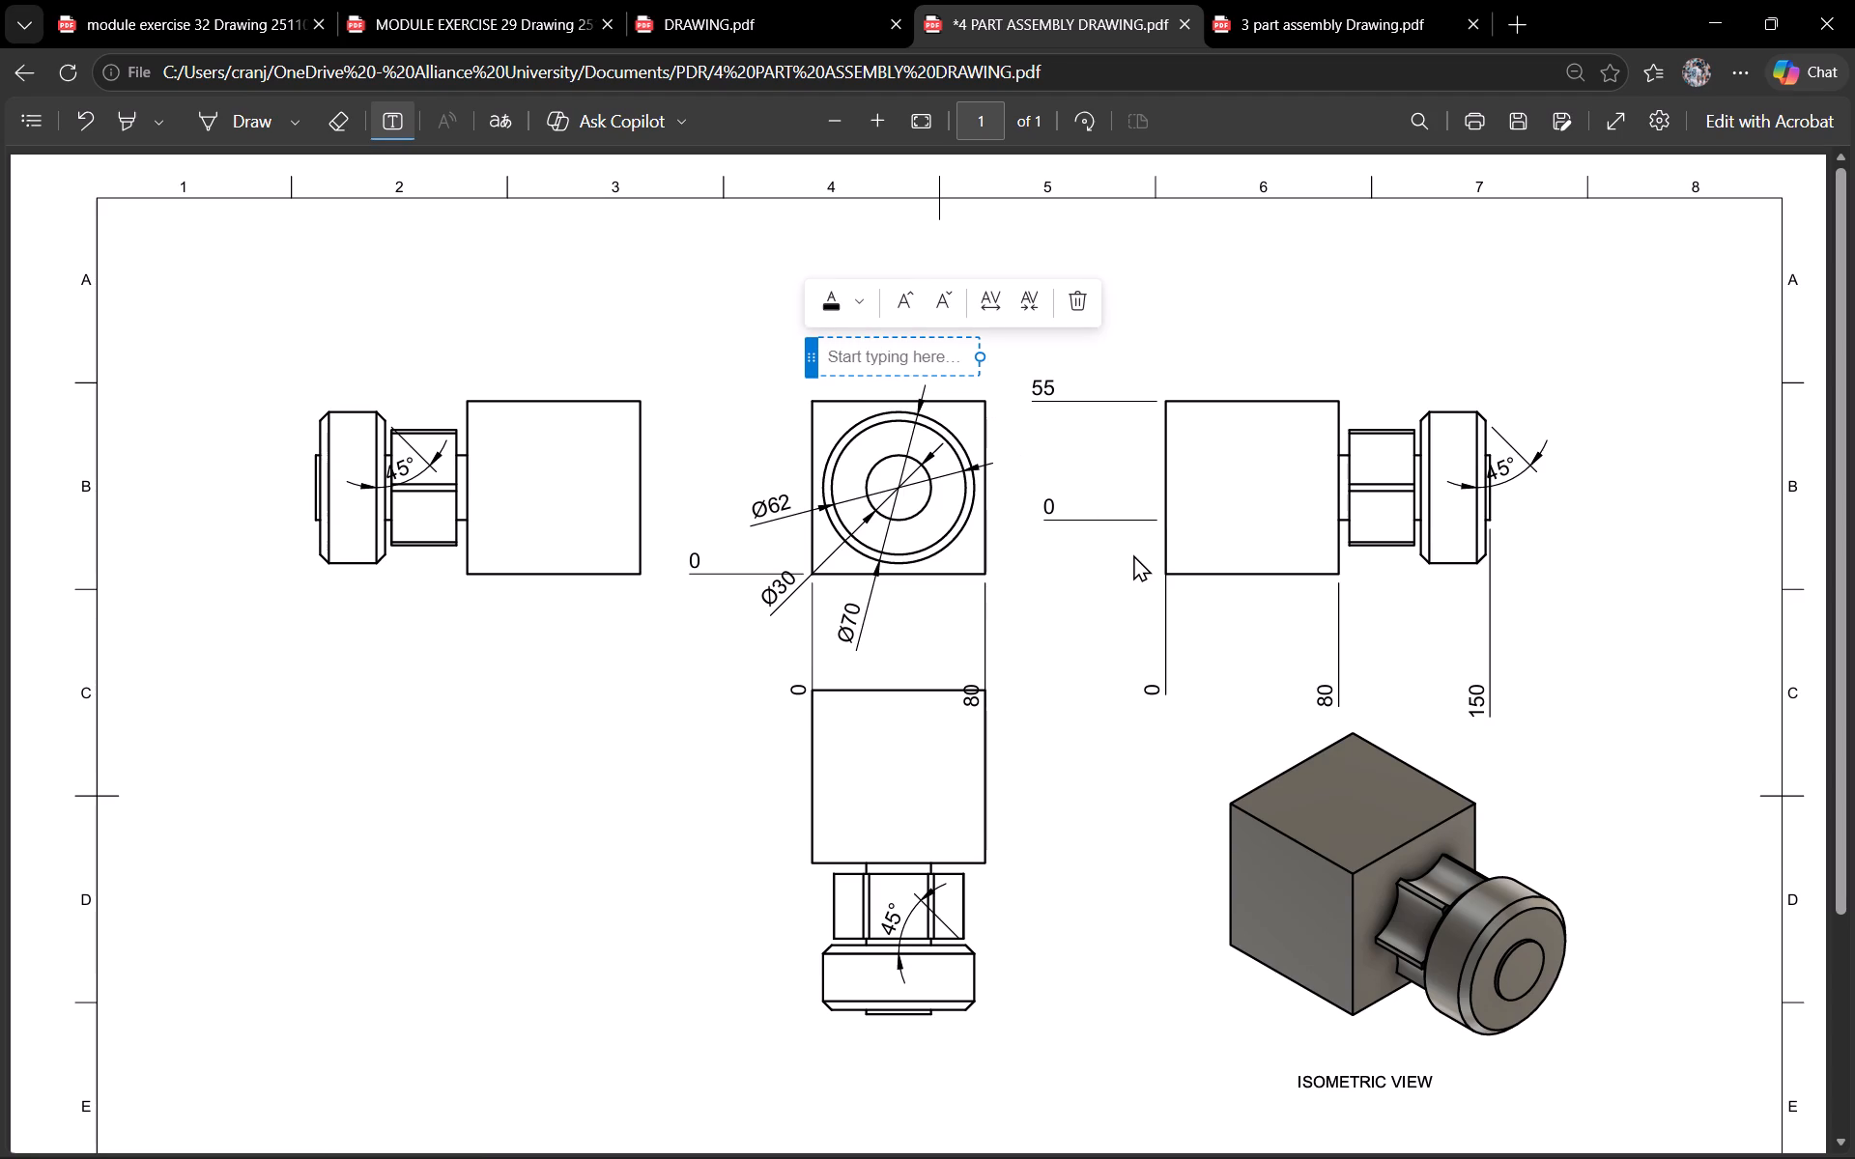
pyautogui.write('TOP')
pyautogui.press('space')
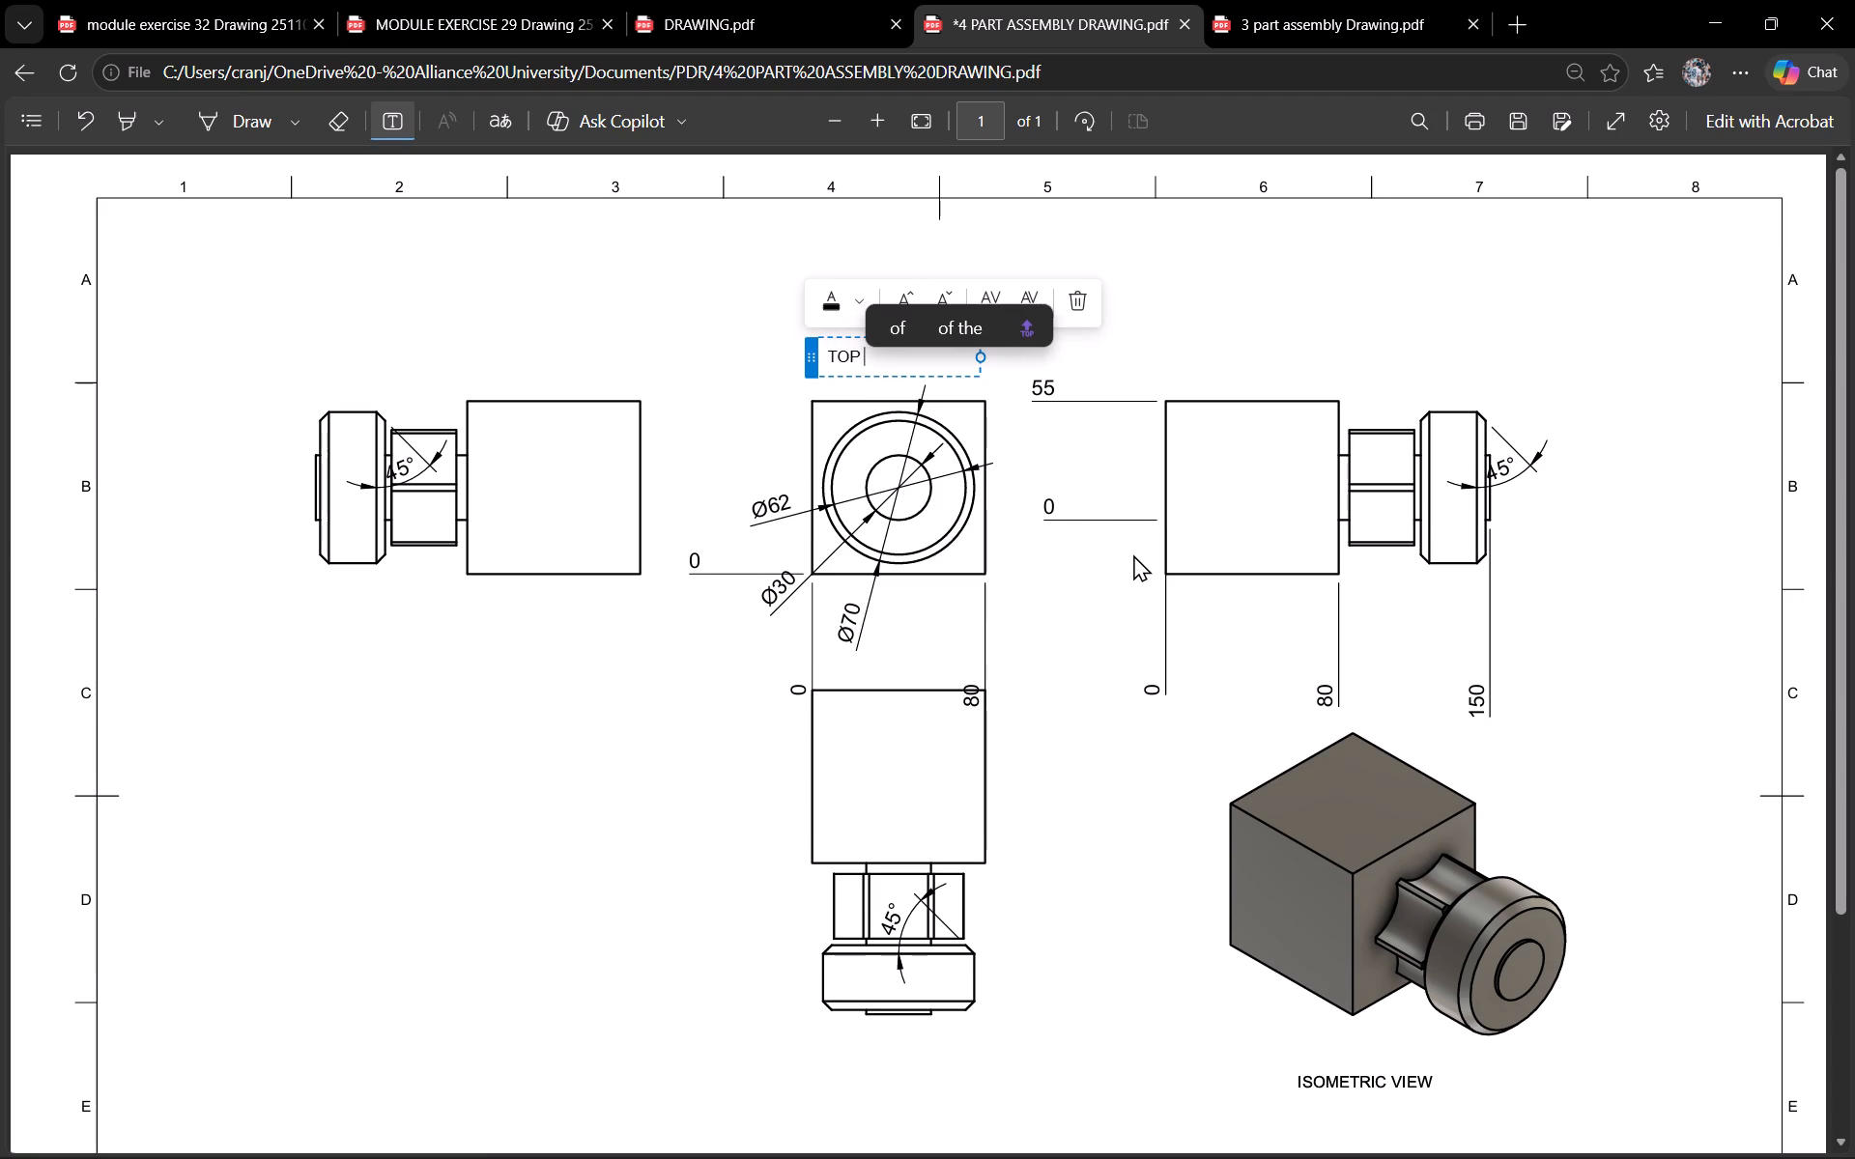
pyautogui.write('VIEW')
pyautogui.press('Return')
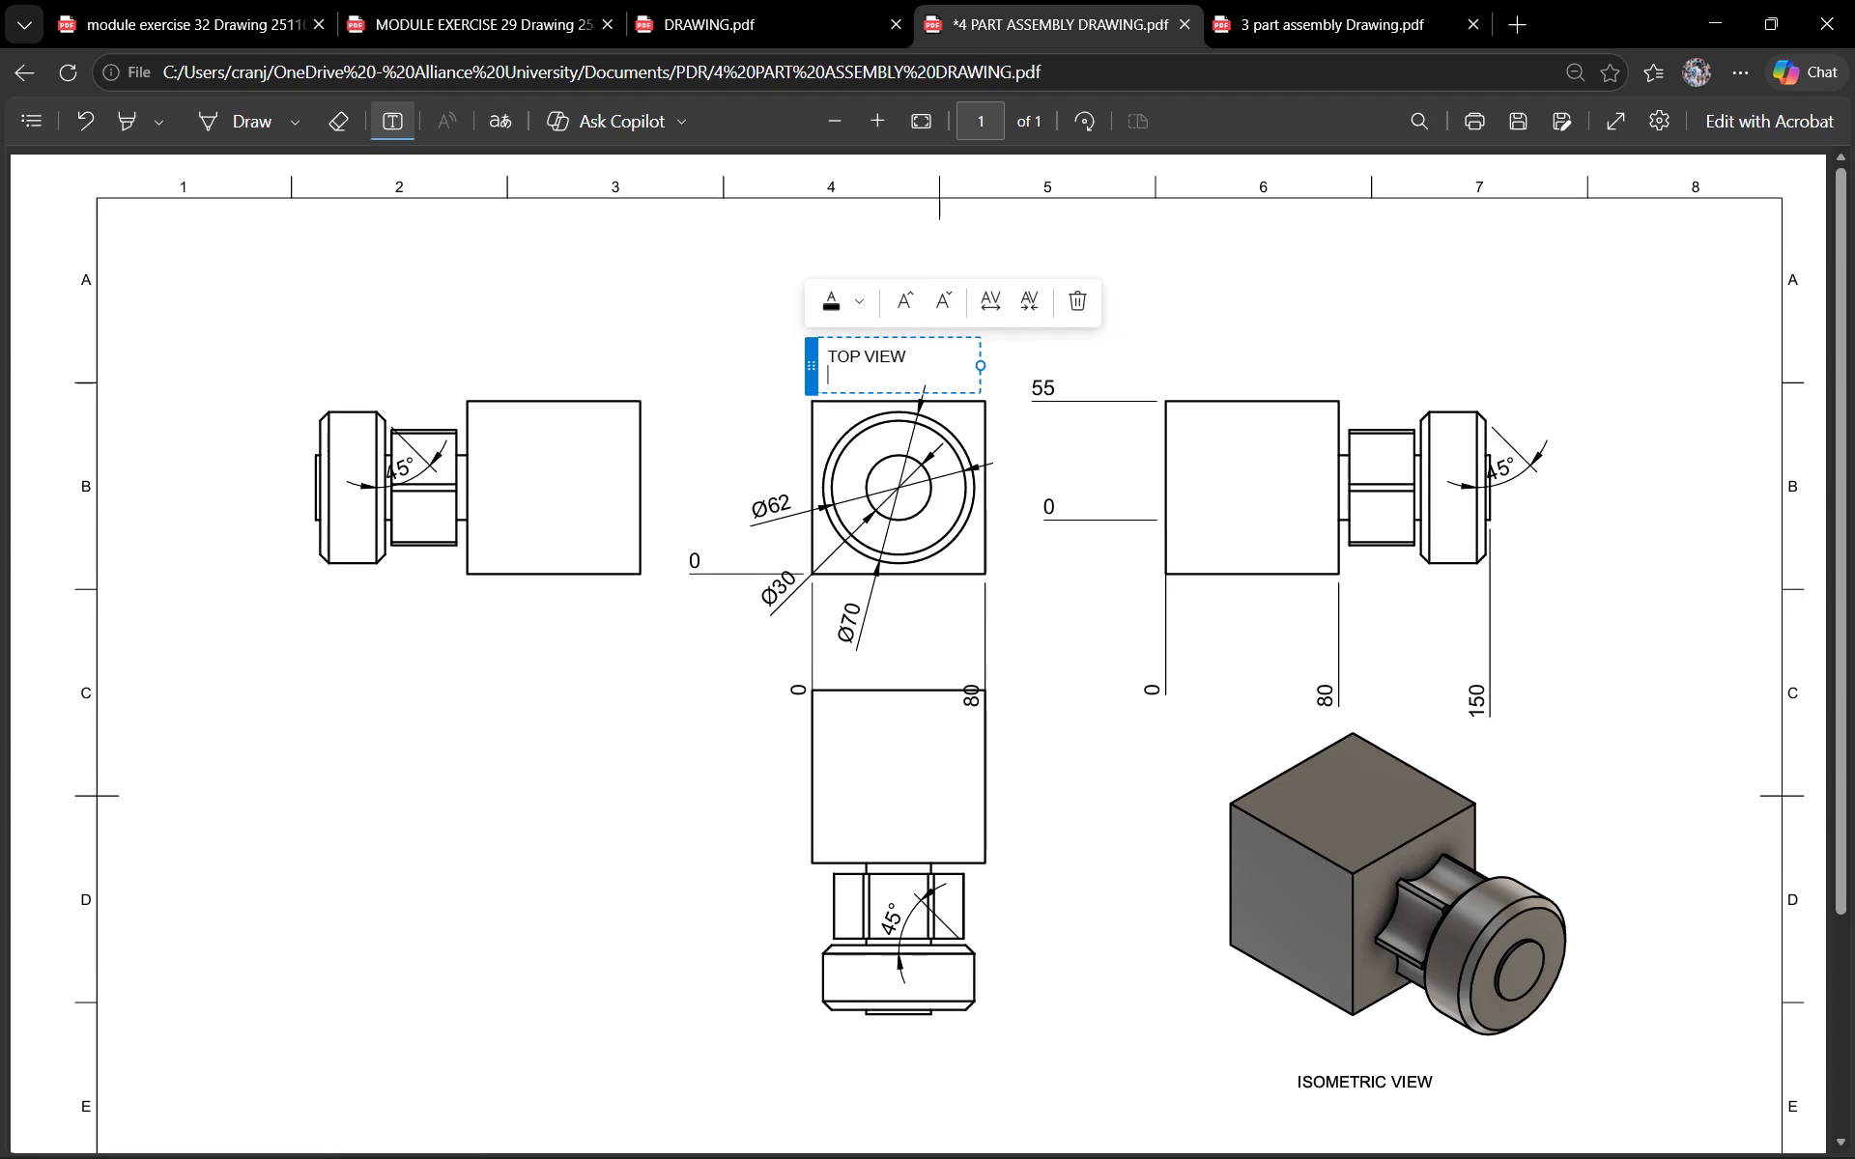
pyautogui.click(859, 1068)
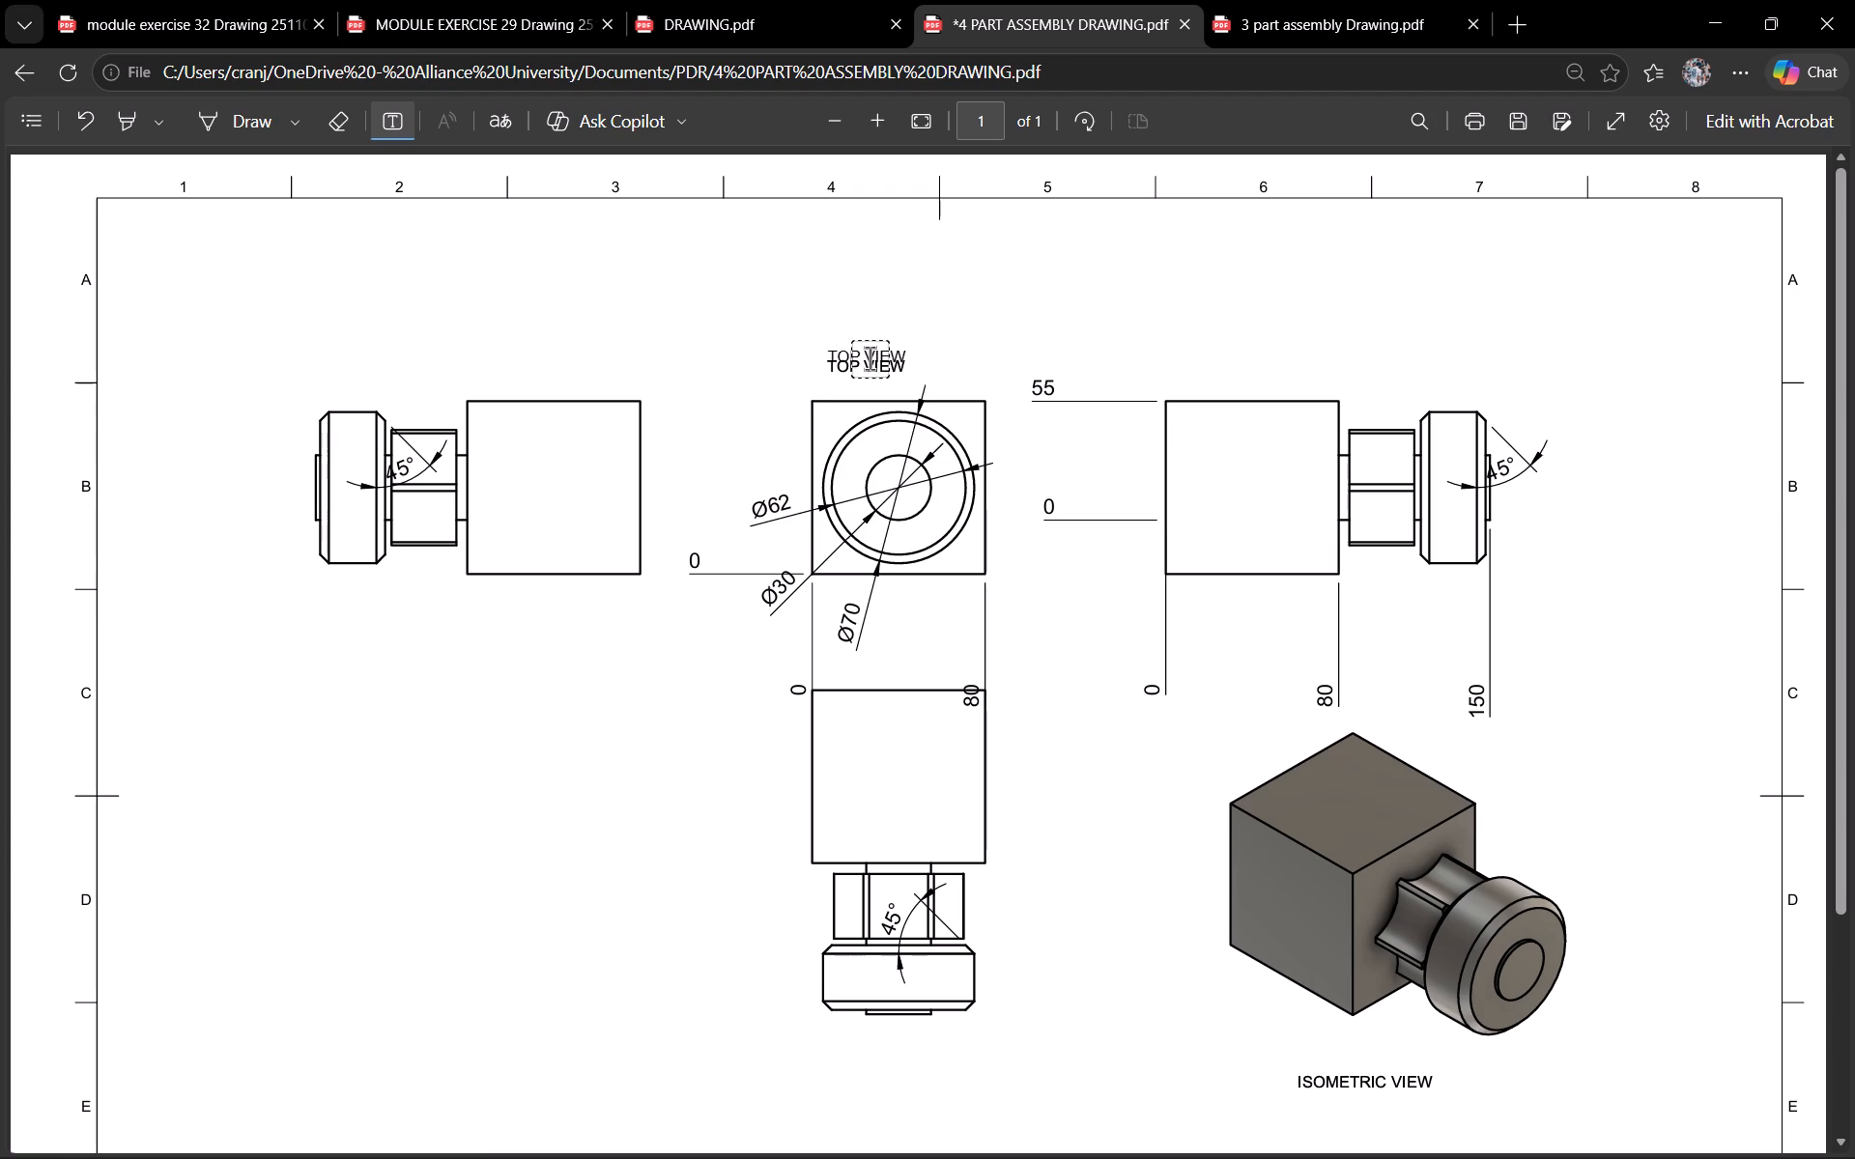
pyautogui.click(870, 359)
pyautogui.moveTo(814, 363); pyautogui.dragTo(838, 363)
pyautogui.click(894, 1058)
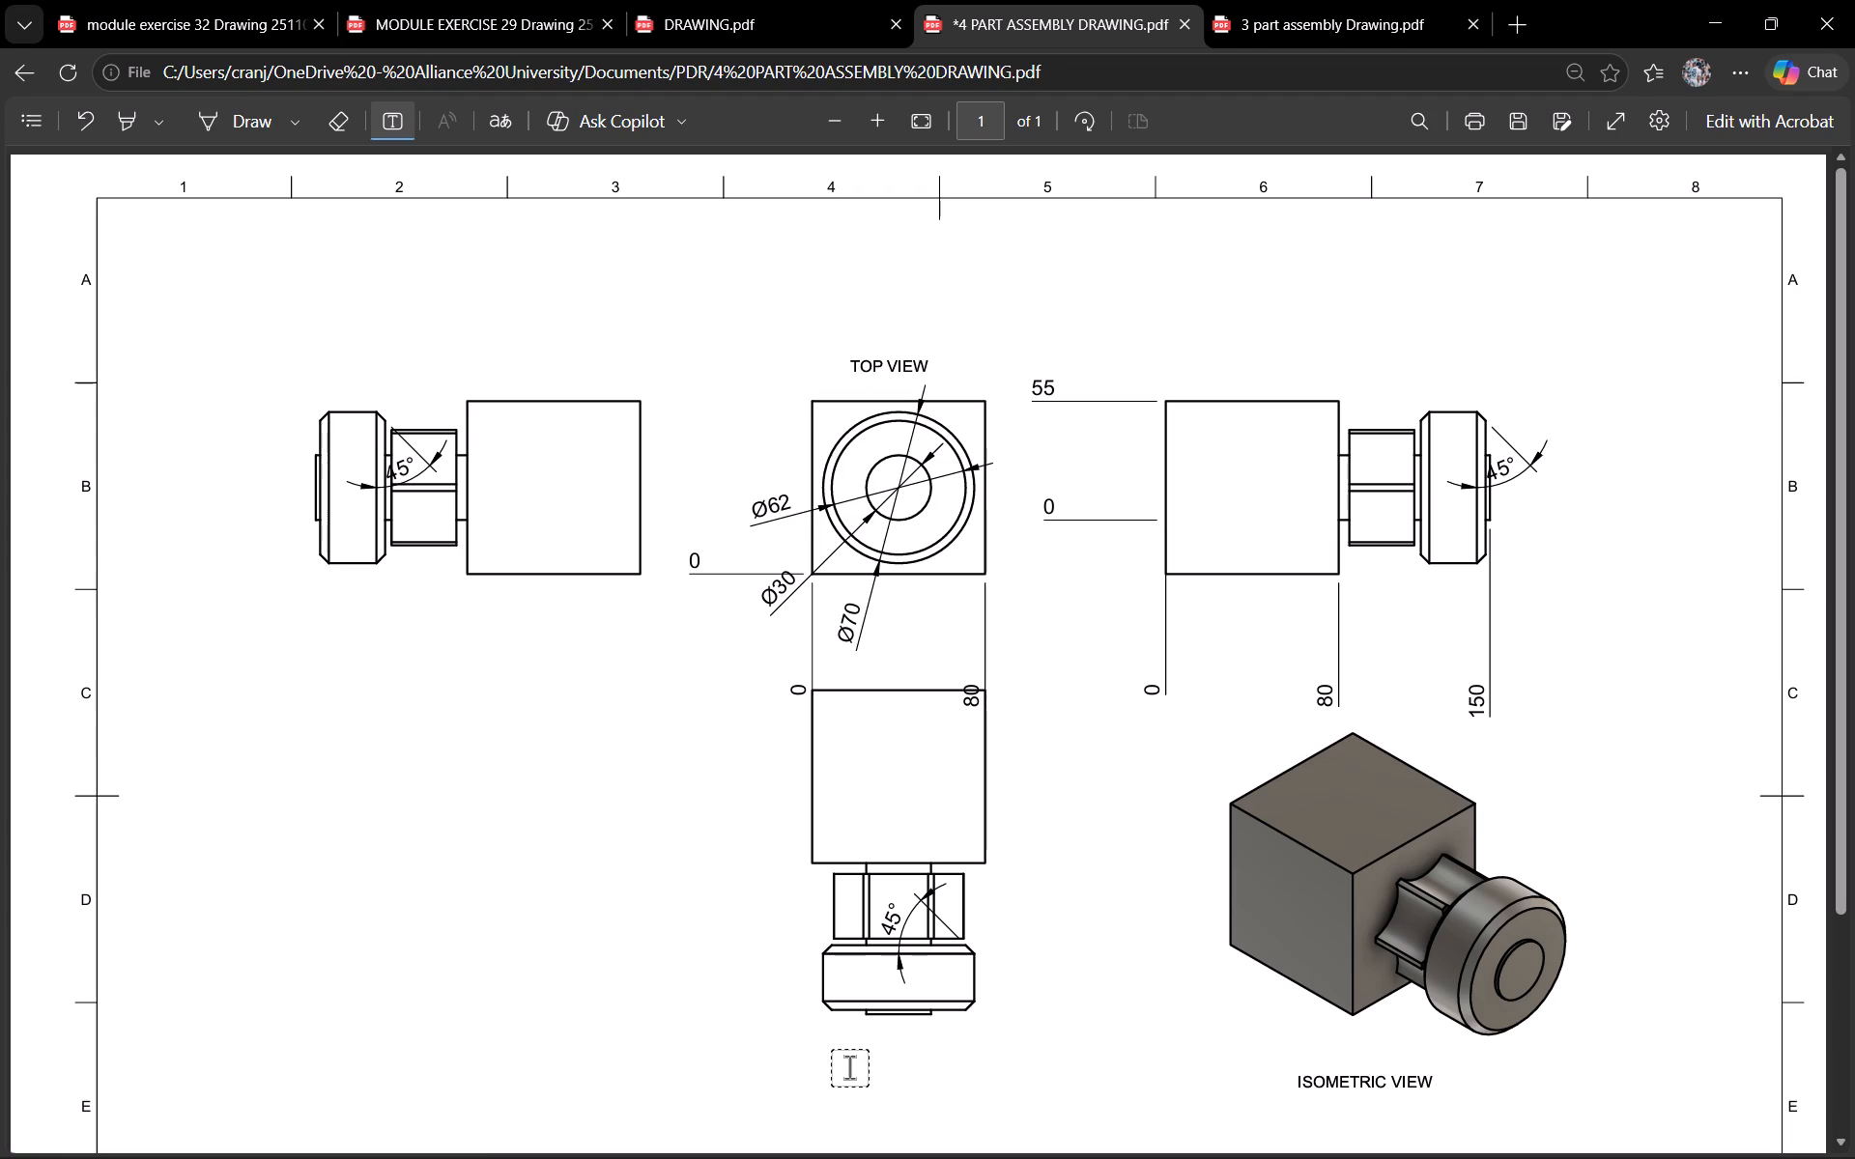
# Add the label BOTTOM VIEW beneath the lower middle view.
pyautogui.click(841, 1067)
pyautogui.write('BOTTOM VIEW')
pyautogui.press('Return')
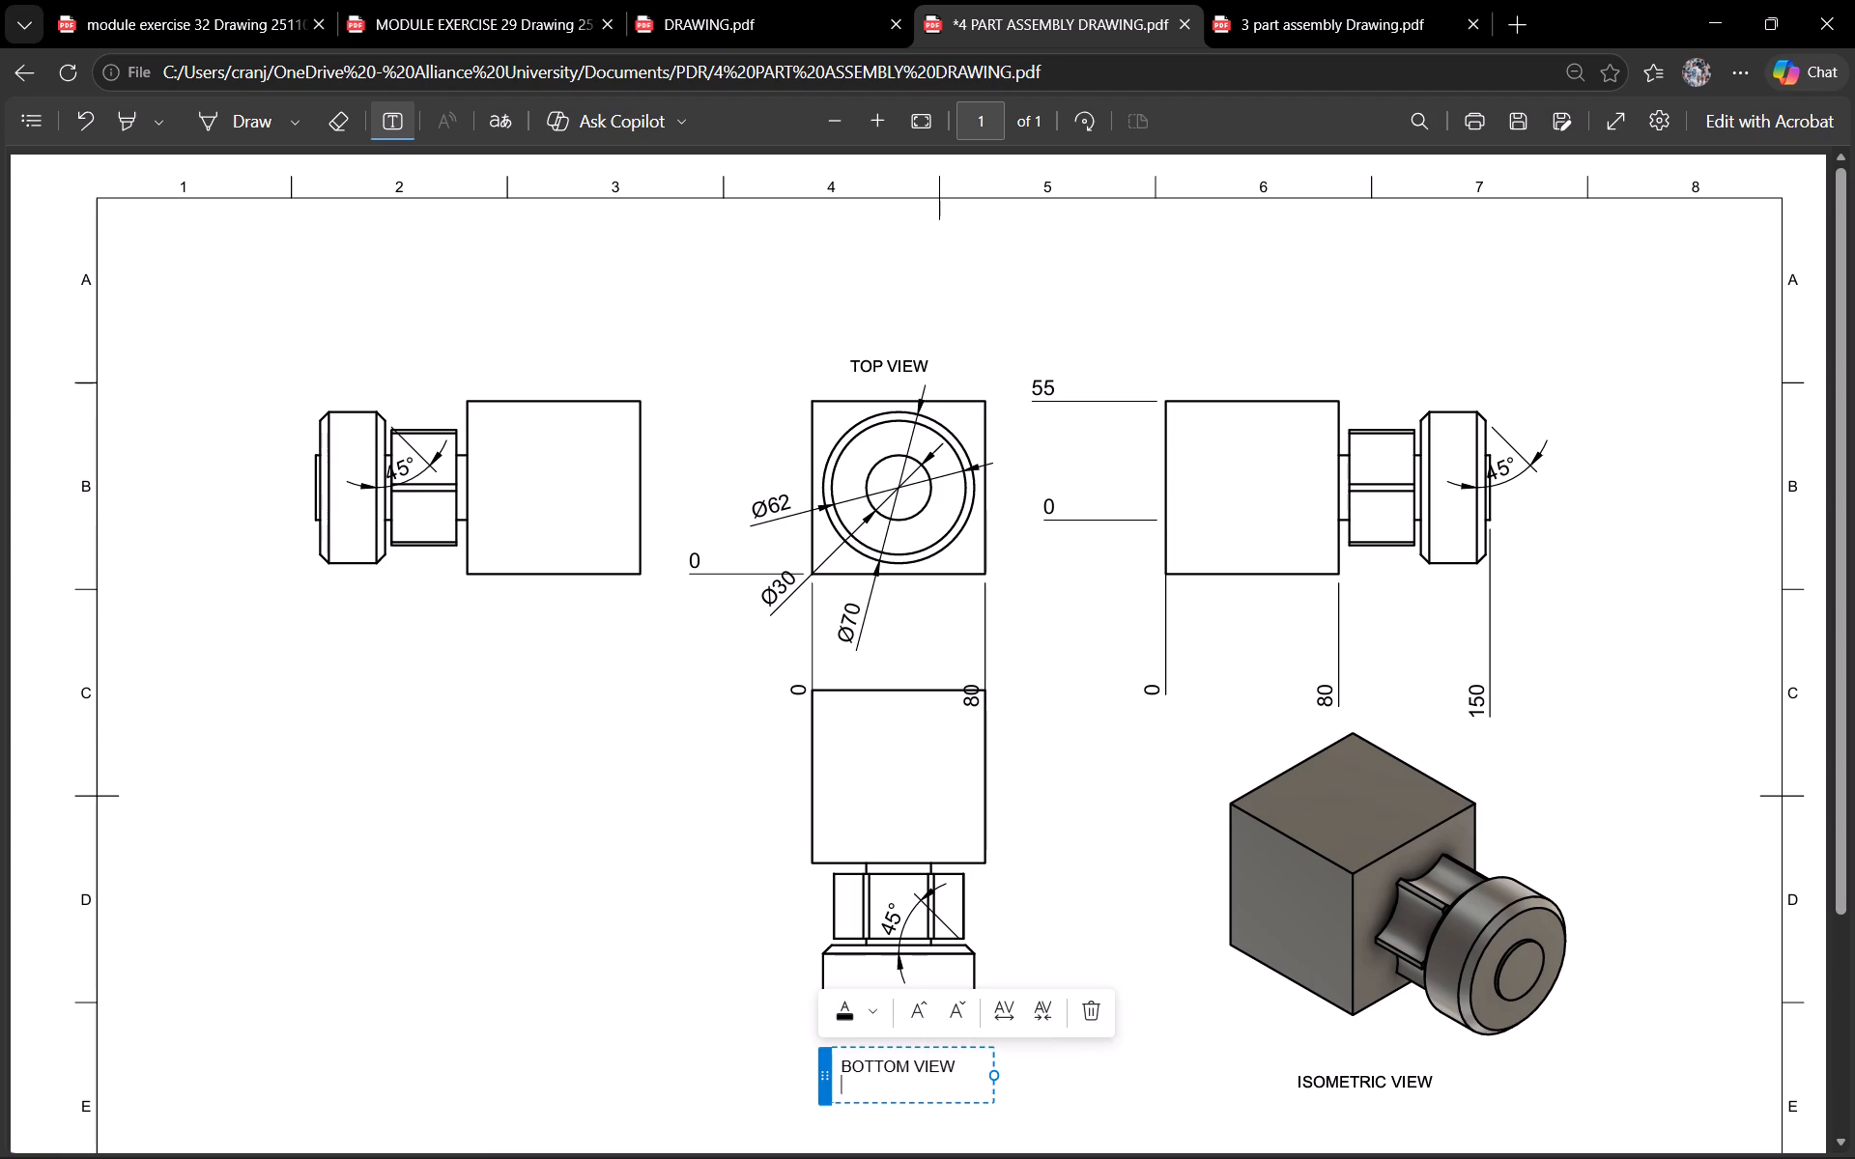
pyautogui.click(395, 626)
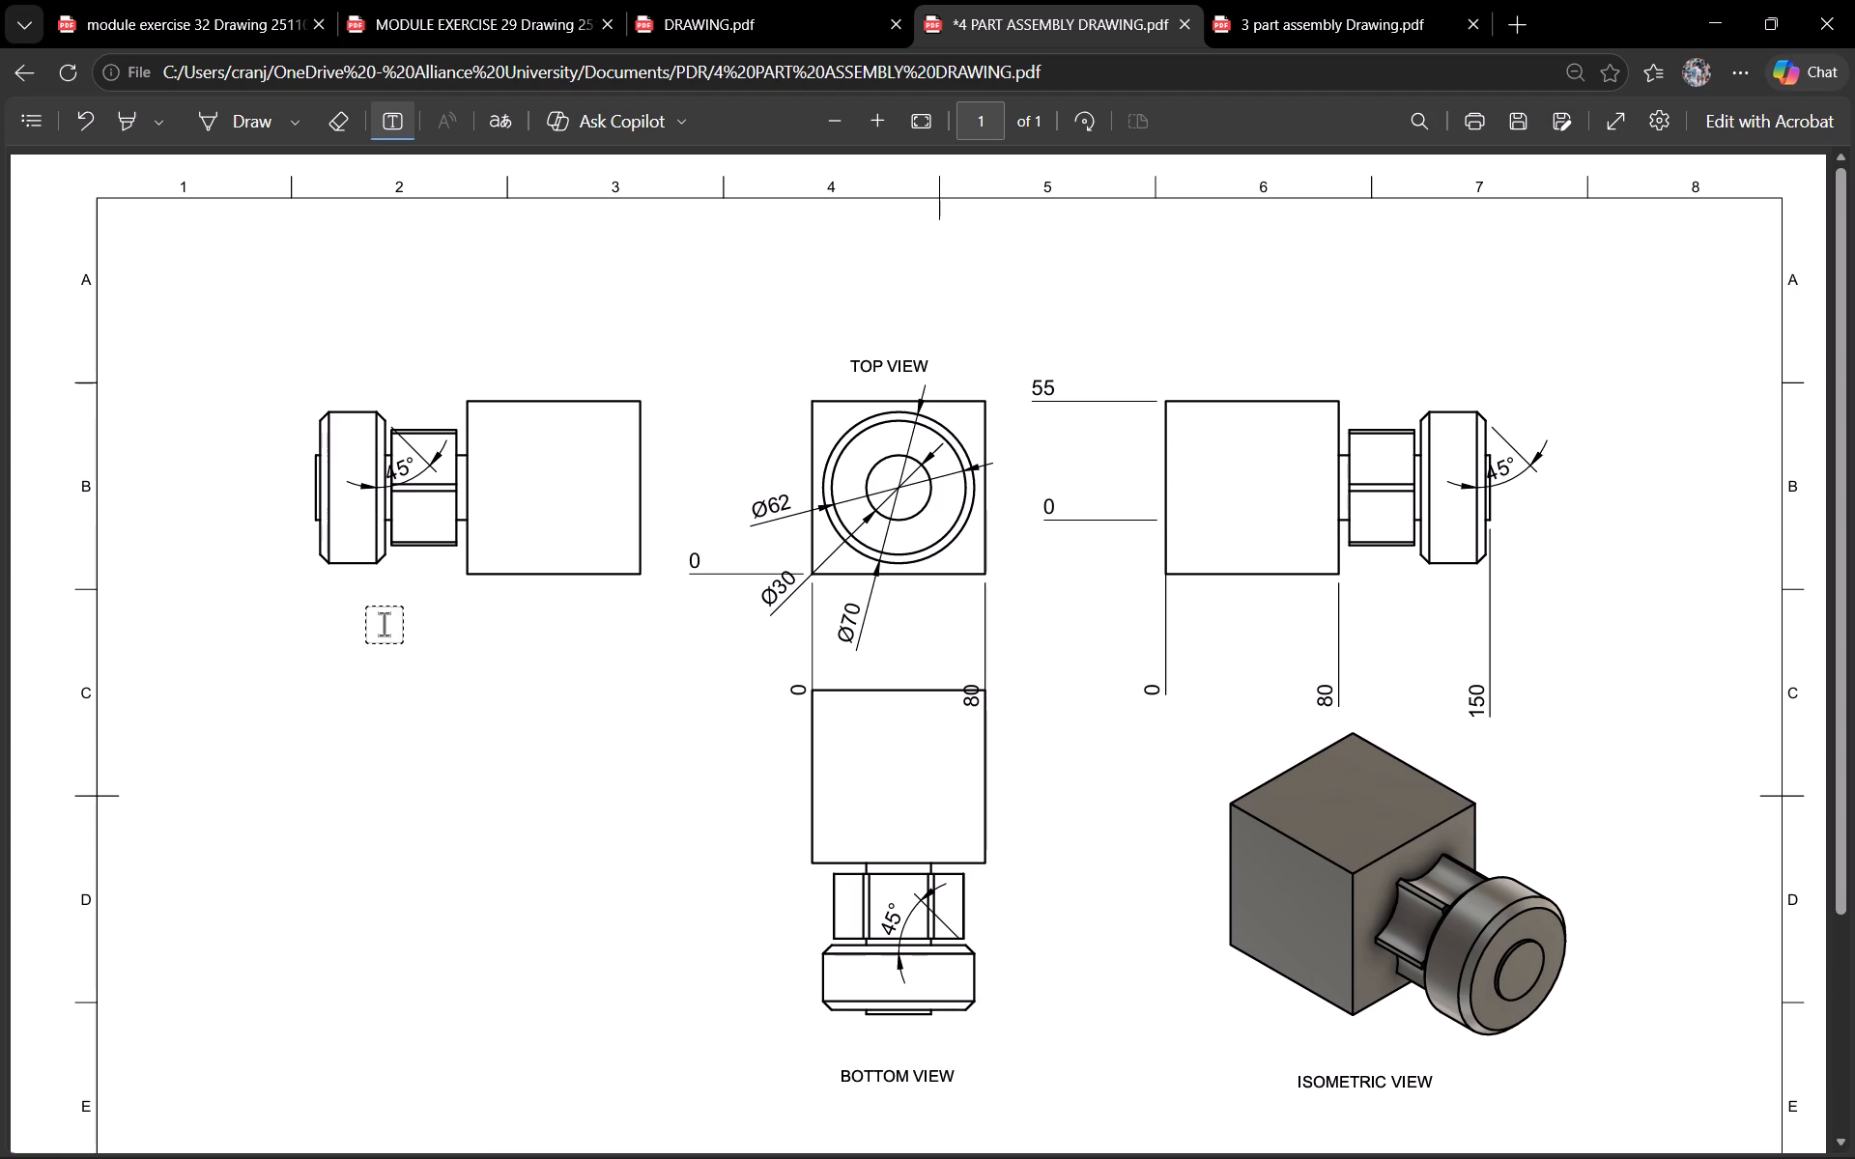
# Add the label SIDE VIEW beneath the leftmost view of the sheet and shift it slightly right.
pyautogui.click(385, 644)
pyautogui.write('SIDE')
pyautogui.press('space')
pyautogui.write('VIEW')
pyautogui.press('Return')
pyautogui.click(552, 841)
pyautogui.click(420, 649)
pyautogui.moveTo(370, 653); pyautogui.dragTo(395, 653)
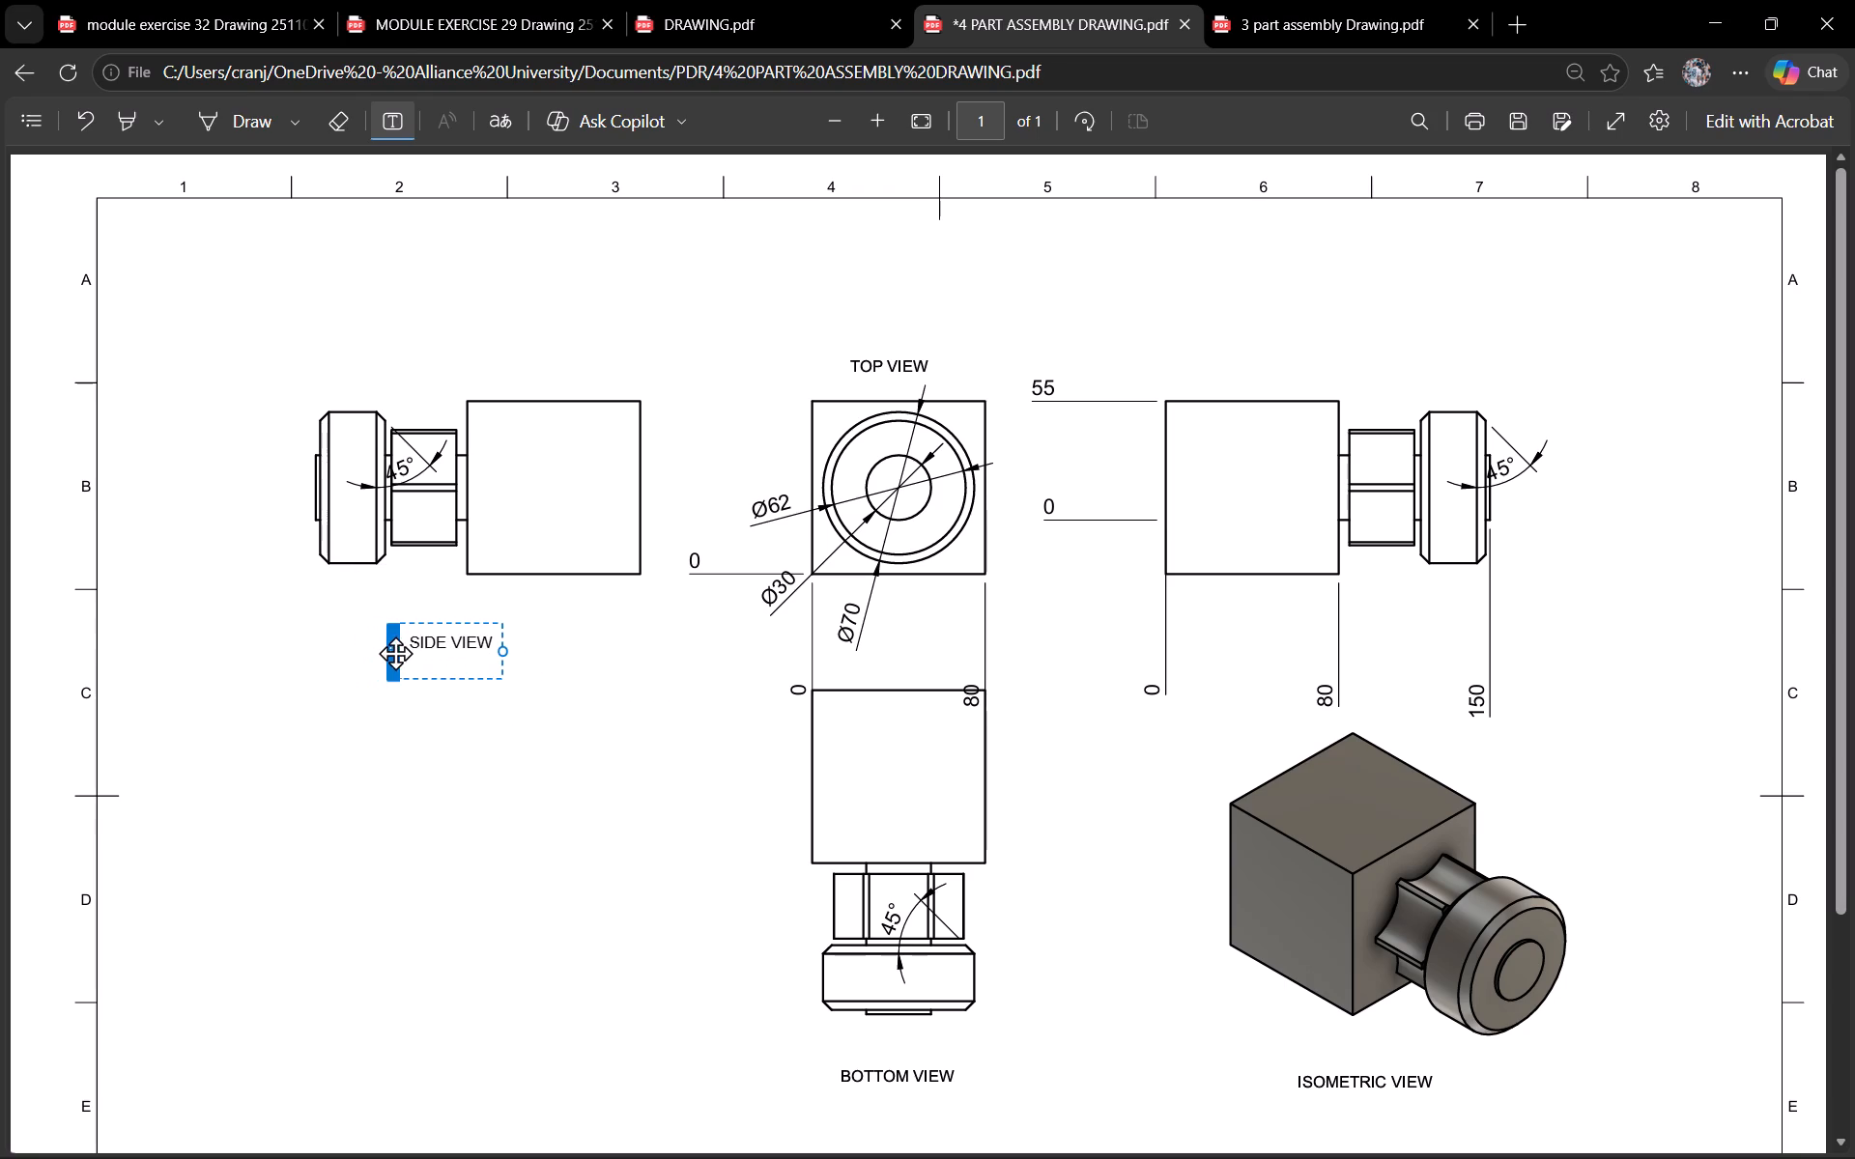
# Shift the SIDE VIEW label slightly further right and save the 4 part assembly drawing.
pyautogui.moveTo(395, 653); pyautogui.dragTo(406, 653)
pyautogui.click(430, 778)
pyautogui.scroll(-4, 1407, 792)
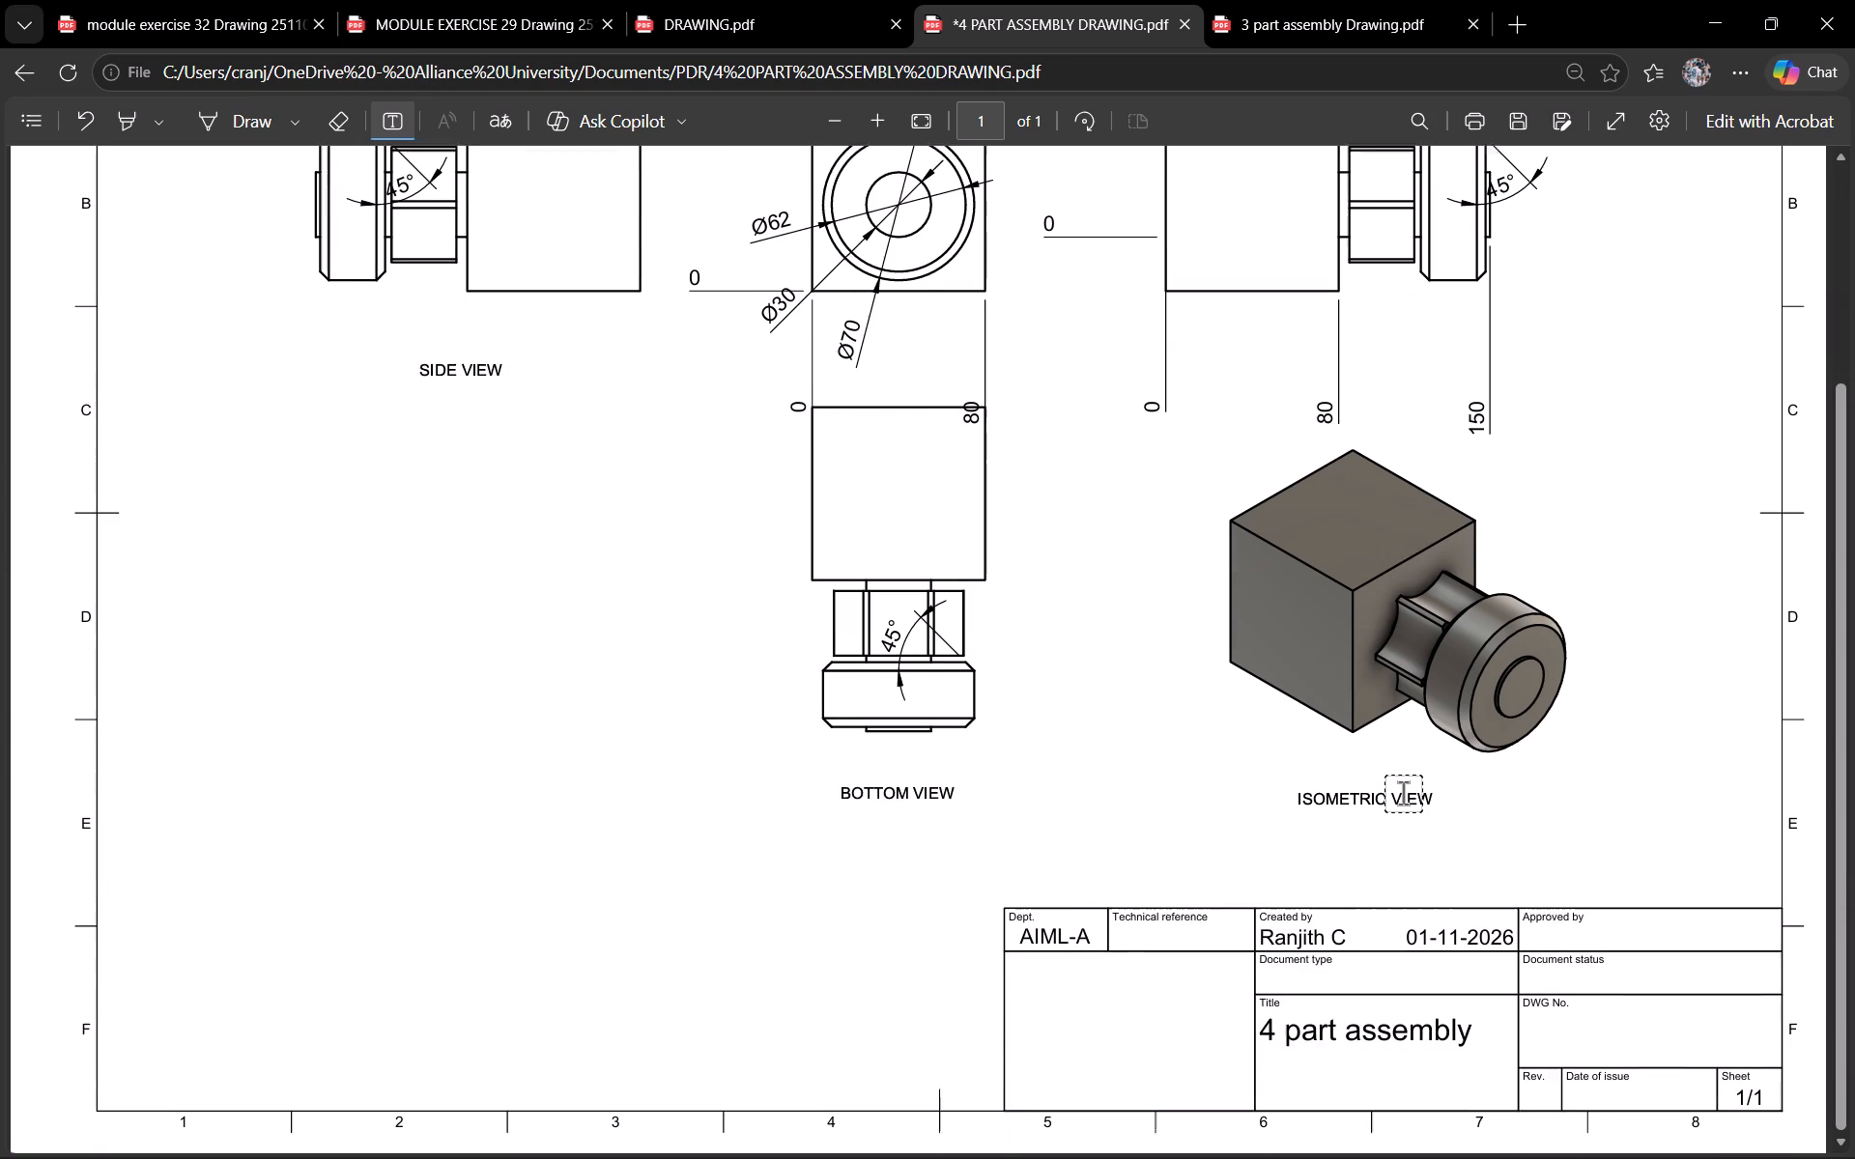
pyautogui.scroll(-1, 1404, 794)
pyautogui.click(1511, 110)
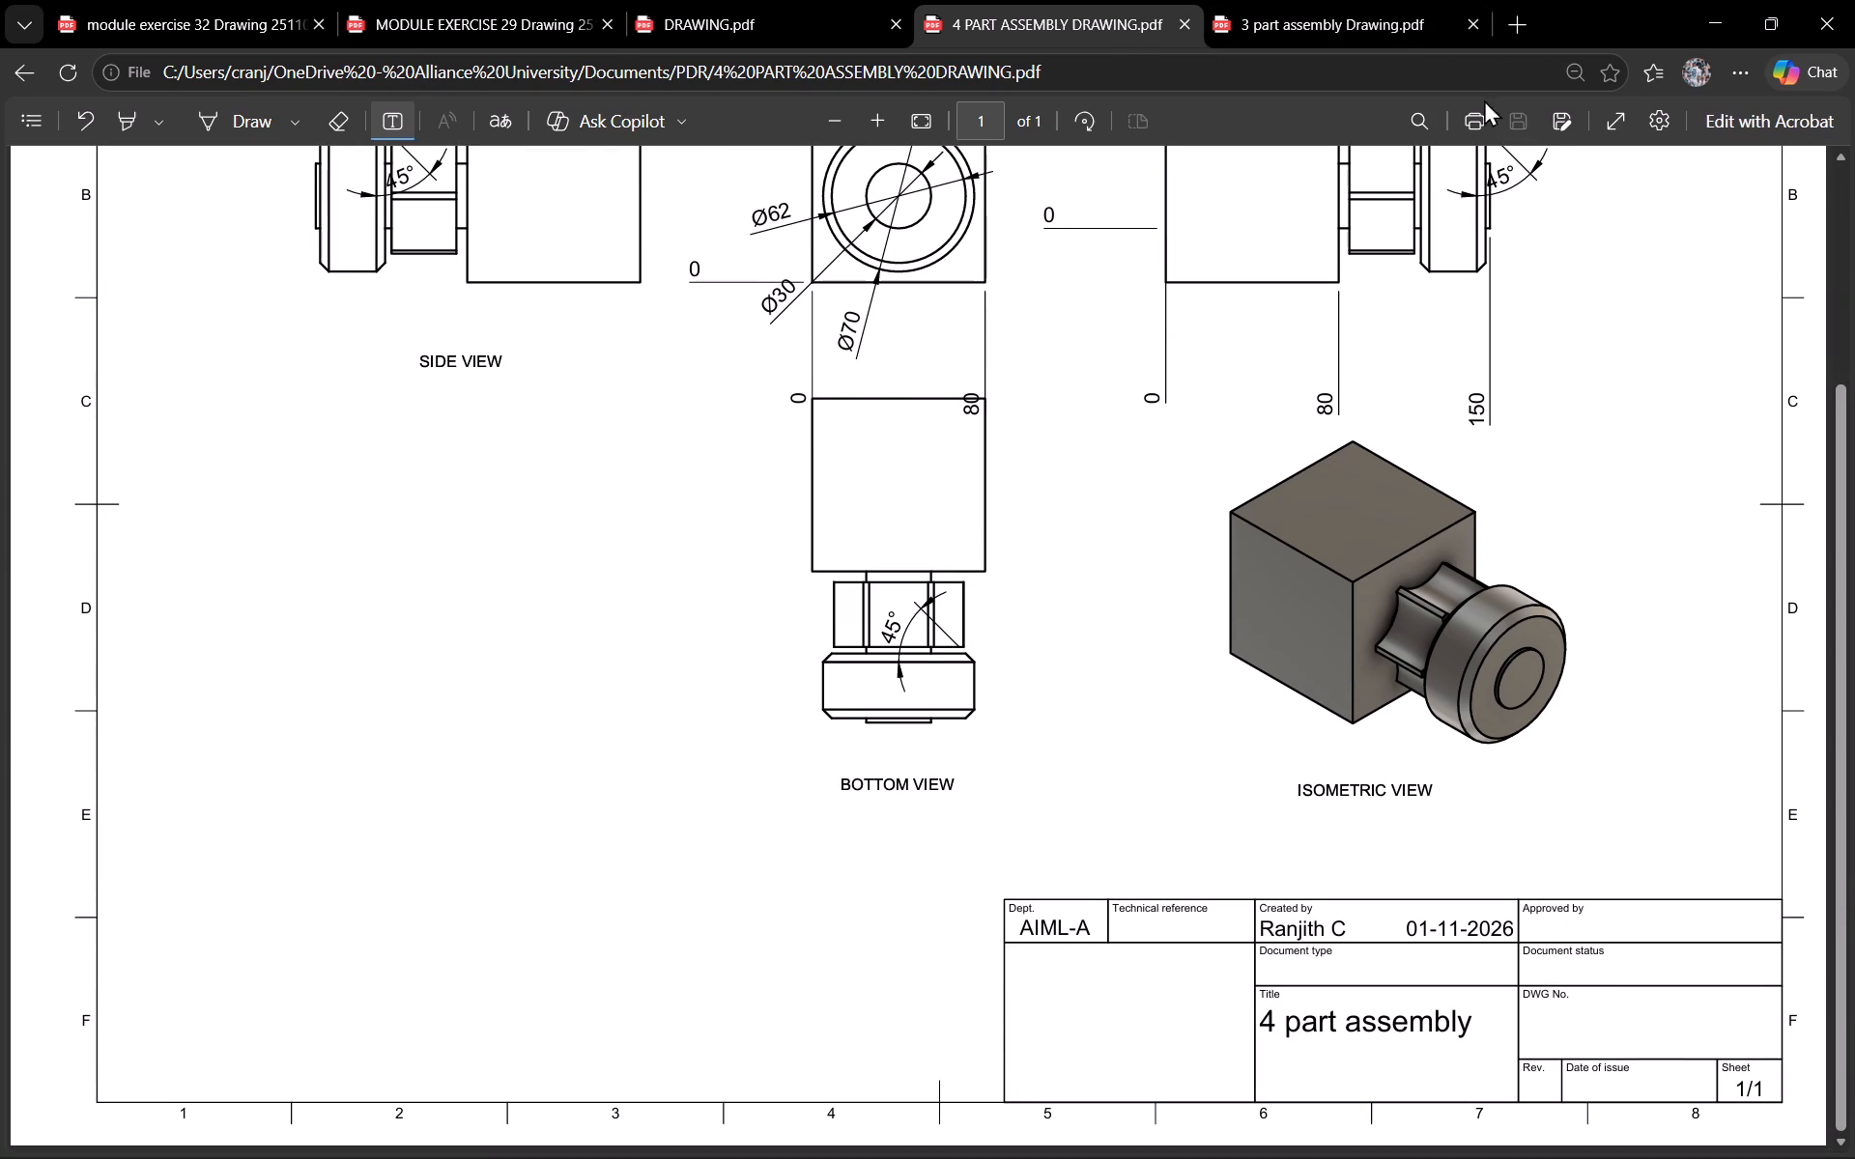
# In the nut and bolt drawing, DRAWING.pdf, add the black label ISOMETRIC VIEW beneath the shaded isometric view.
pyautogui.click(691, 0)
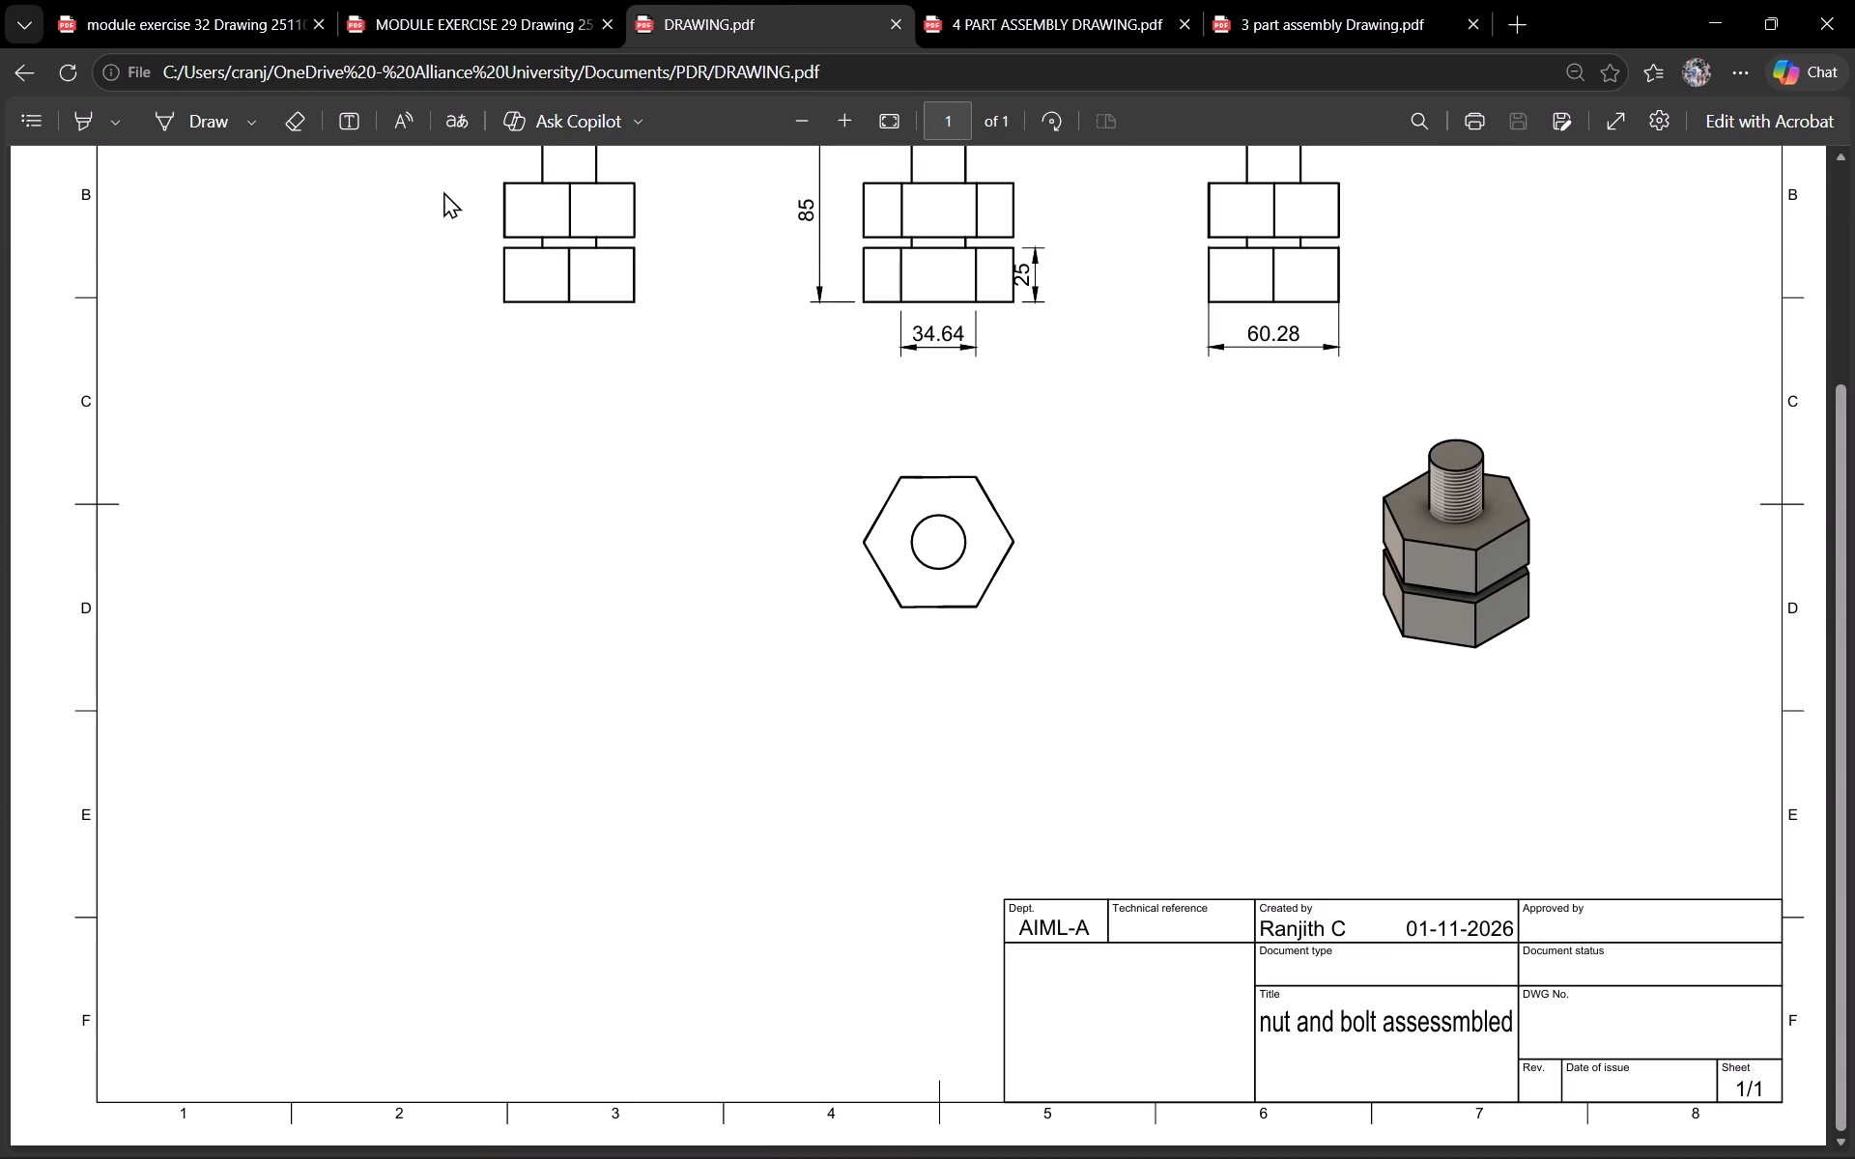
pyautogui.click(353, 126)
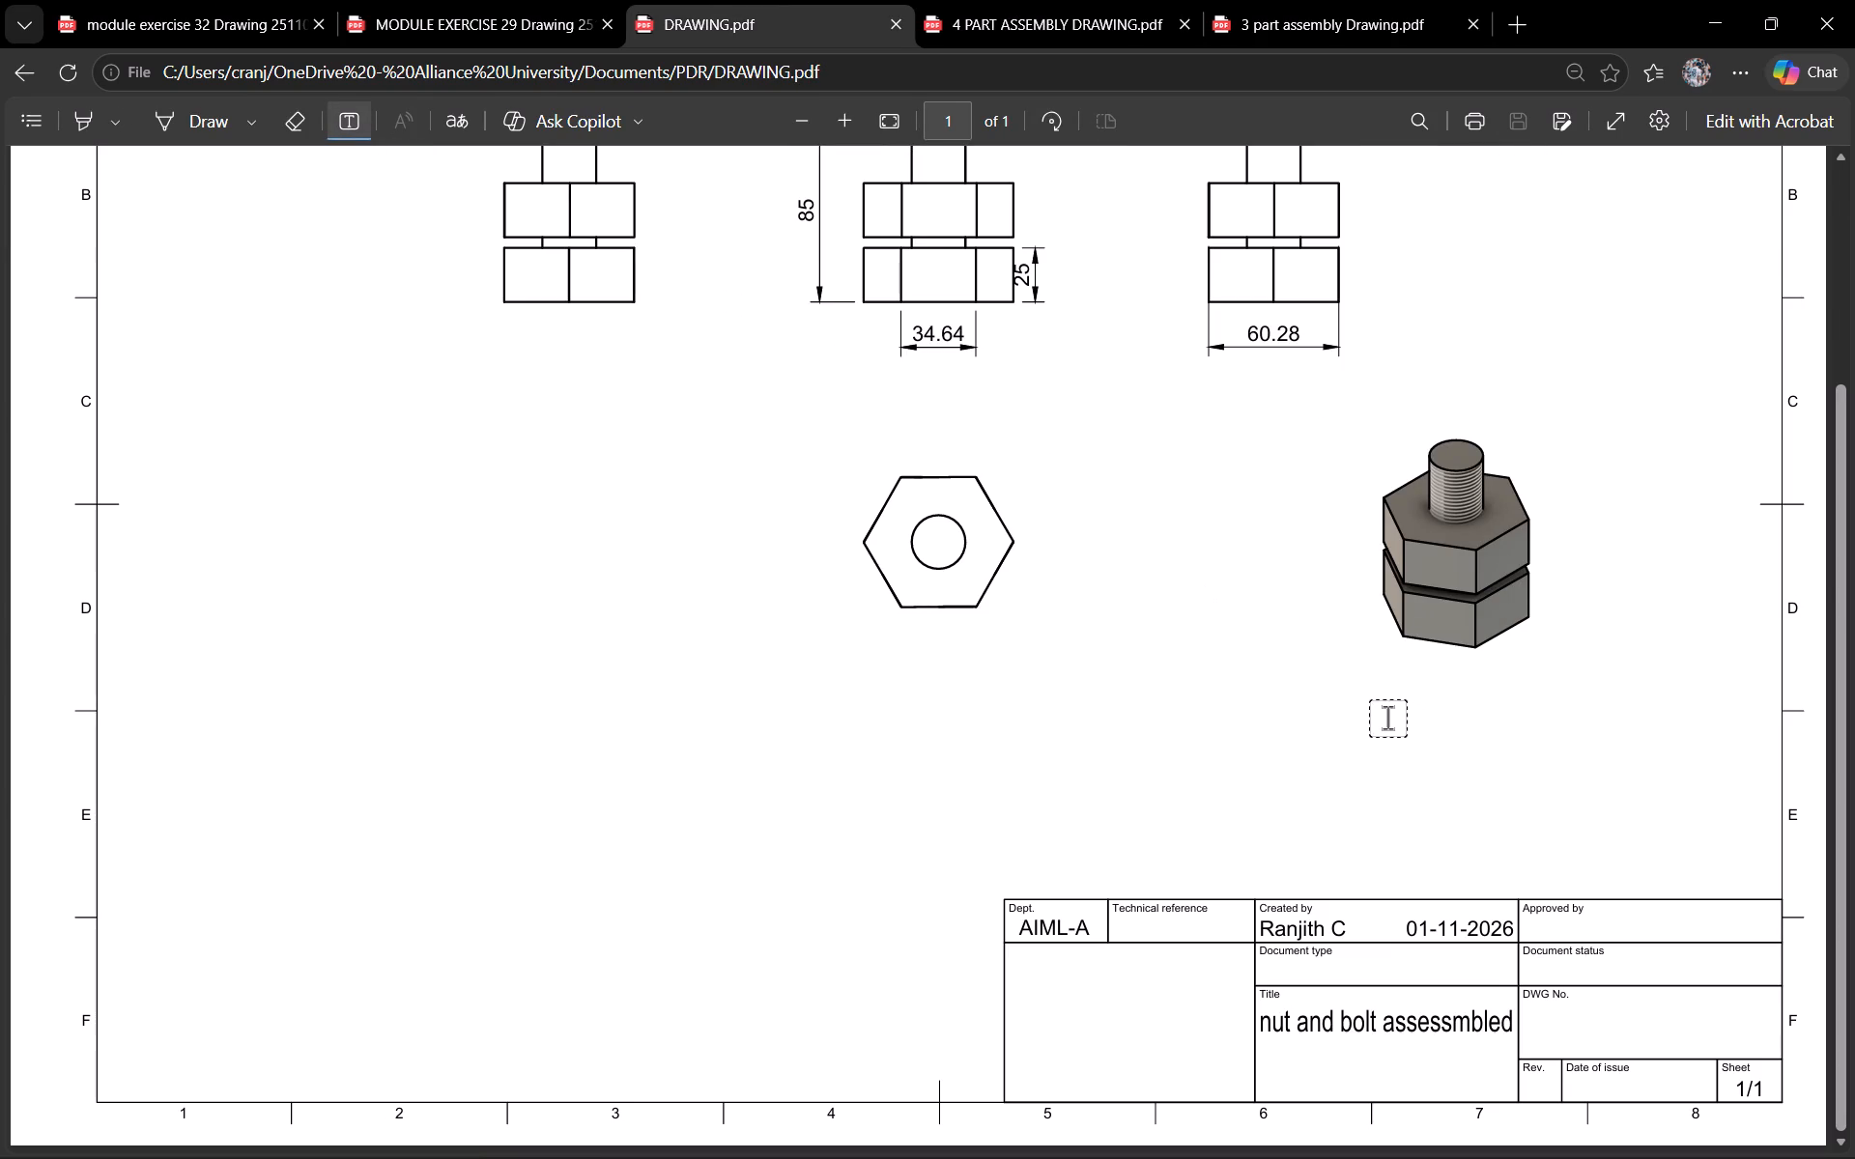
pyautogui.click(1387, 717)
pyautogui.write('ISOMETRIC VIEW')
pyautogui.press('Return')
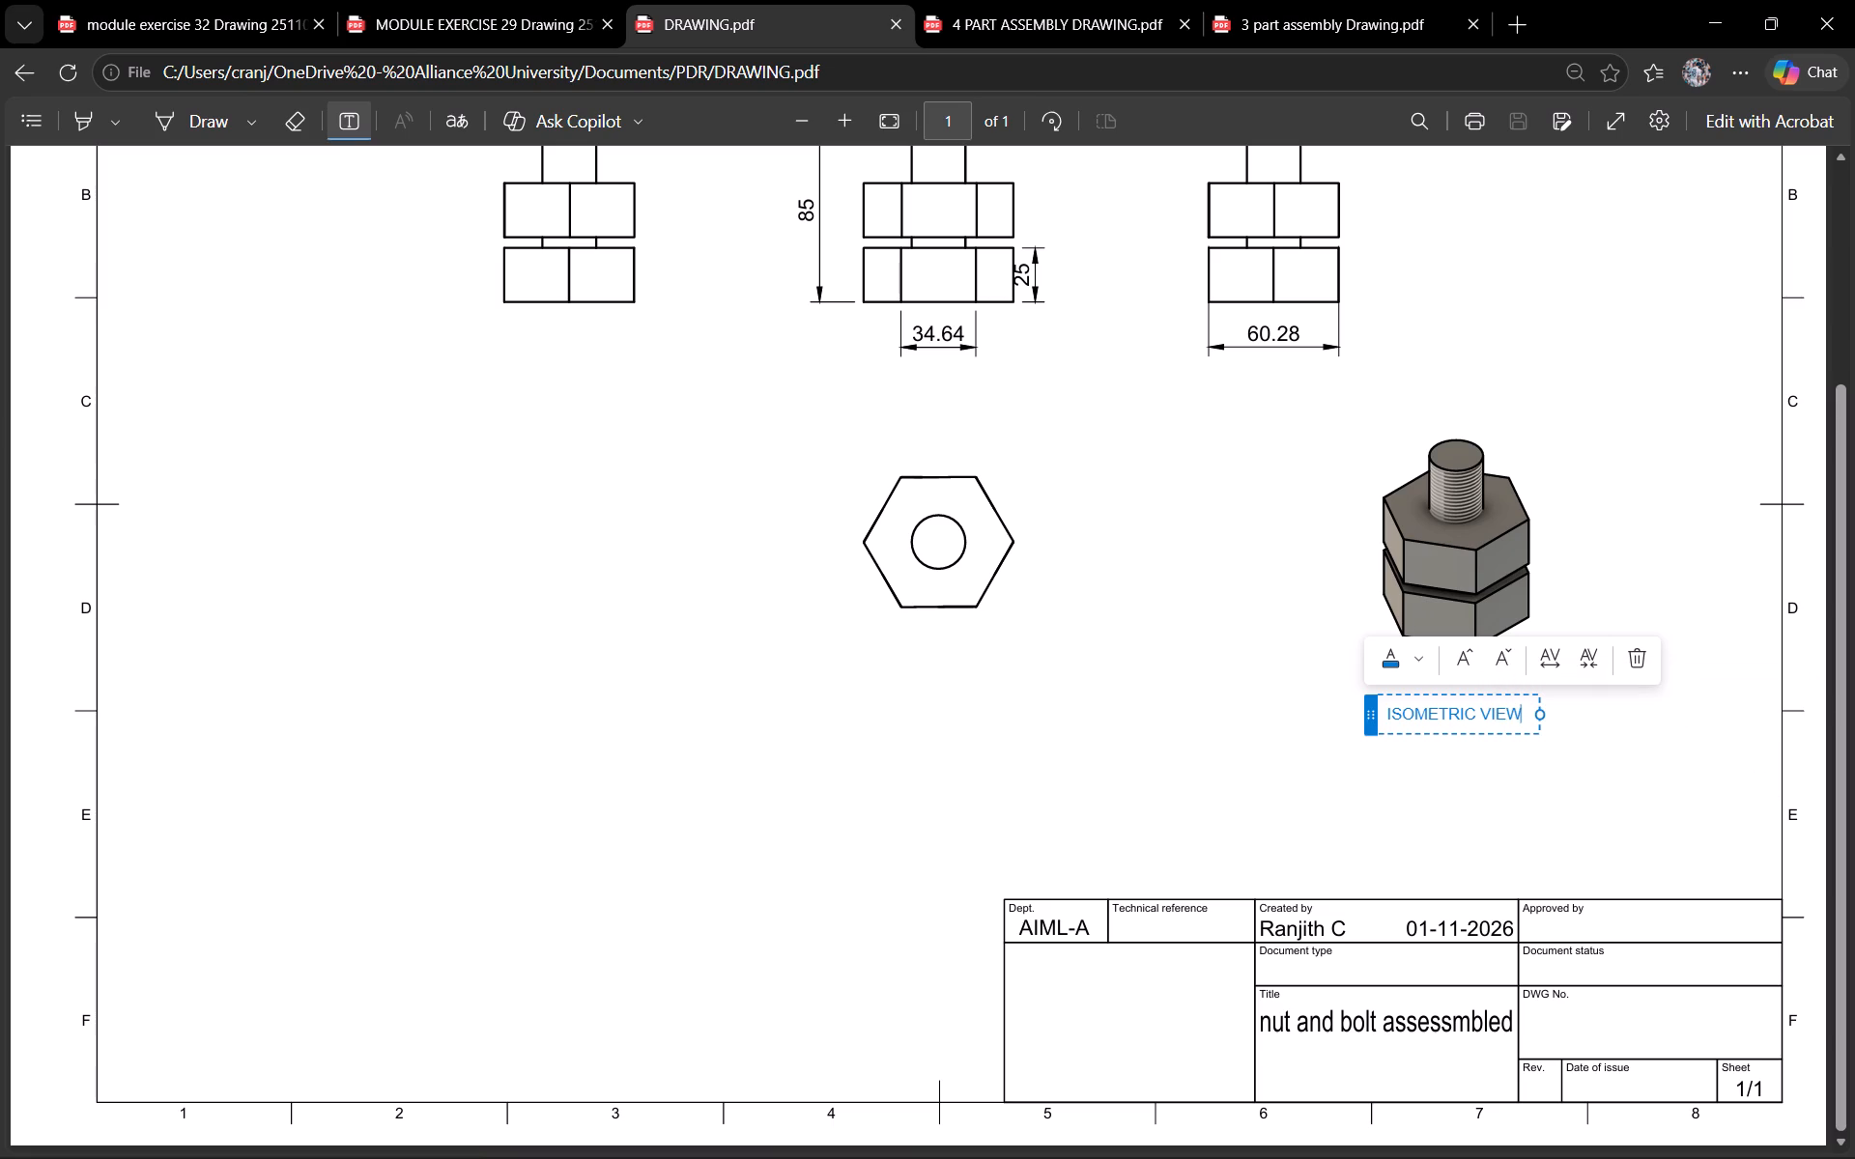
pyautogui.click(1405, 657)
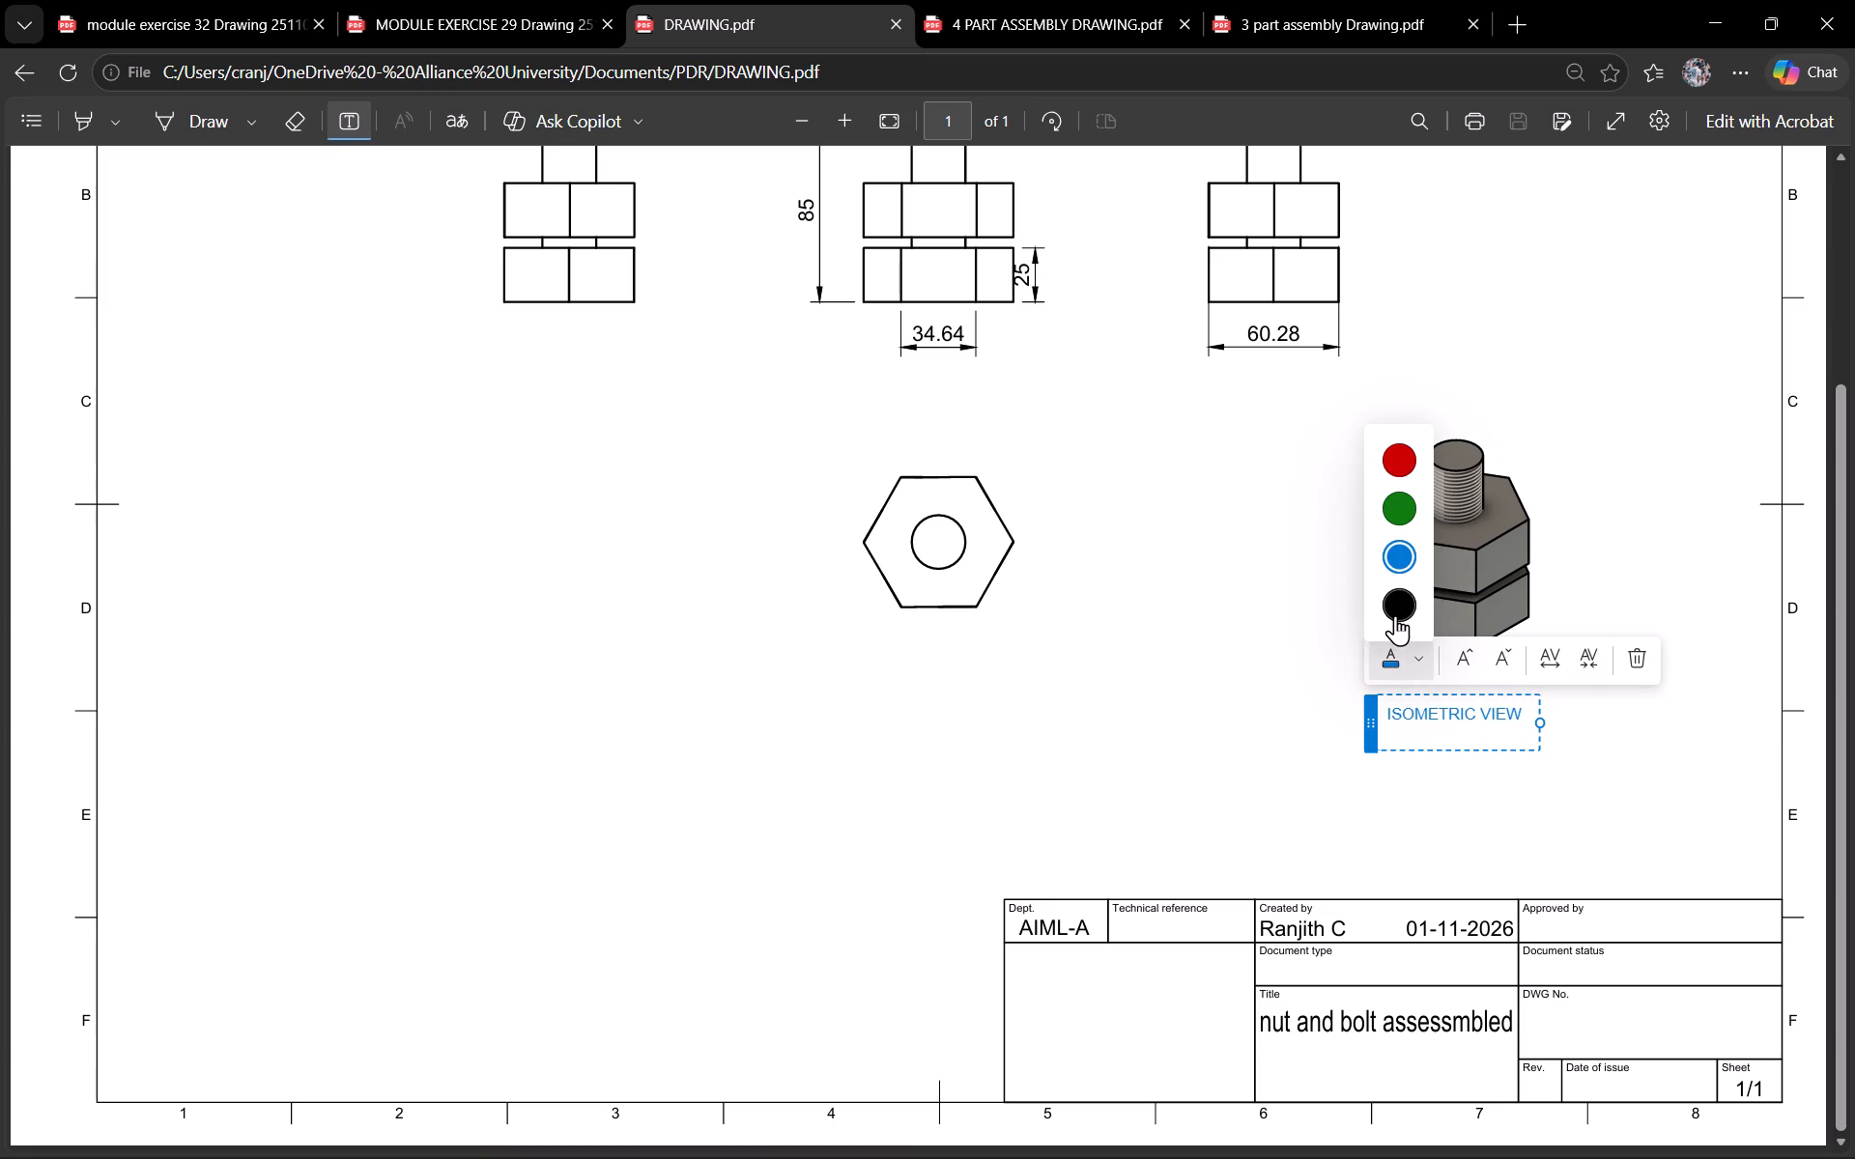
pyautogui.click(1393, 613)
pyautogui.click(1583, 834)
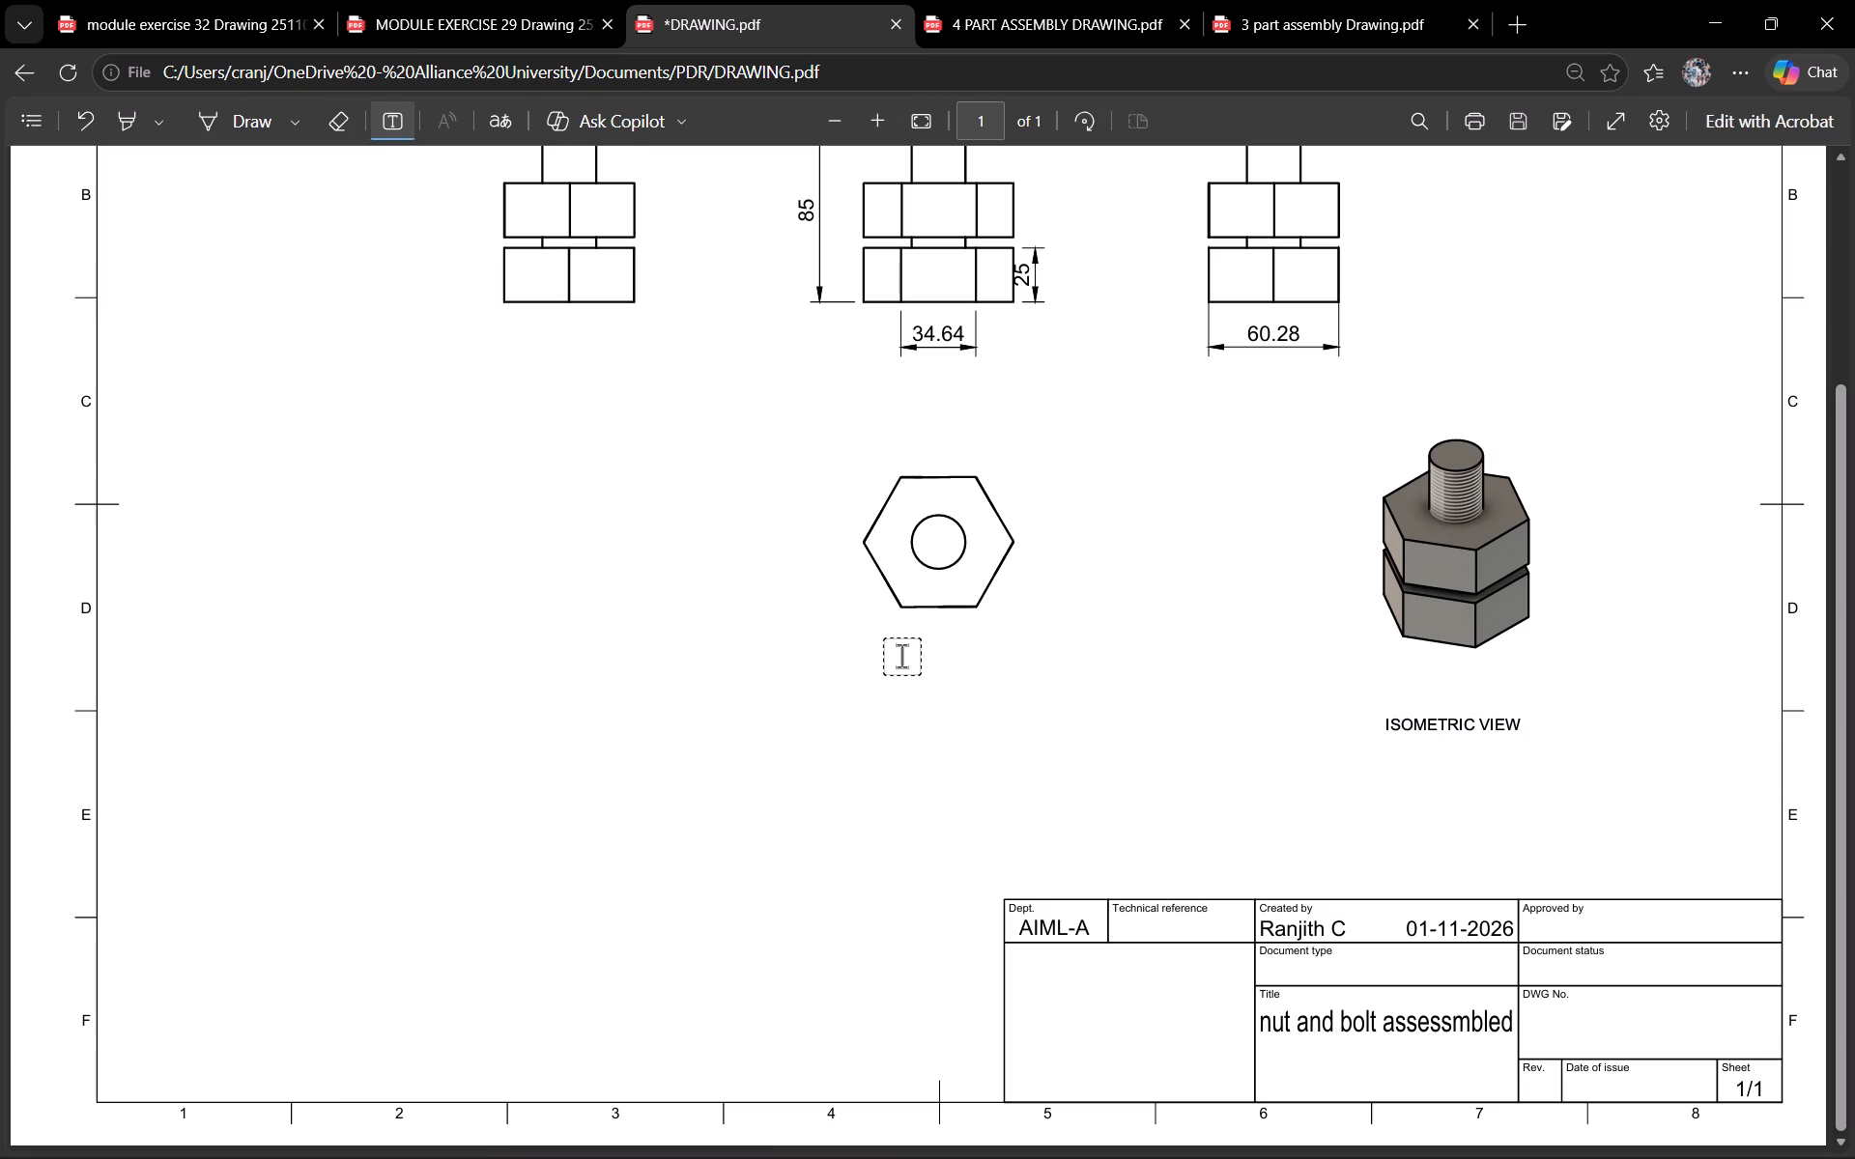
# Add the label TOP VIEW beneath the hexagonal view and shift it slightly right to centre it.
pyautogui.click(886, 658)
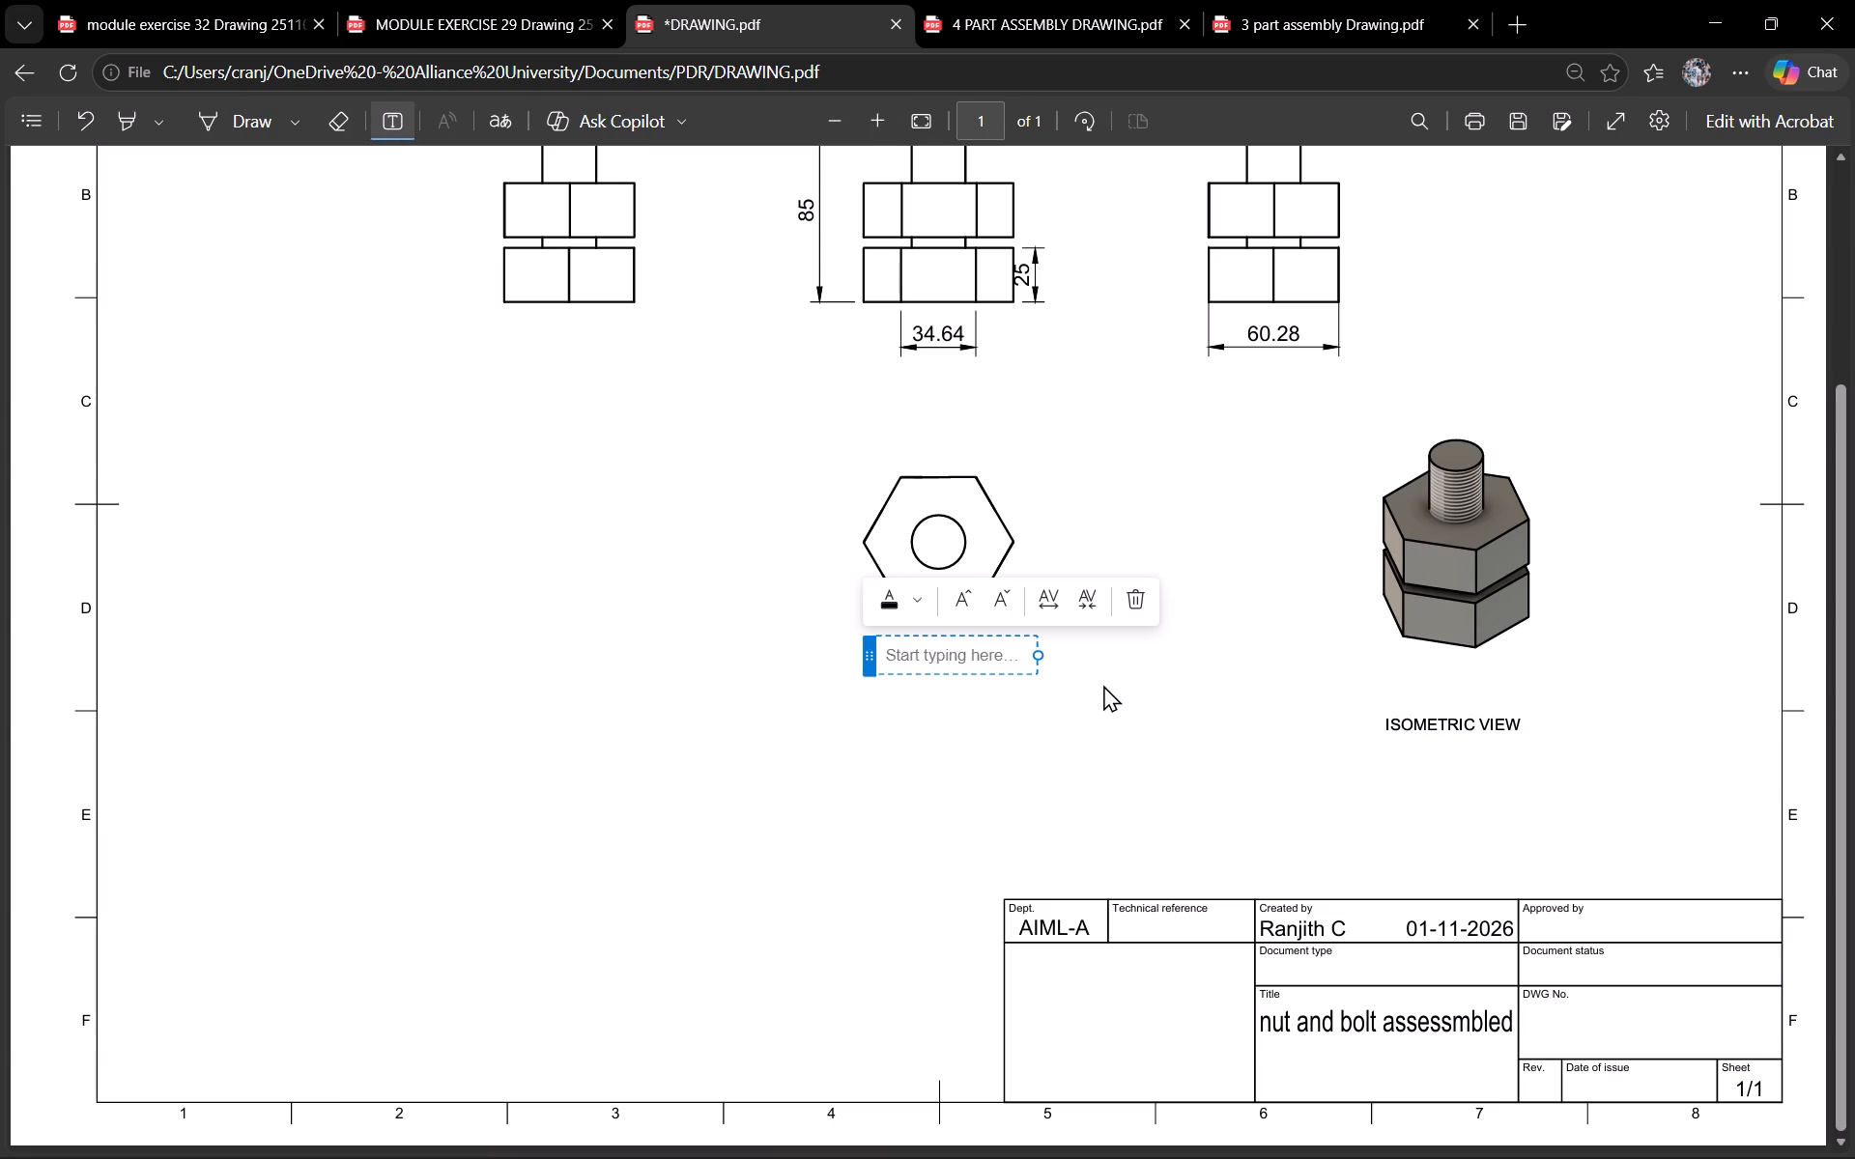
pyautogui.write('TOP VIEW')
pyautogui.press('Return')
pyautogui.scroll(1, 1103, 685)
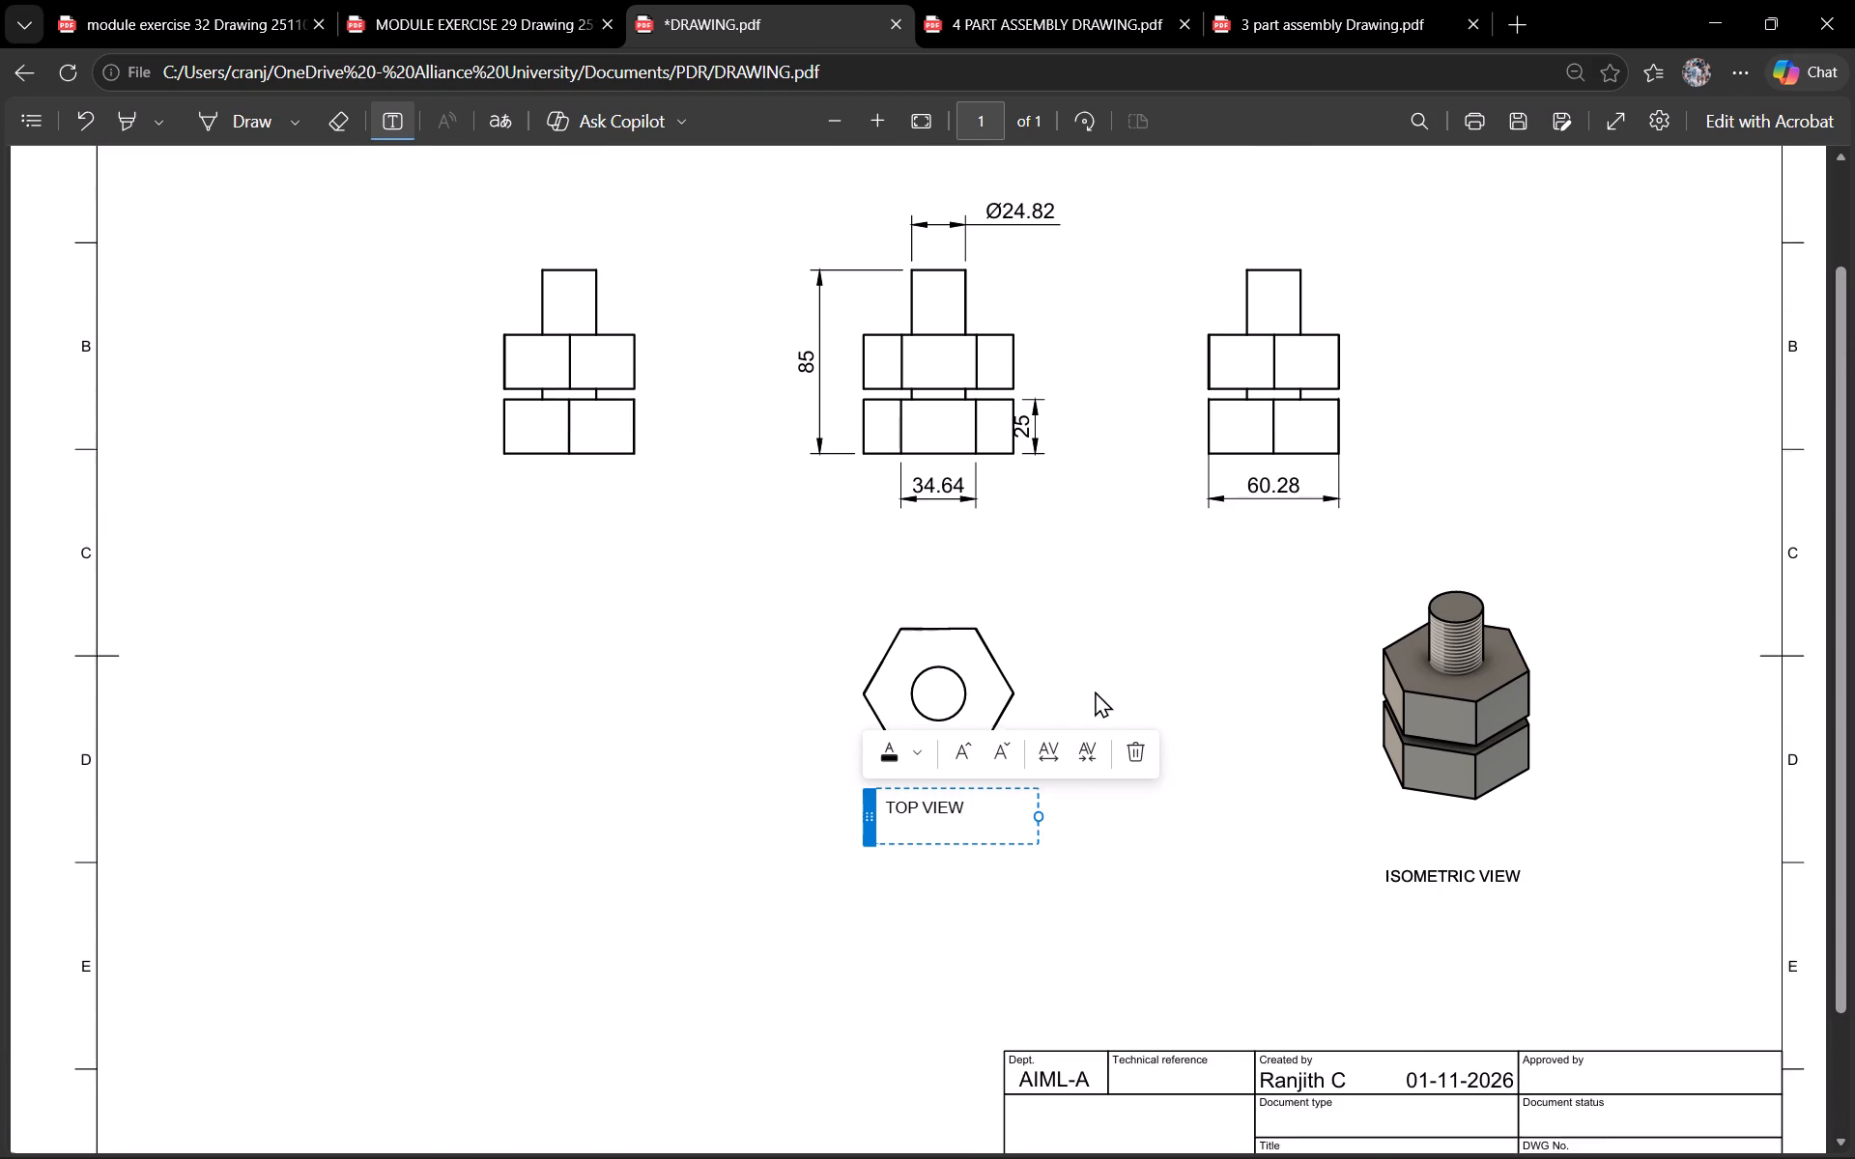
pyautogui.click(964, 921)
pyautogui.click(925, 826)
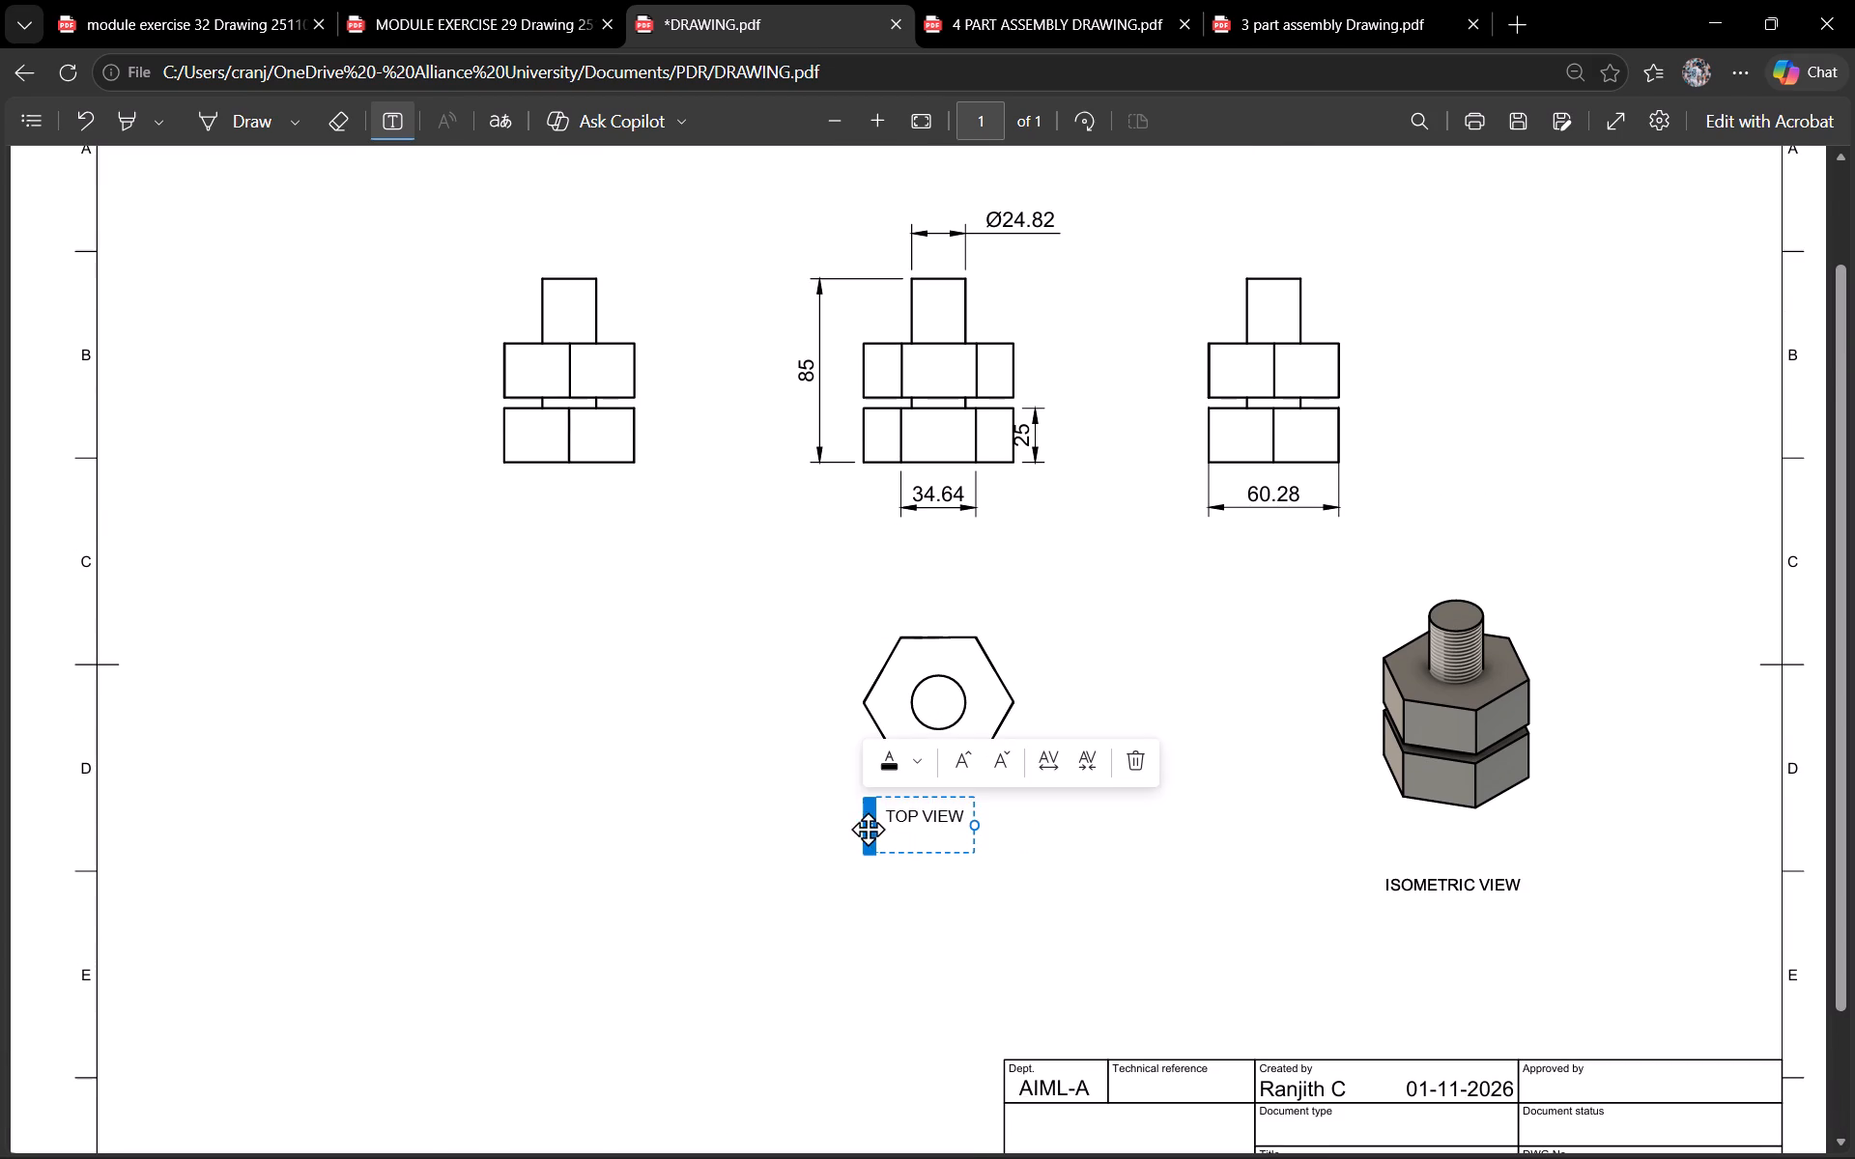
pyautogui.moveTo(868, 829); pyautogui.dragTo(880, 828)
pyautogui.click(873, 897)
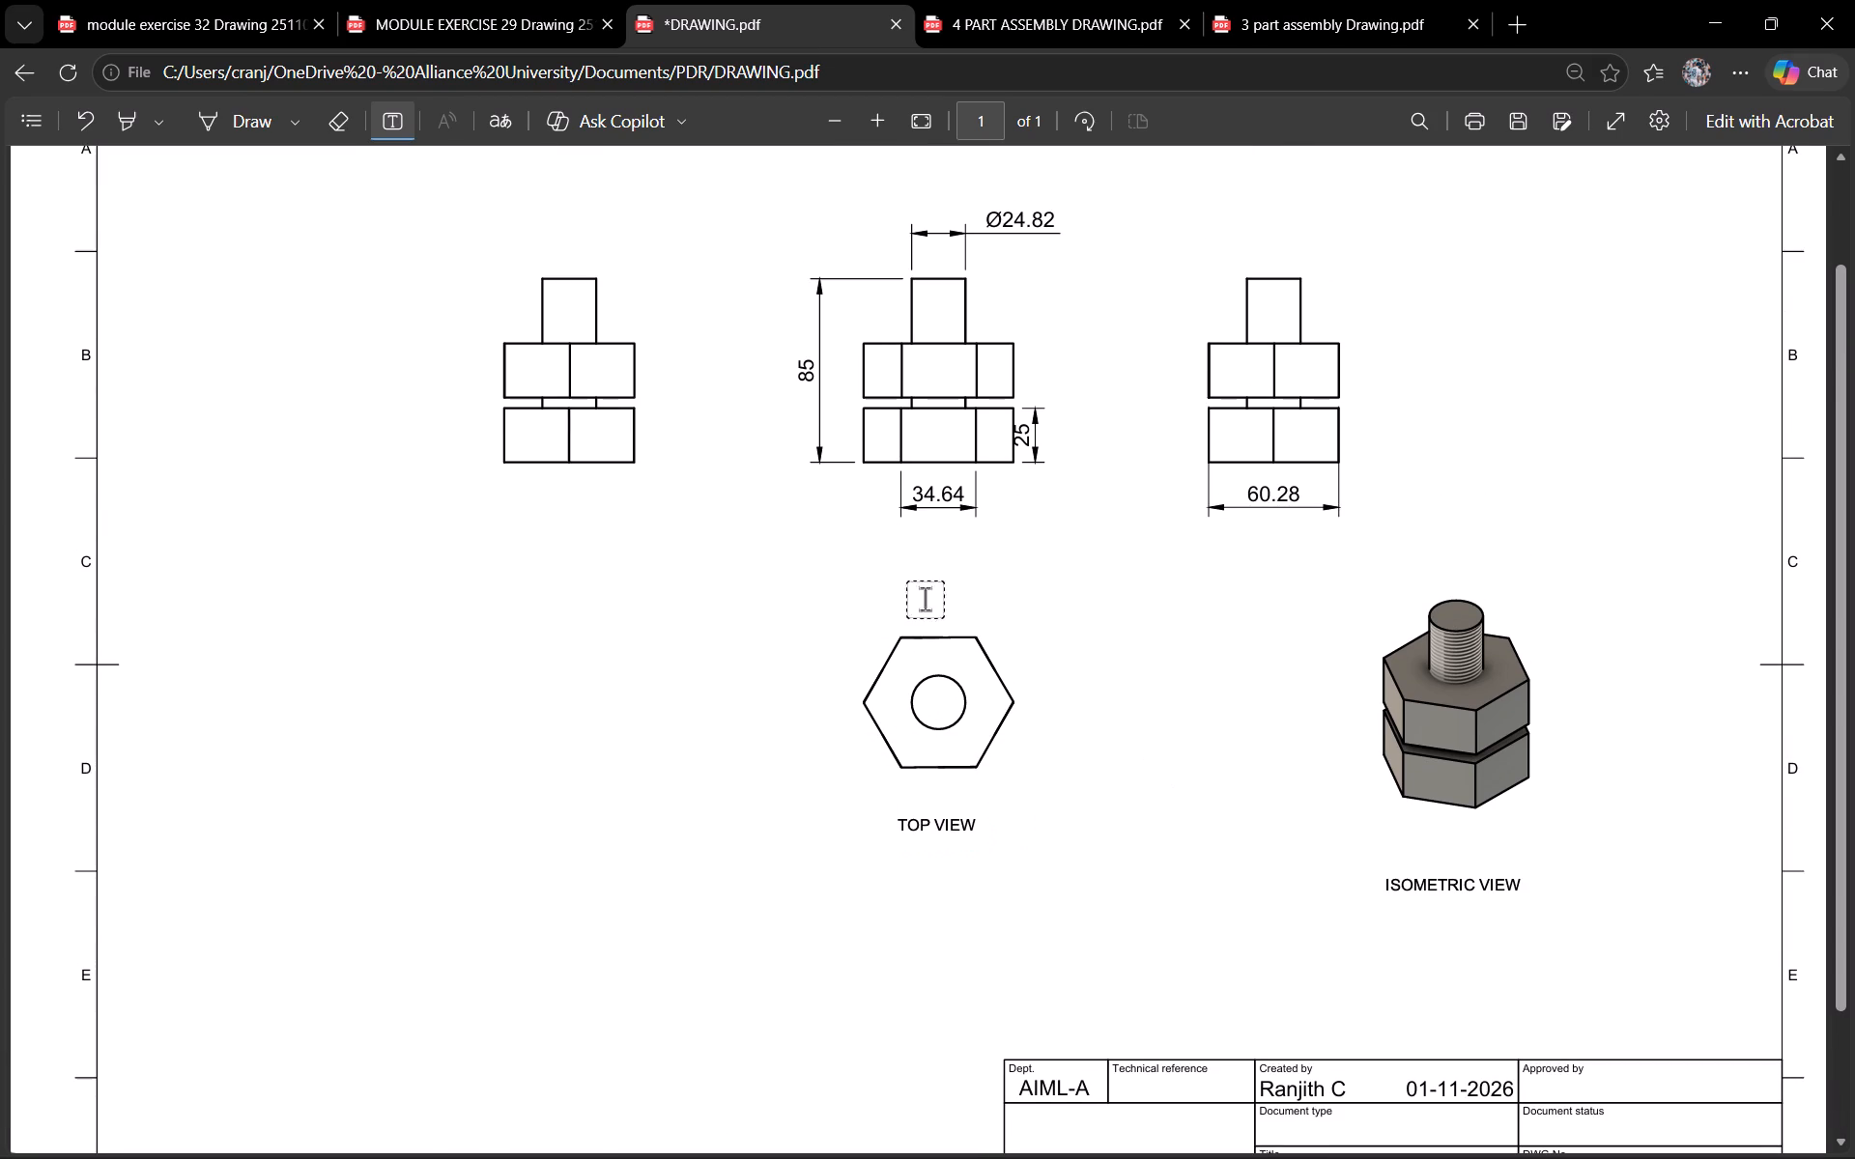
# Add the label FRONT VIEW beneath the 34.64 dimension of the upper middle view and centre it under that view.
pyautogui.click(873, 533)
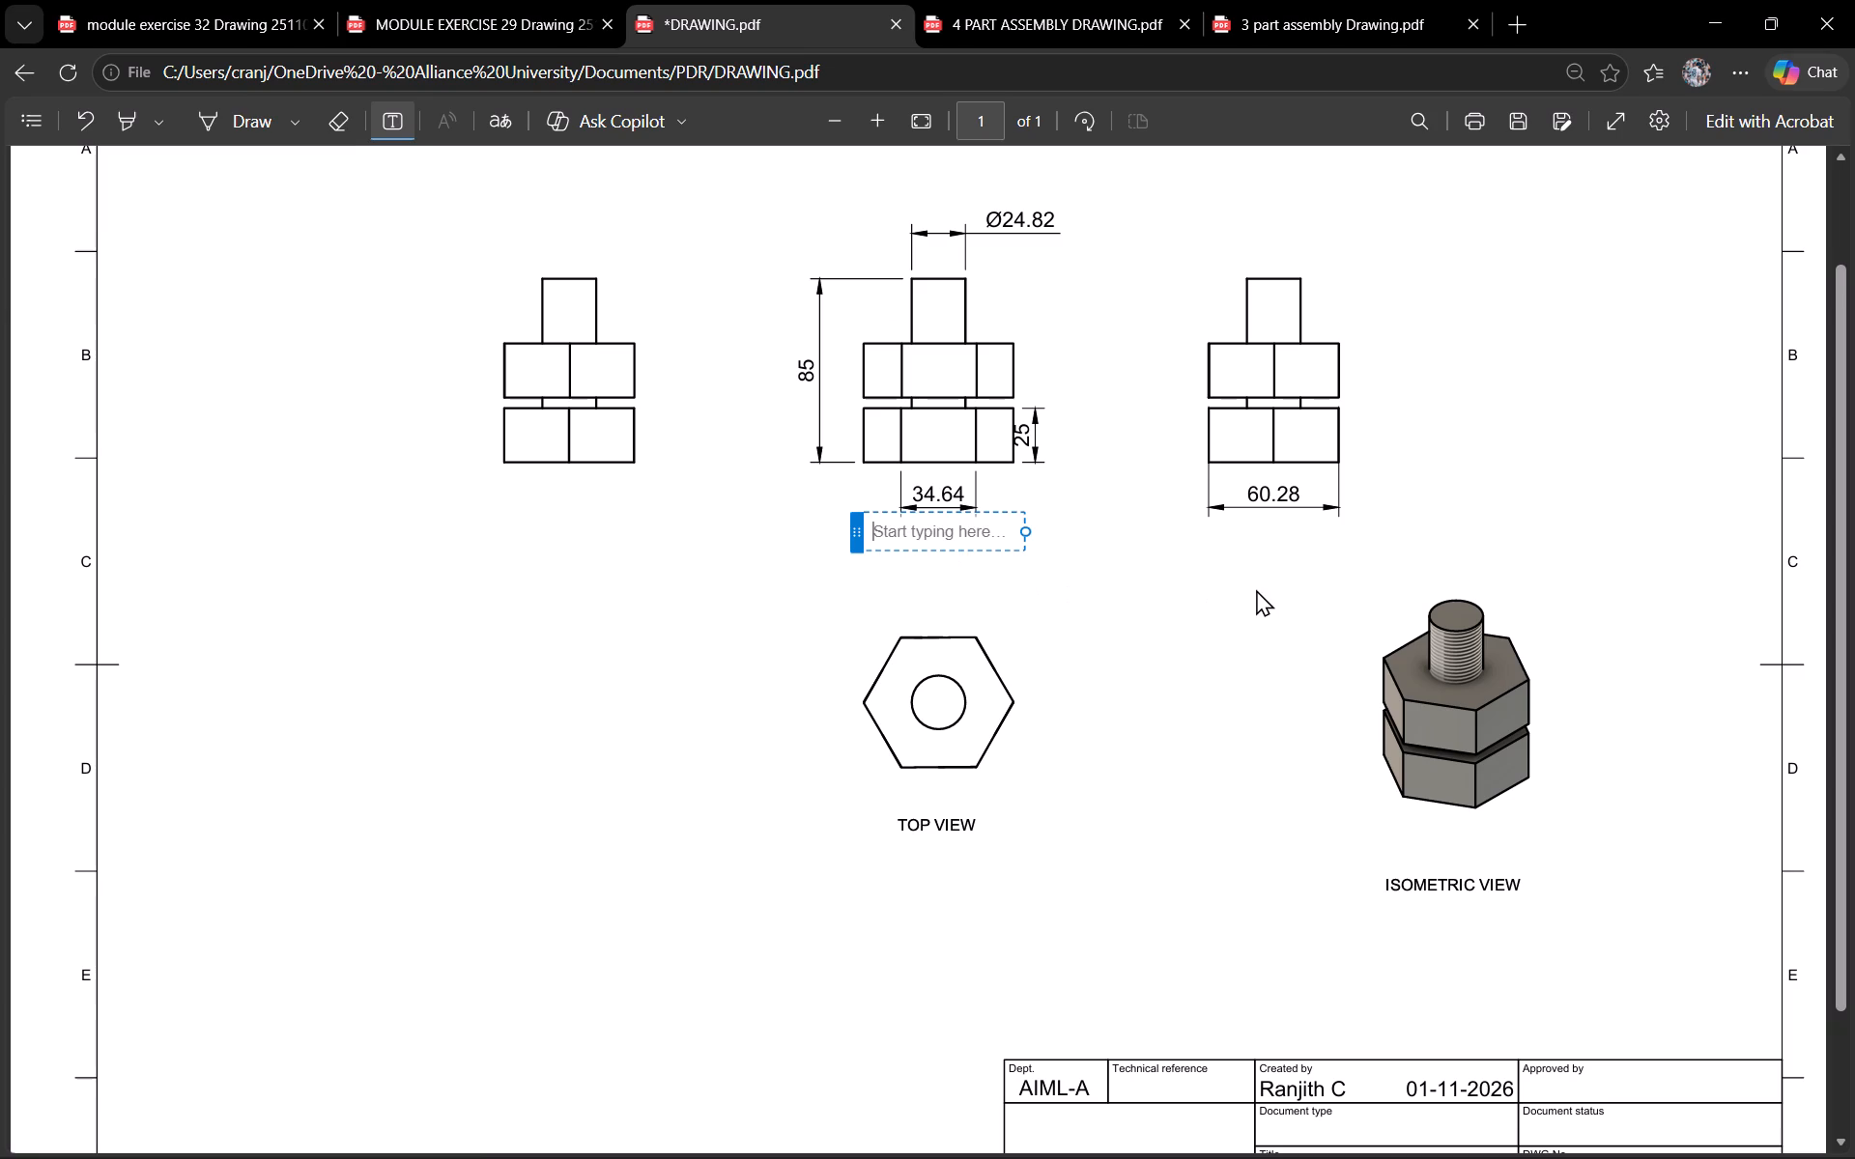
pyautogui.write('FRO')
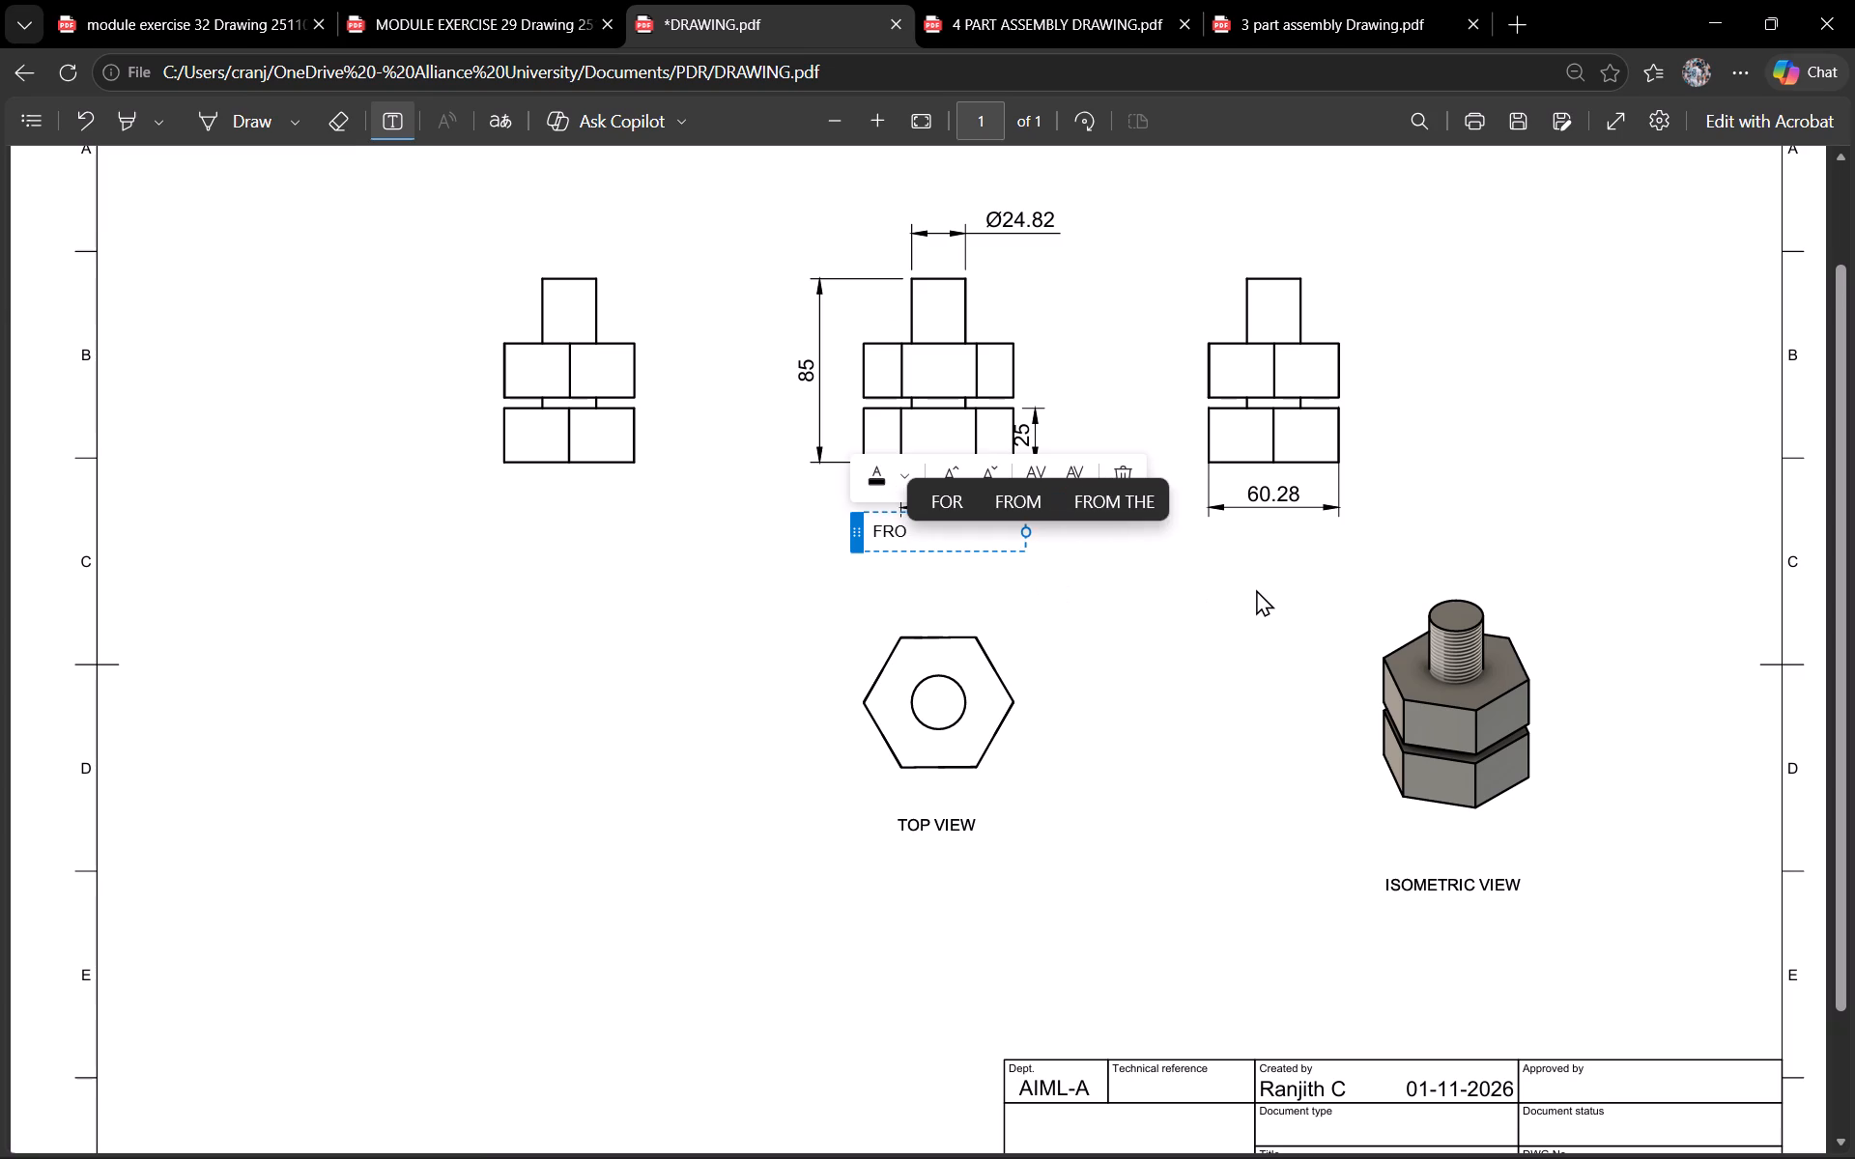
pyautogui.write('N')
pyautogui.press('space')
pyautogui.press('BackSpace')
pyautogui.write('T VIEW')
pyautogui.press('Return')
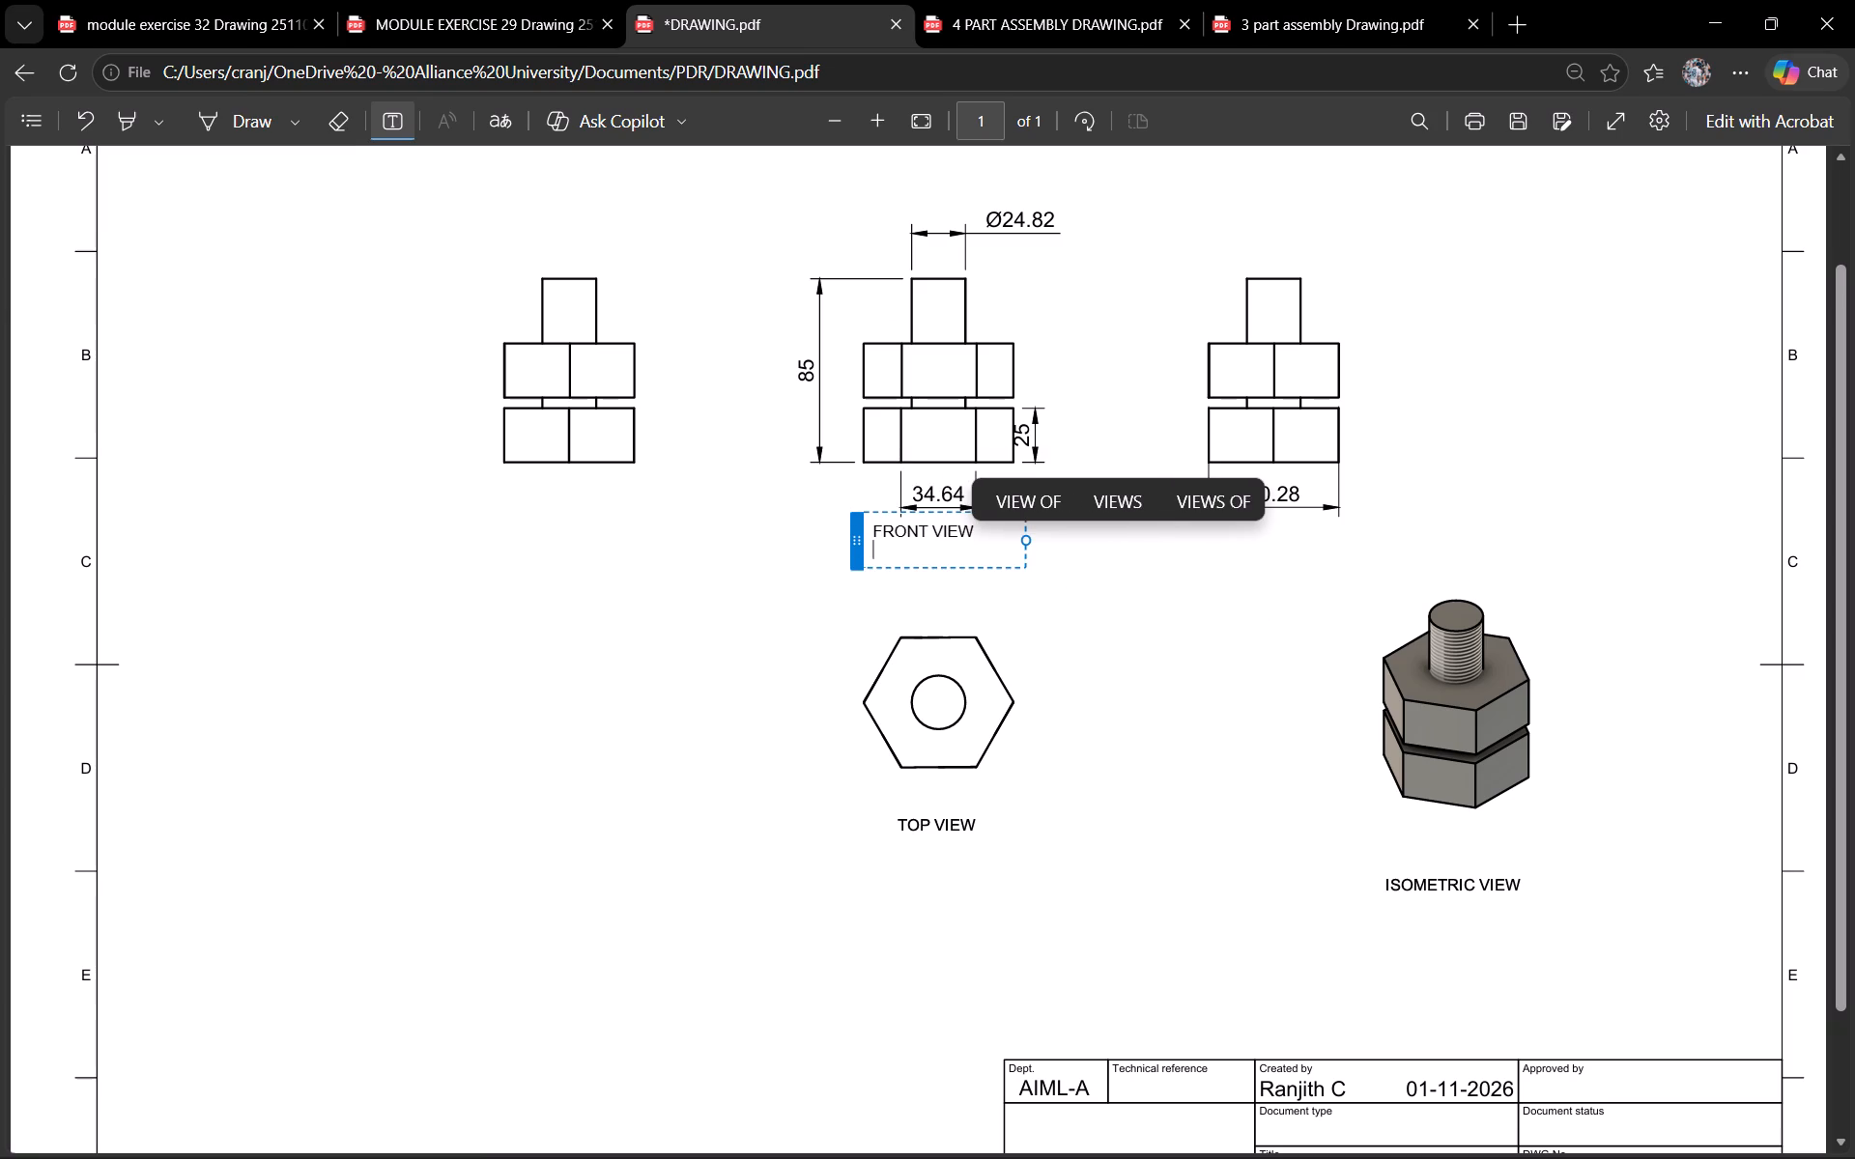
pyautogui.click(1117, 581)
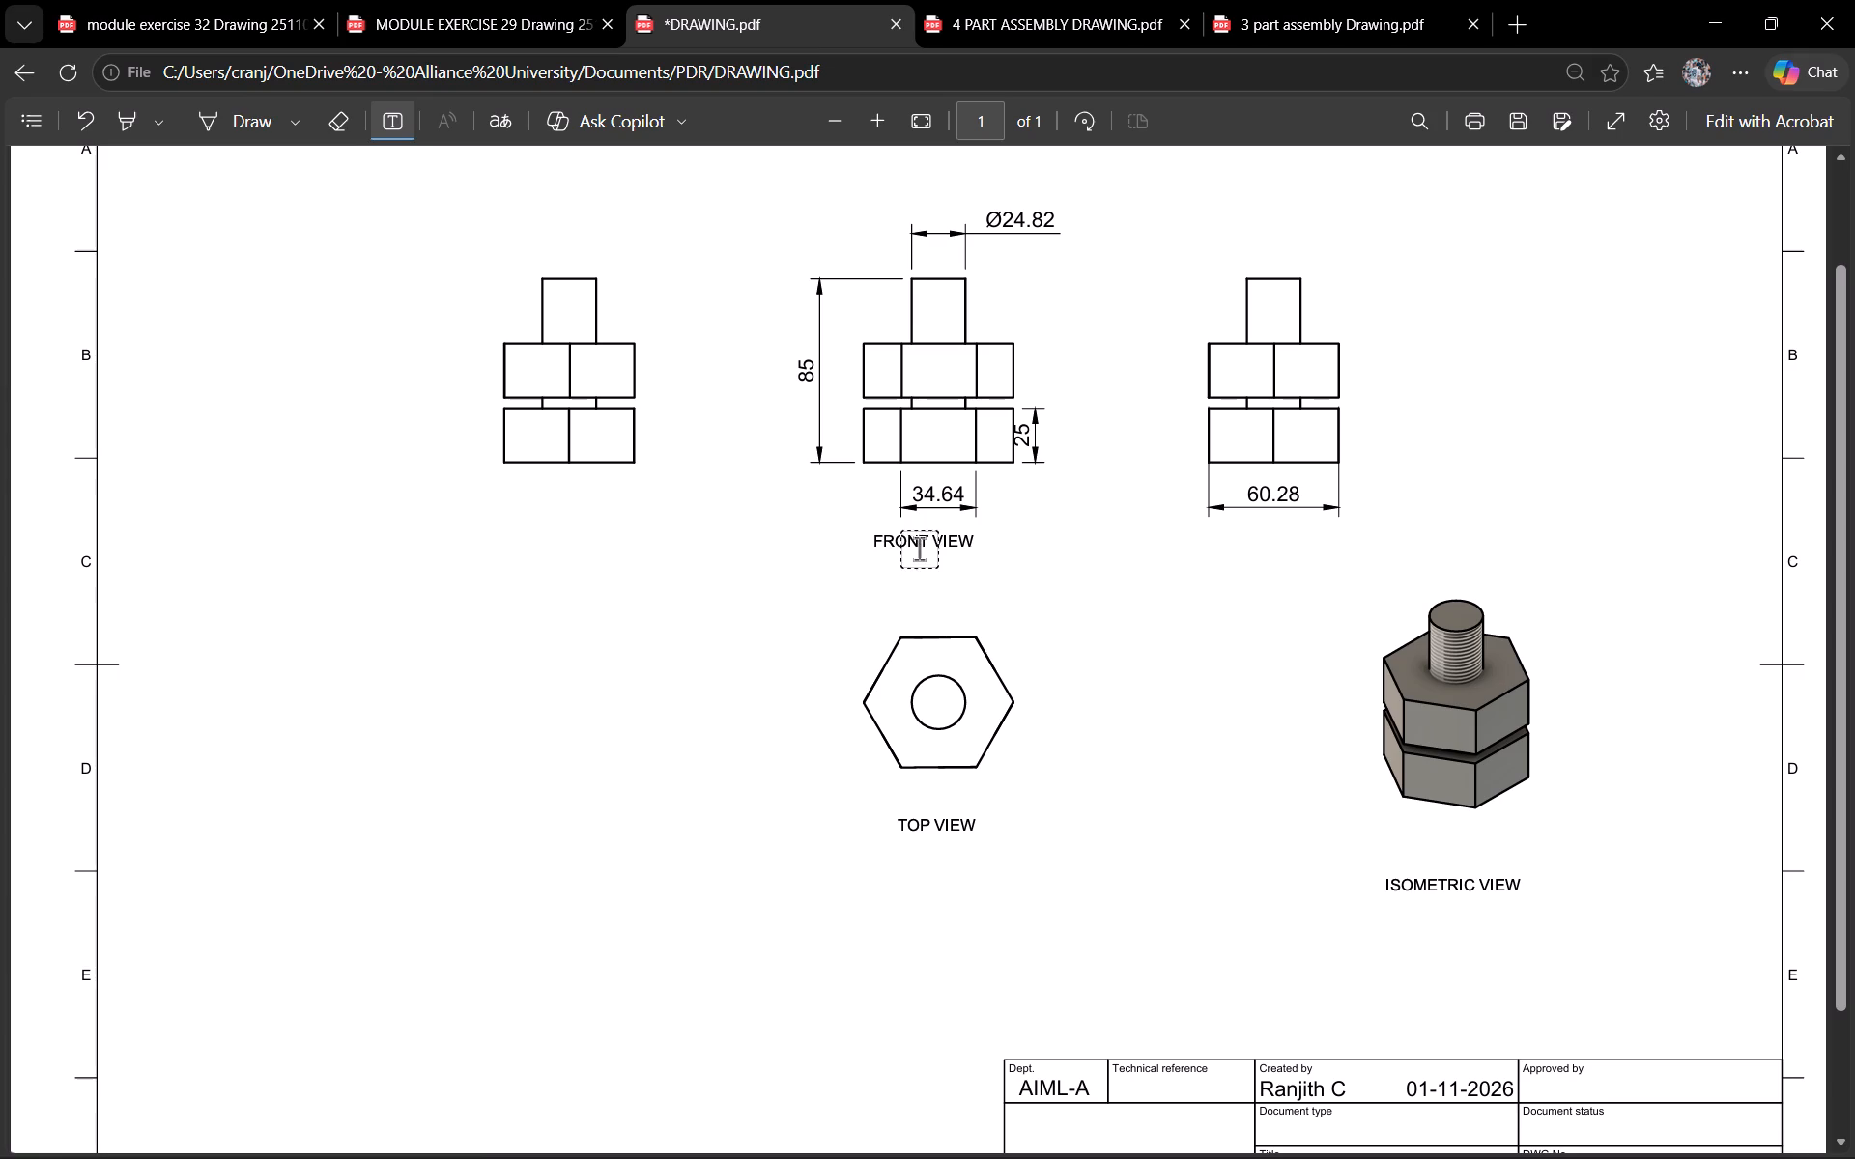
pyautogui.click(920, 545)
pyautogui.moveTo(859, 542); pyautogui.dragTo(864, 542)
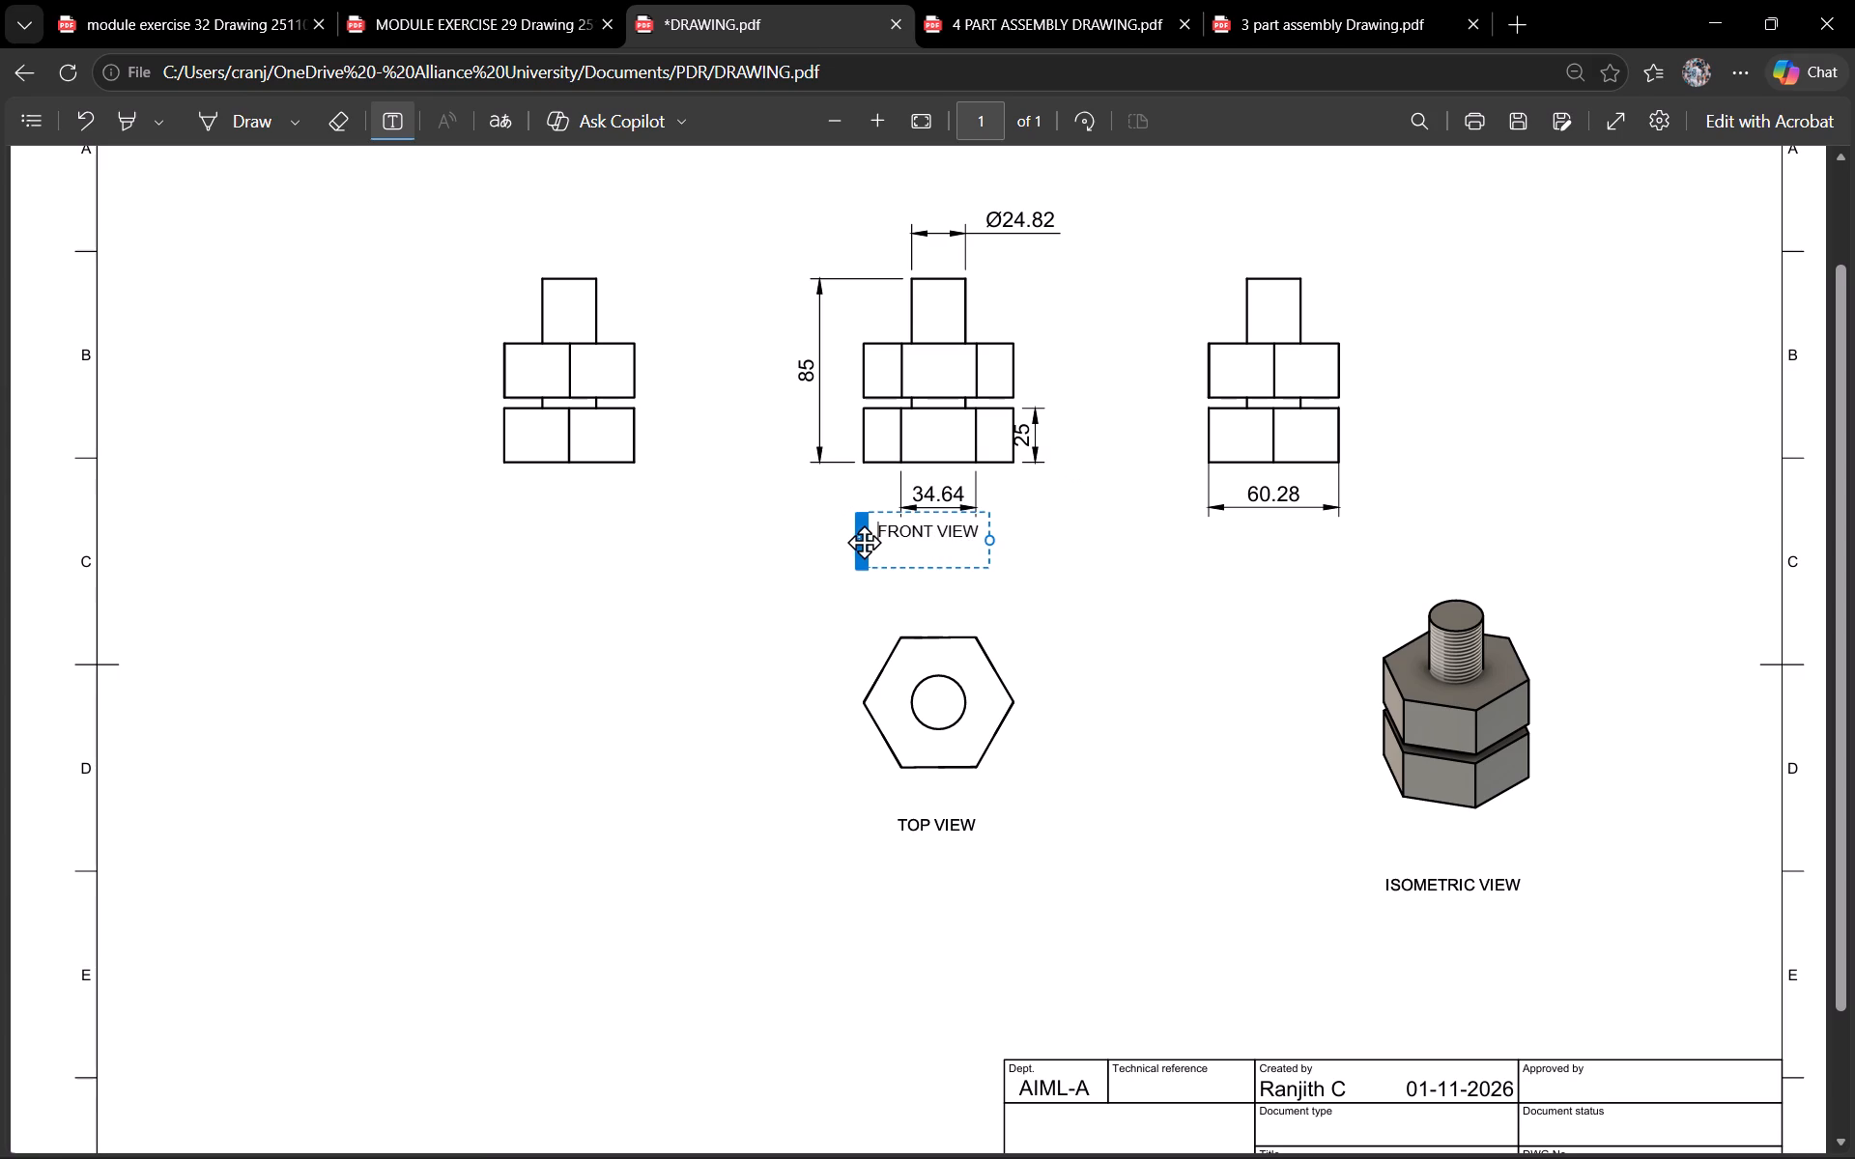
pyautogui.moveTo(864, 542); pyautogui.dragTo(873, 541)
pyautogui.click(1095, 604)
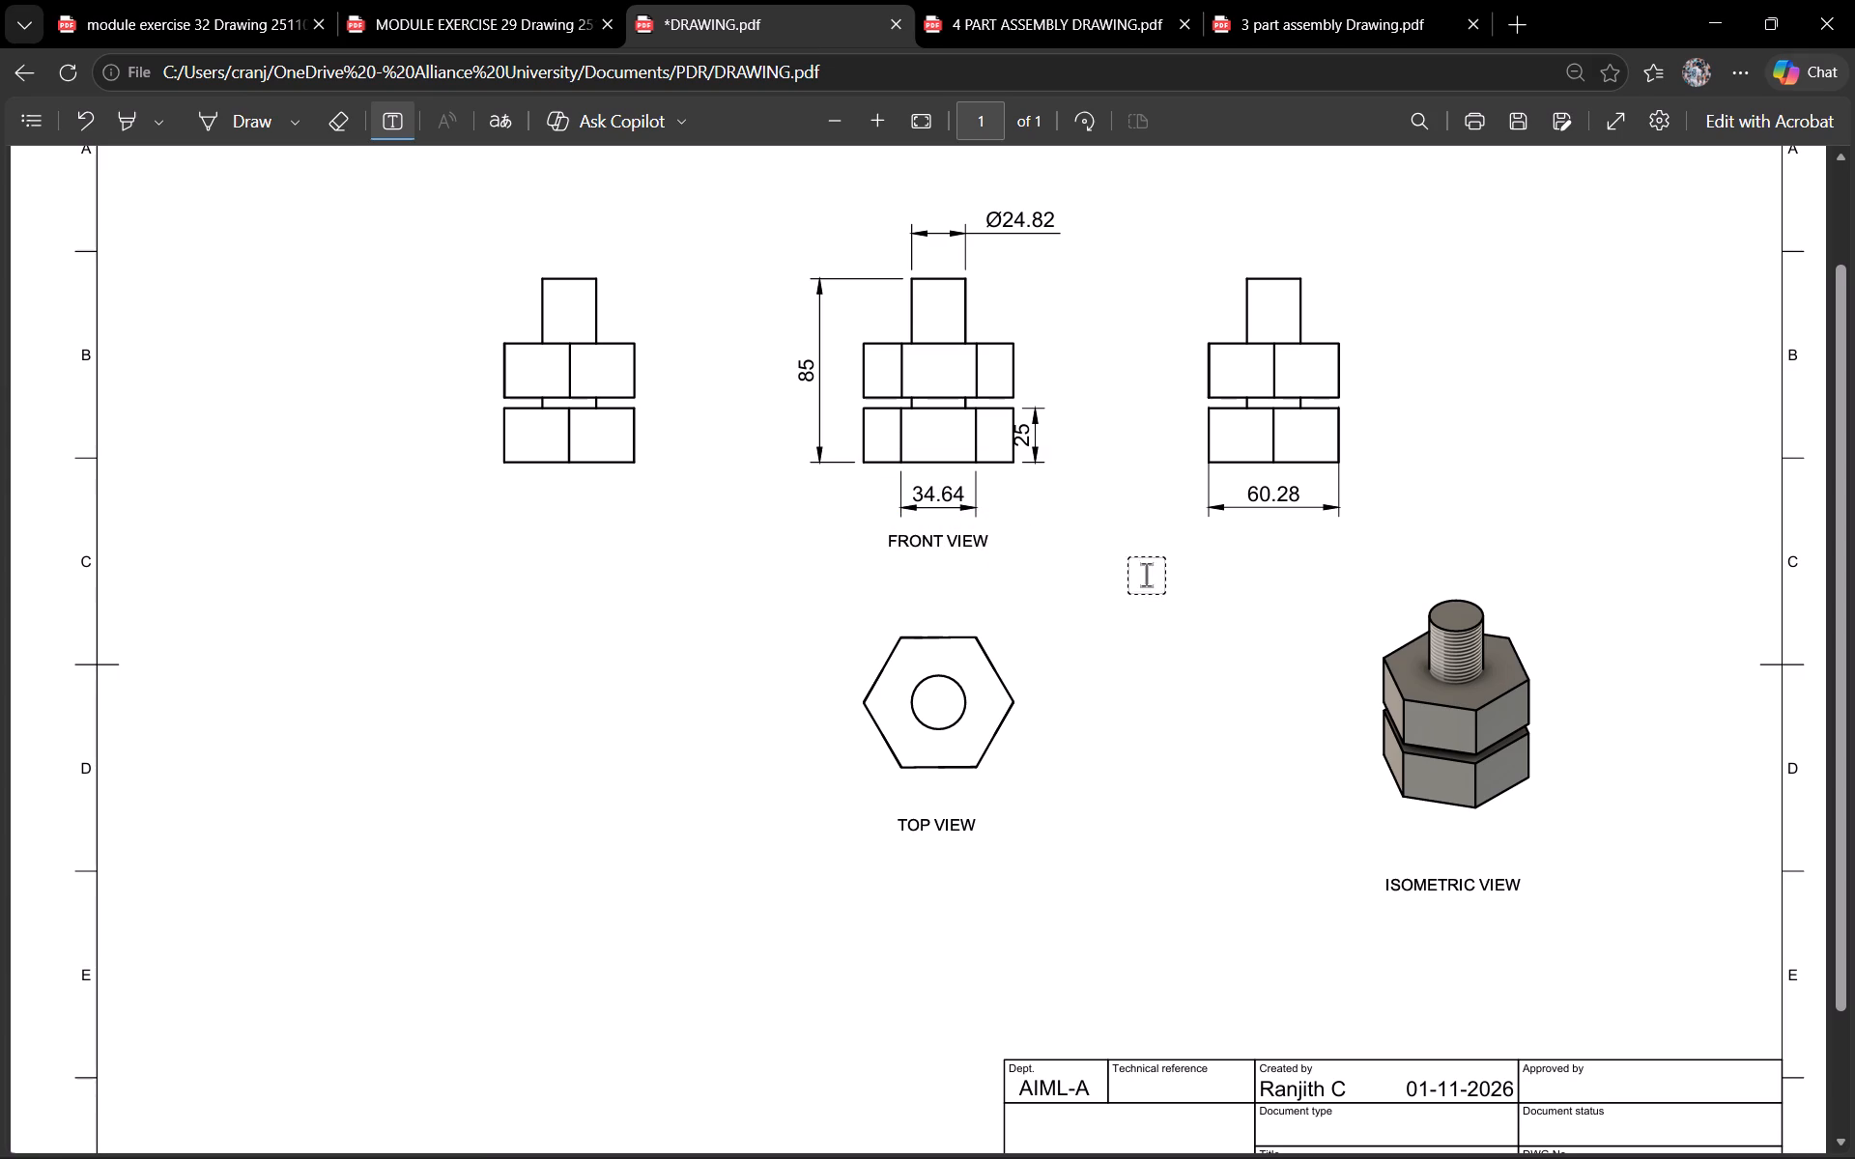
# Add the label SIDE VIEW beneath the leftmost view and shift it slightly right to centre it.
pyautogui.click(509, 514)
pyautogui.write('SIDE VIEW')
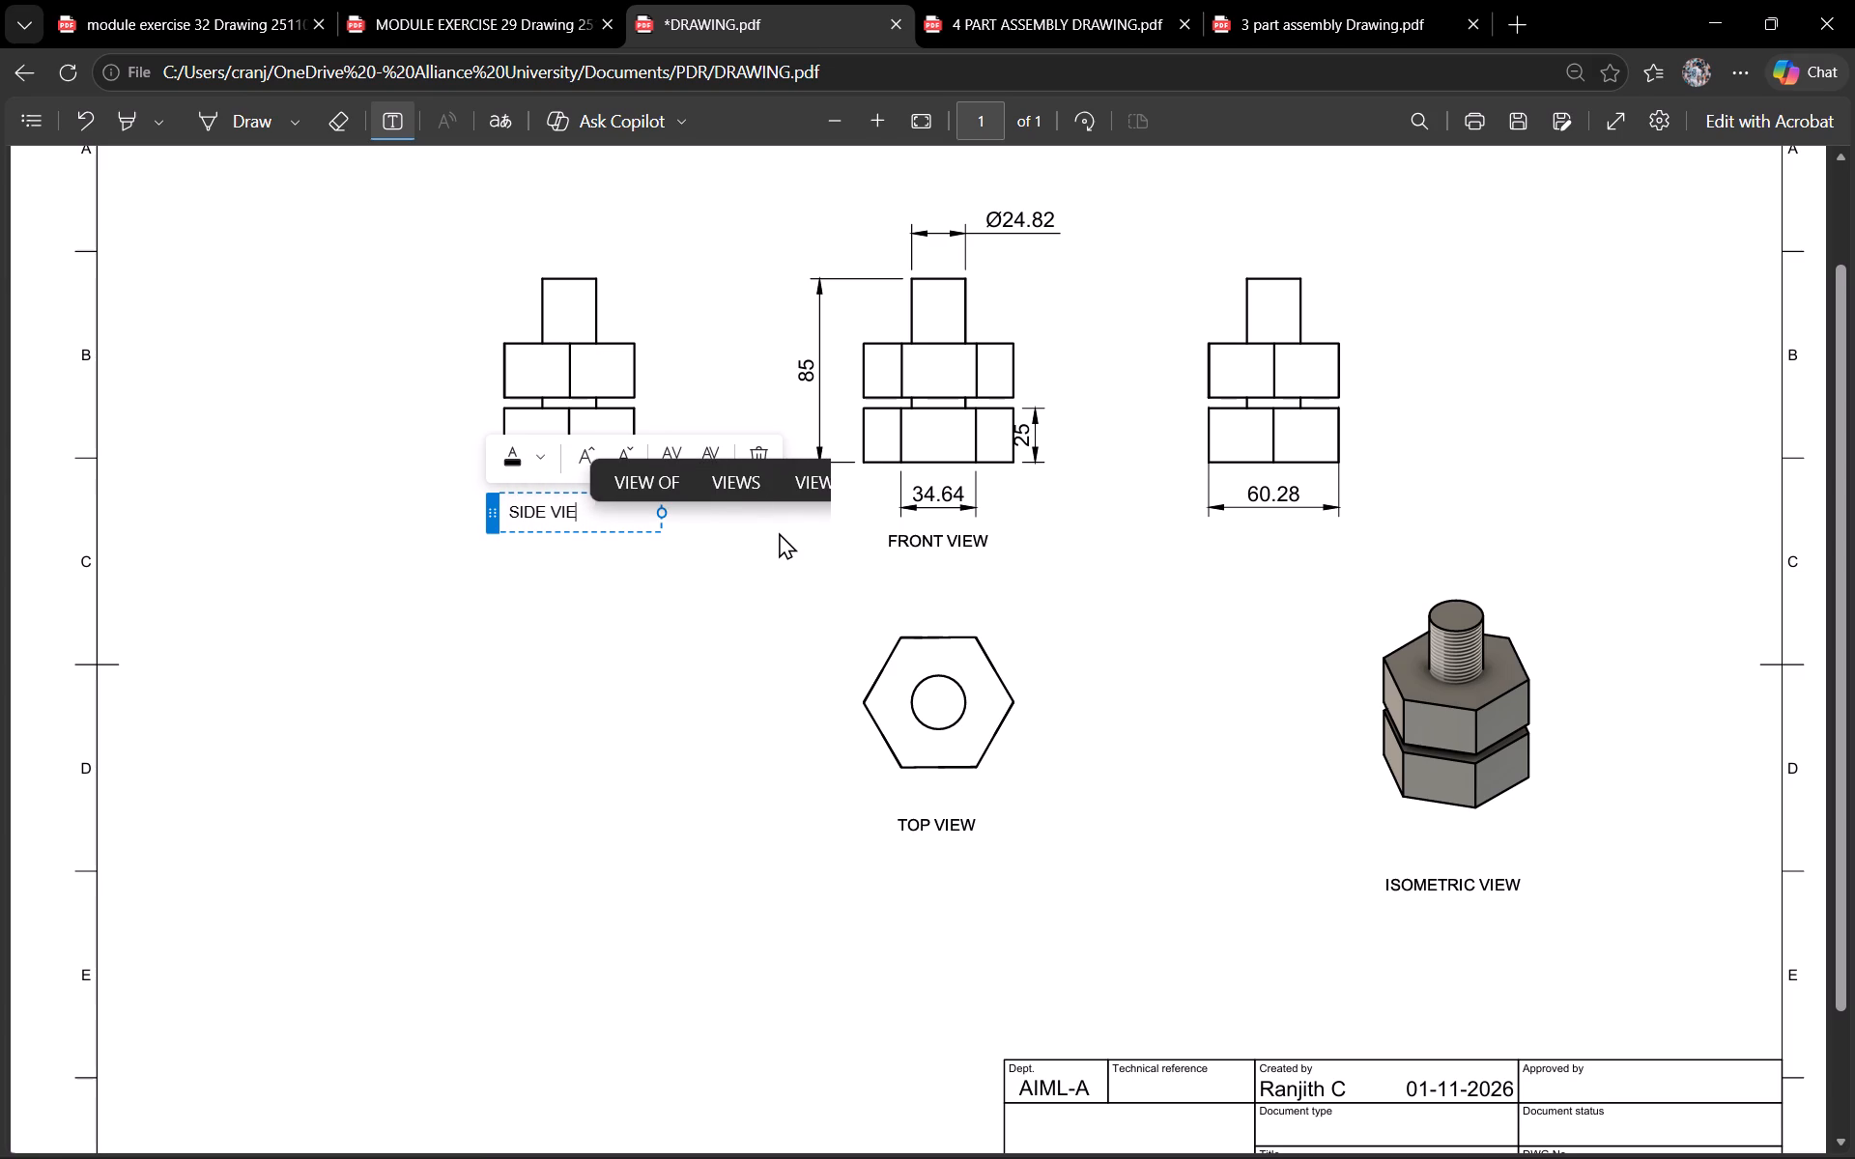
pyautogui.press('Return')
pyautogui.click(480, 592)
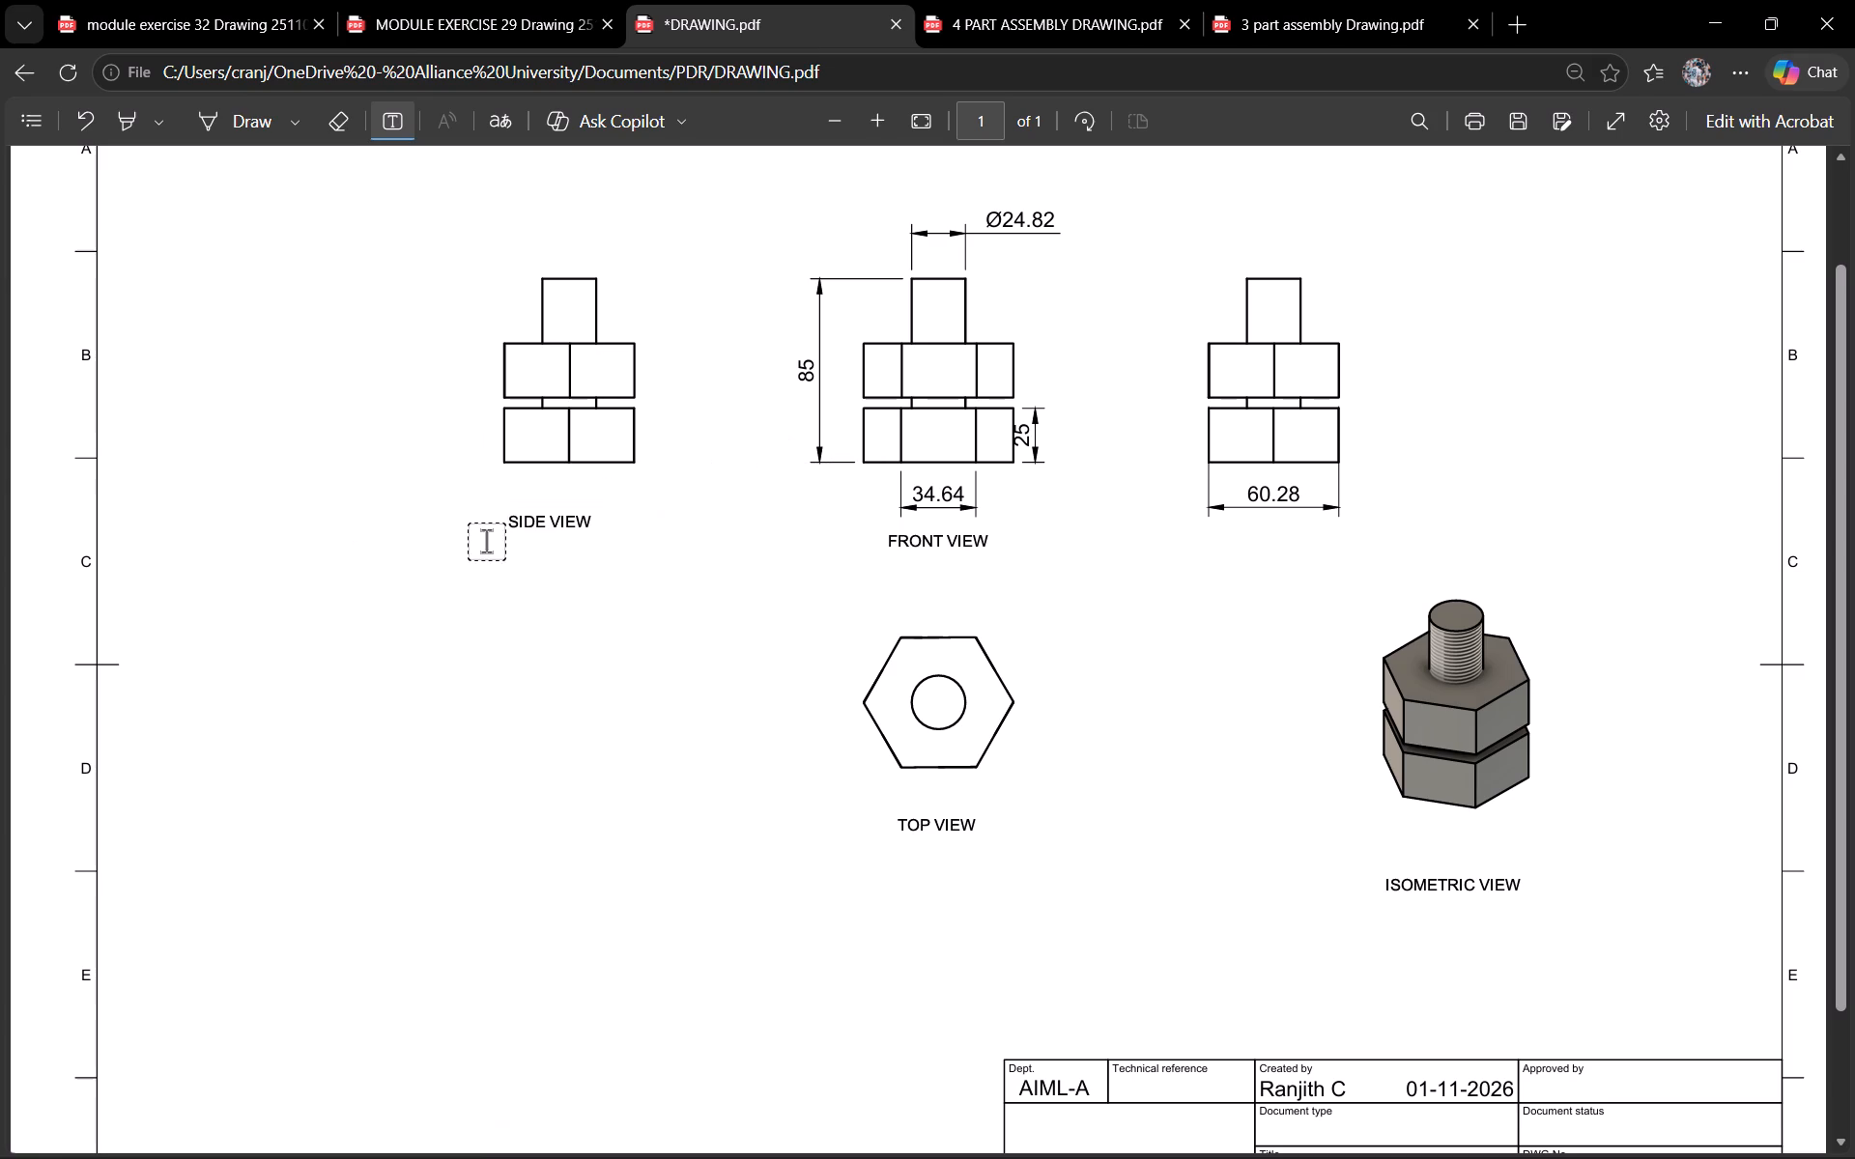
pyautogui.click(524, 517)
pyautogui.moveTo(495, 523); pyautogui.dragTo(510, 520)
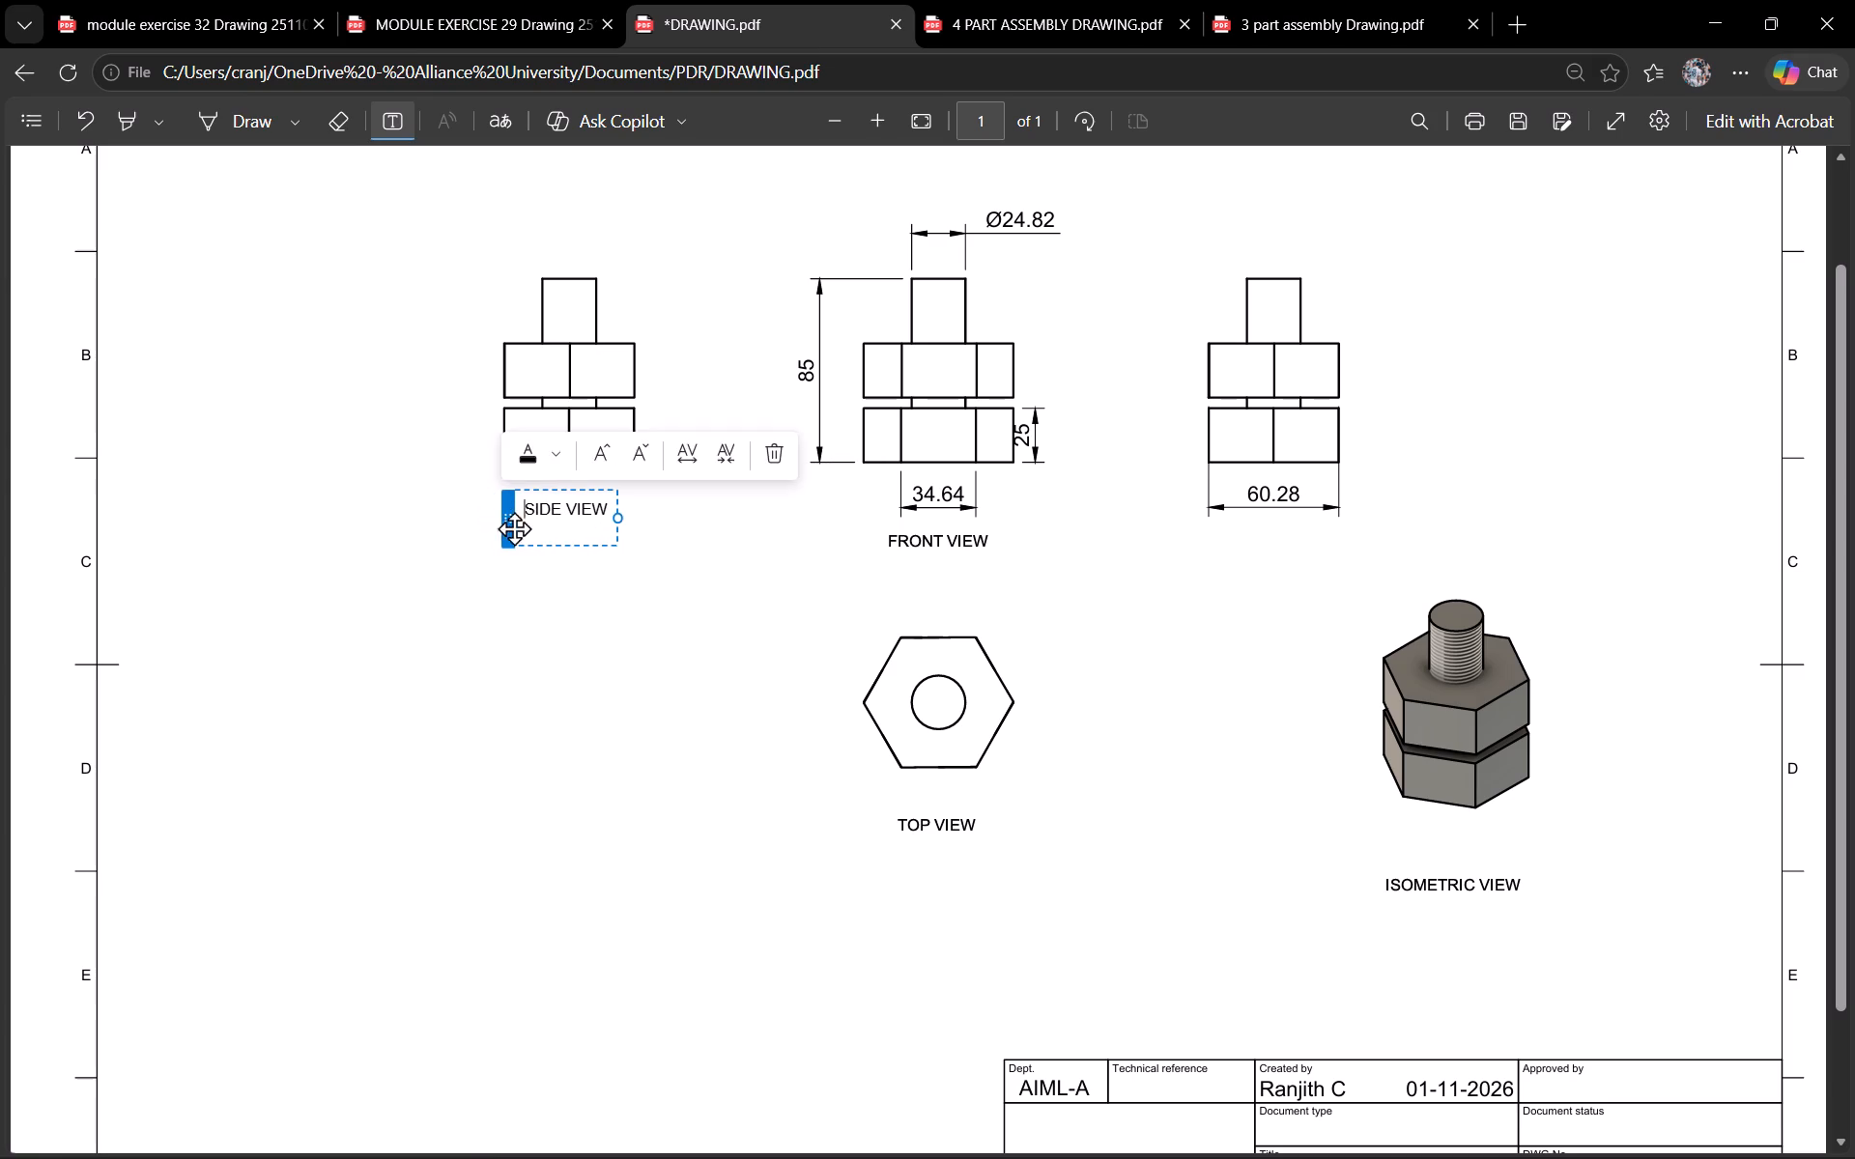
pyautogui.click(545, 655)
# Look over the whole nut and bolt sheet, checking the view labels and the title block.
pyautogui.scroll(-5, 1534, 705)
pyautogui.scroll(3, 1524, 703)
pyautogui.scroll(-2, 1521, 705)
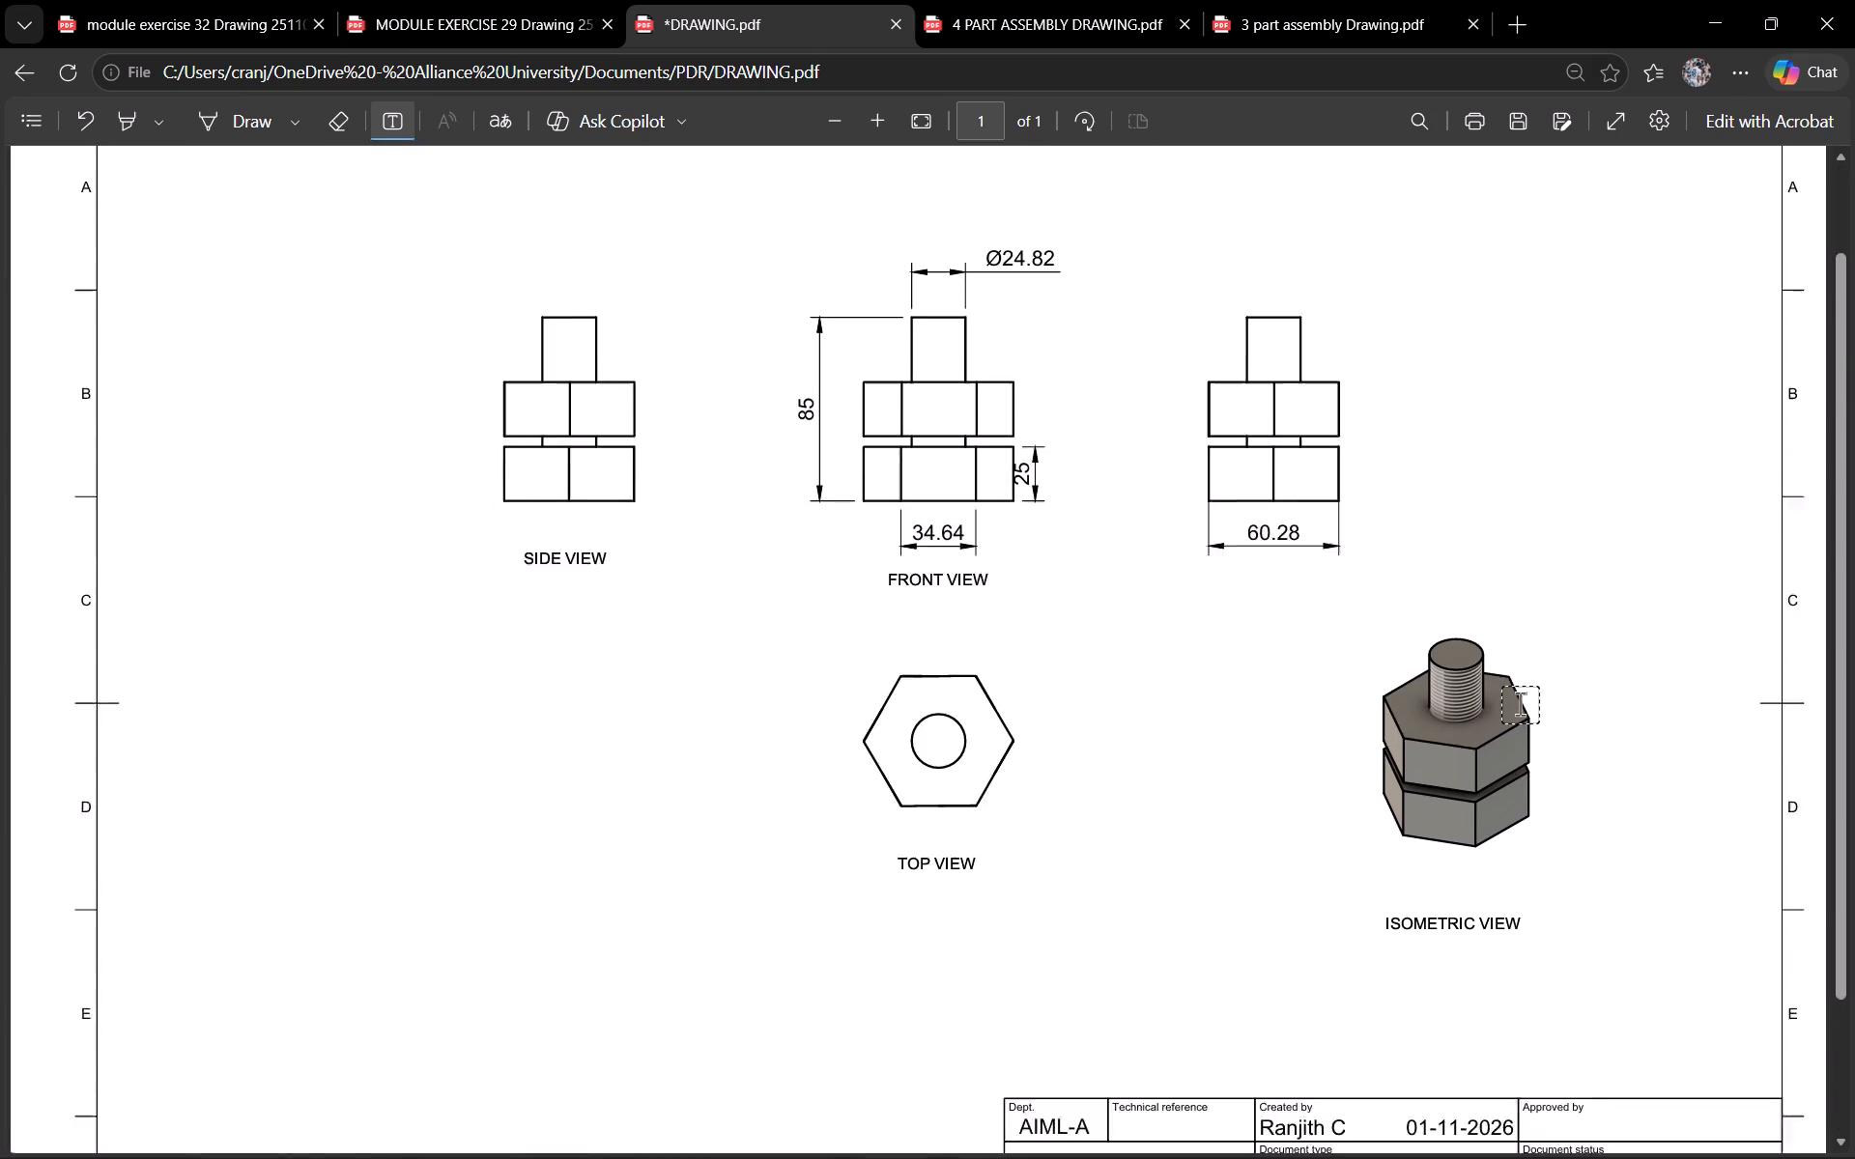
pyautogui.scroll(-1, 1521, 705)
pyautogui.scroll(5, 1518, 706)
pyautogui.scroll(-1, 1361, 716)
pyautogui.scroll(1, 1361, 716)
pyautogui.scroll(-5, 1361, 716)
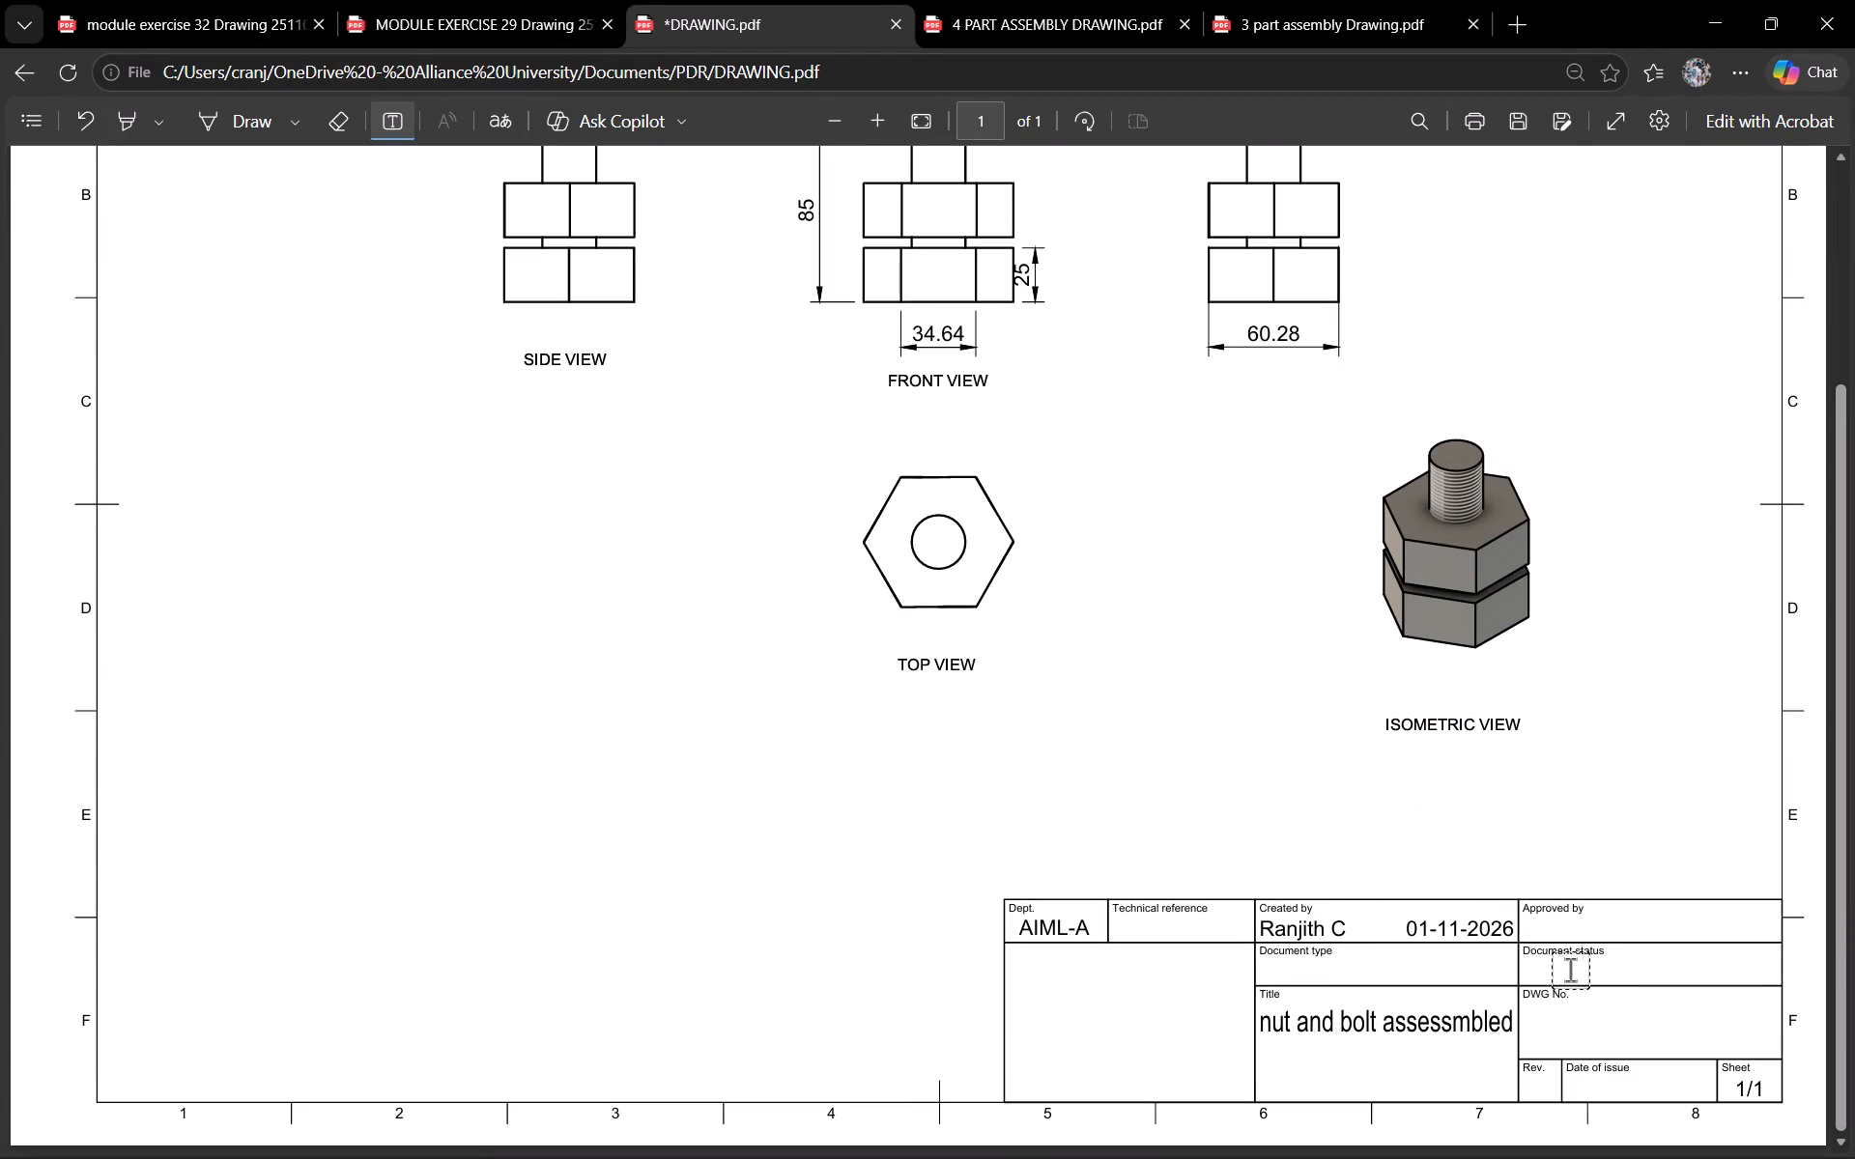
pyautogui.scroll(-2, 1607, 988)
pyautogui.scroll(1, 1410, 836)
pyautogui.scroll(-1, 1410, 836)
pyautogui.scroll(4, 1410, 836)
pyautogui.scroll(-5, 1410, 836)
pyautogui.scroll(8, 1410, 836)
pyautogui.scroll(-7, 1410, 836)
pyautogui.scroll(7, 1410, 836)
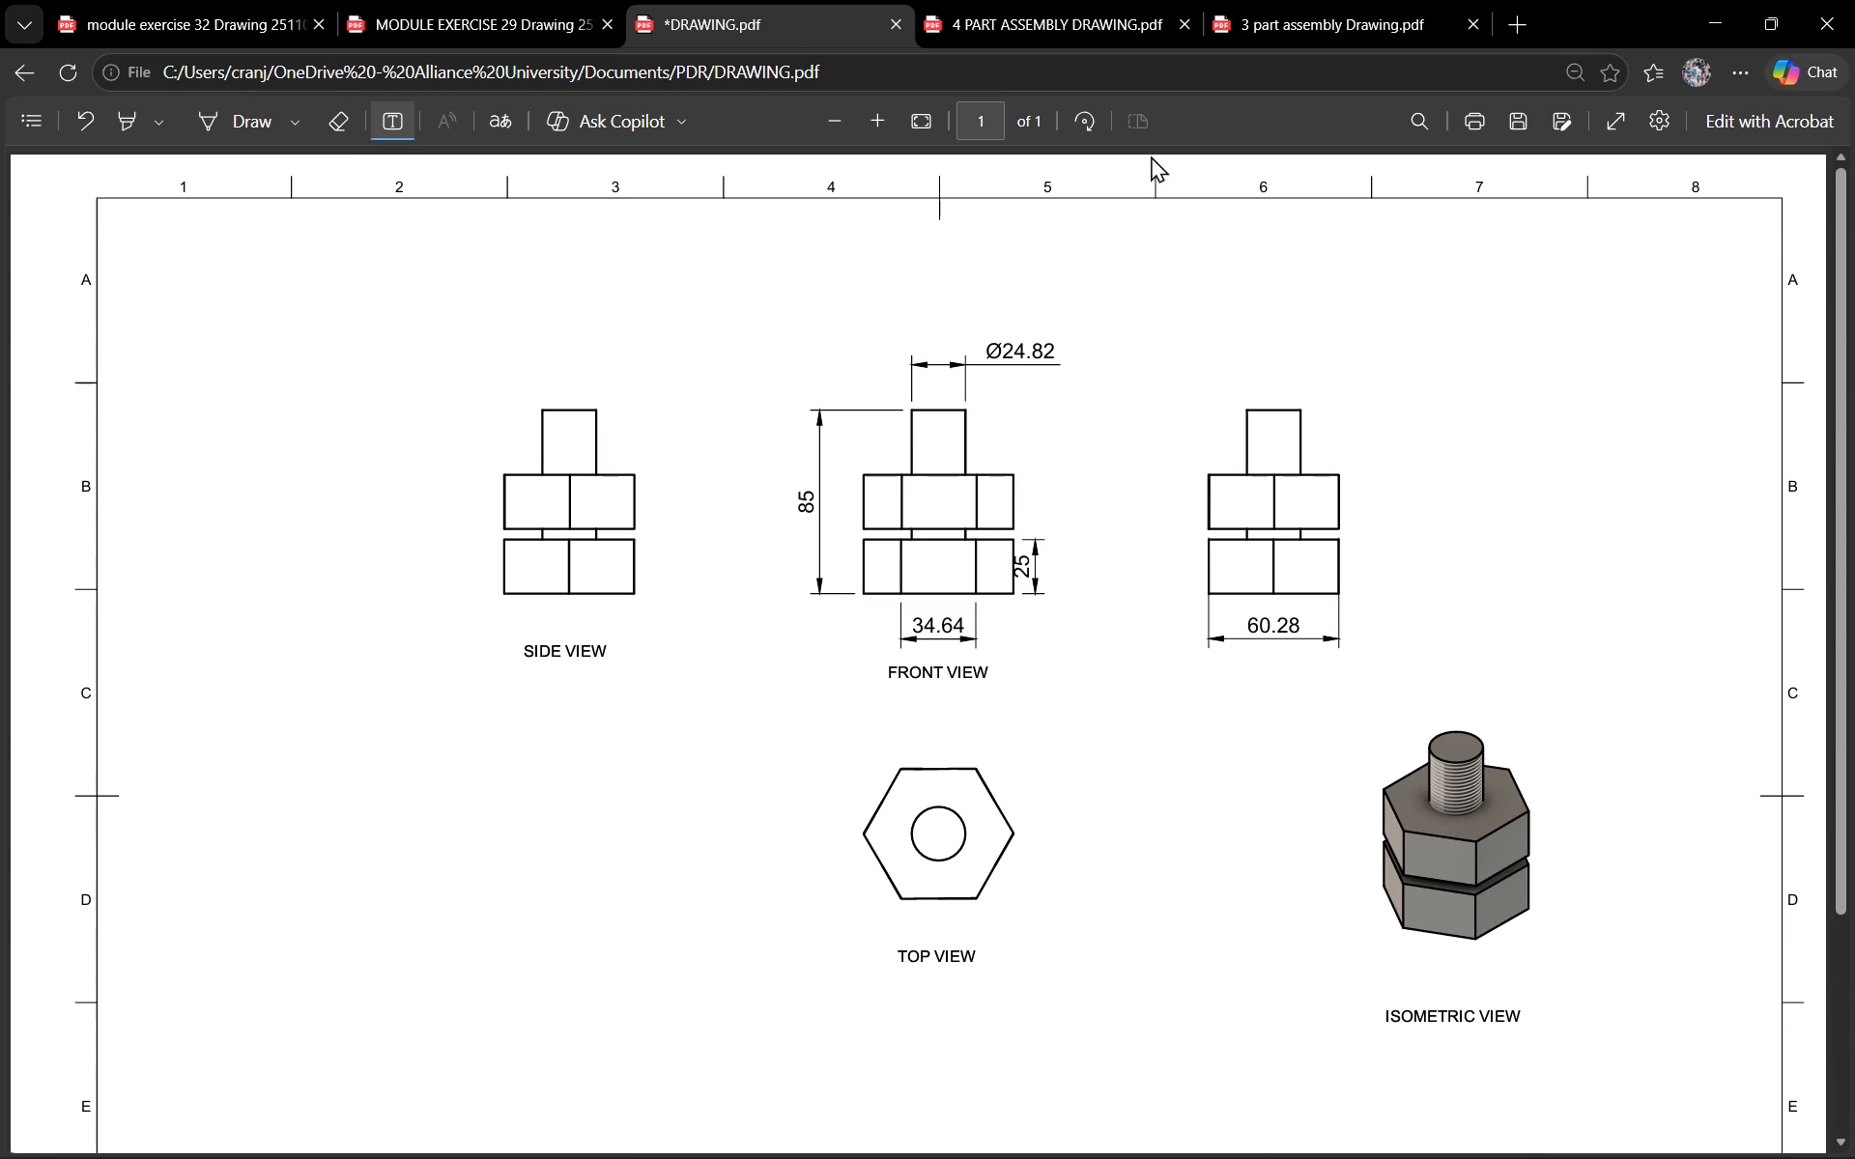
# Save the labelled nut and bolt drawing.
pyautogui.click(1527, 126)
# Print one landscape, single-sided copy of the 3 part assembly drawing on the HP LaserJet Professional P1108.
pyautogui.click(1345, 0)
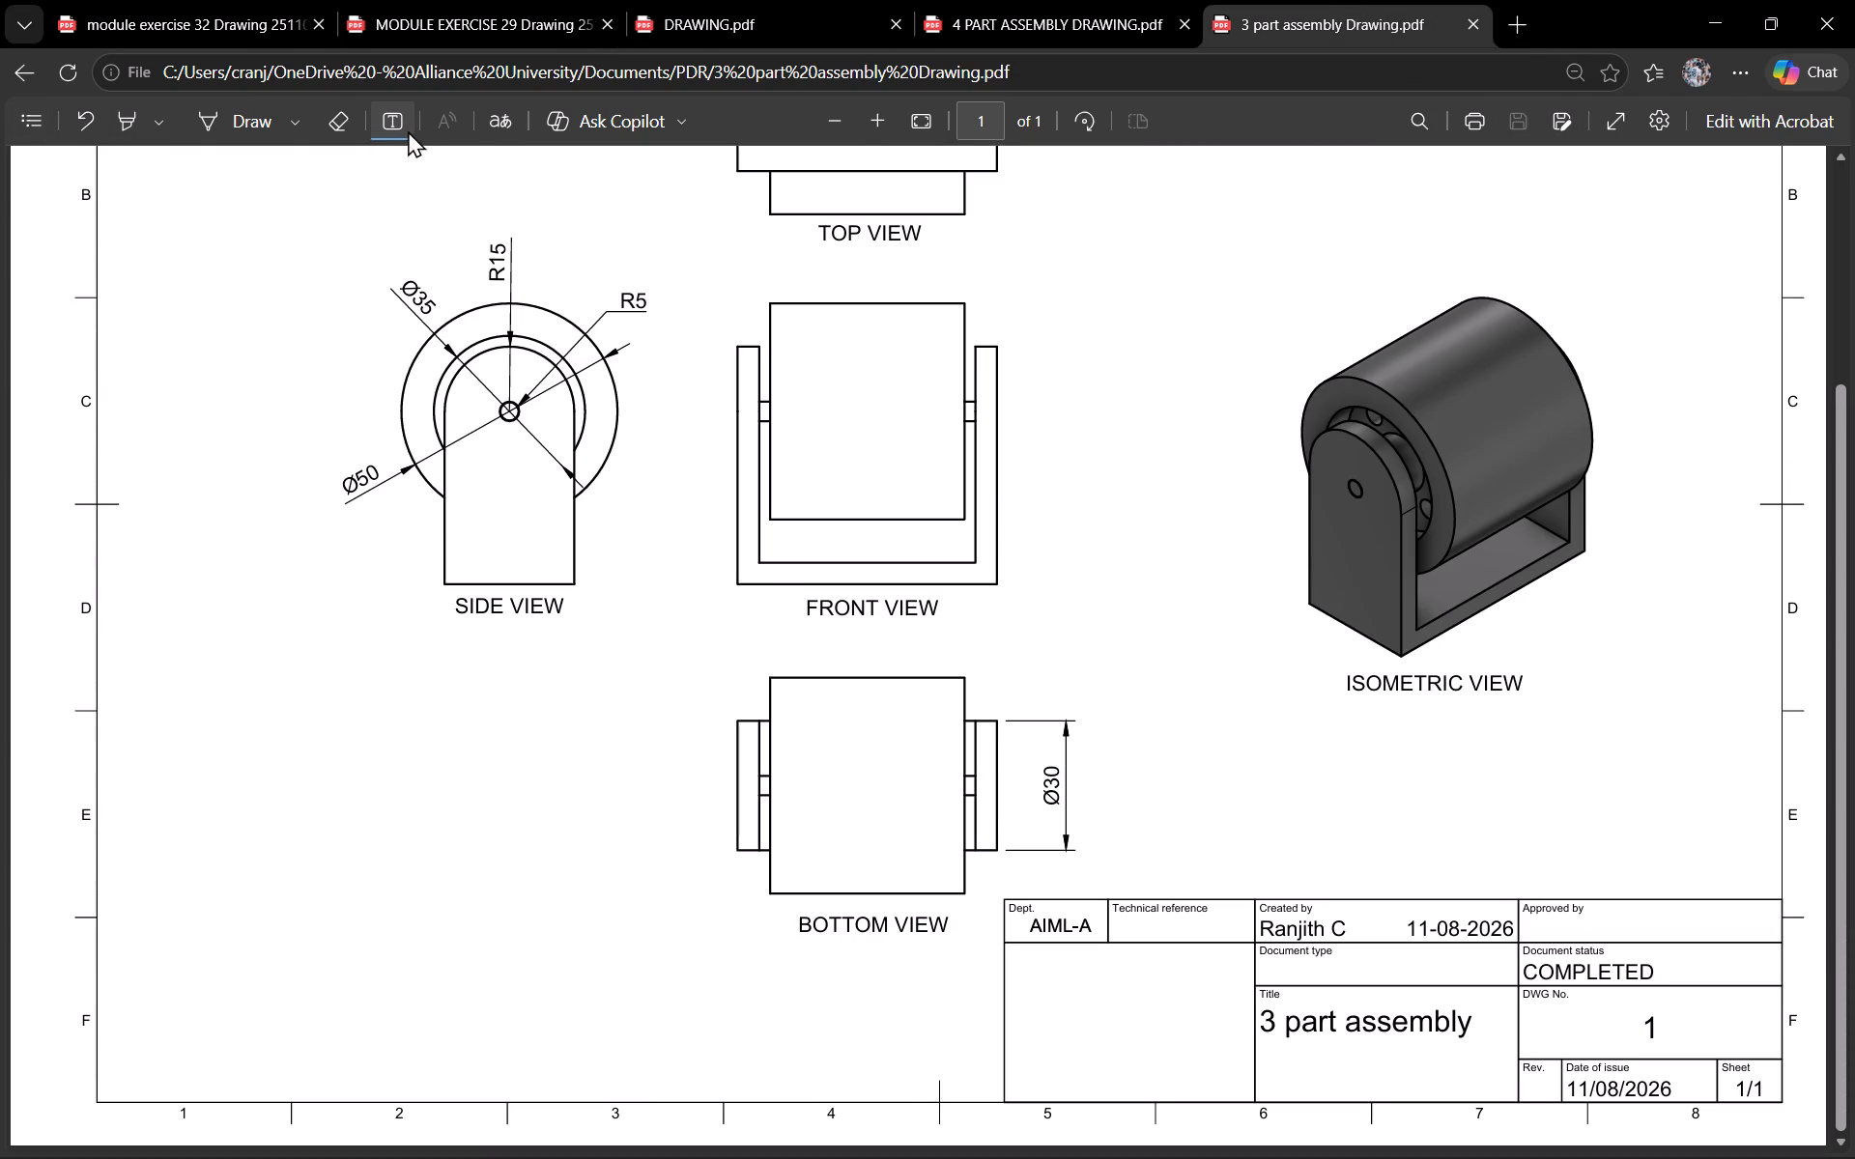
pyautogui.click(1486, 122)
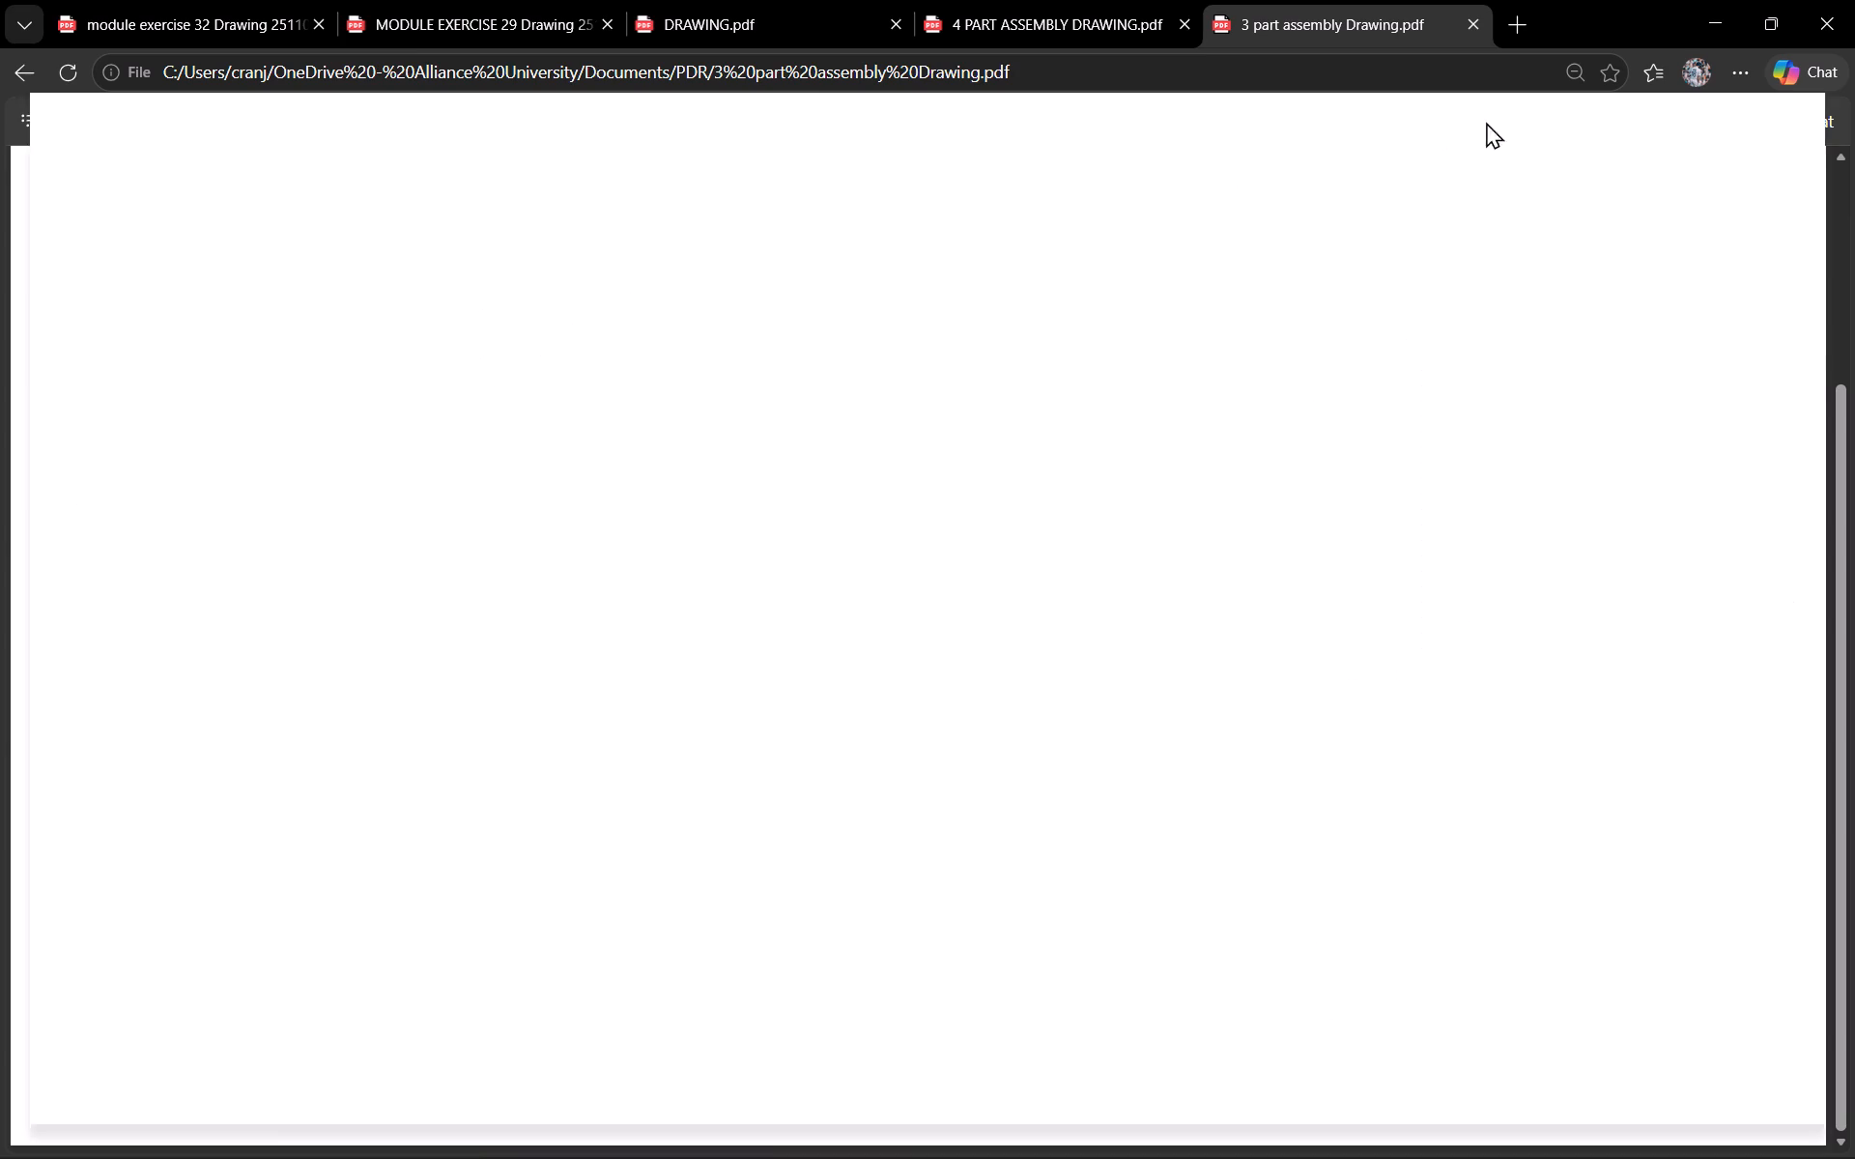
pyautogui.scroll(-1, 1042, 621)
pyautogui.scroll(4, 1042, 621)
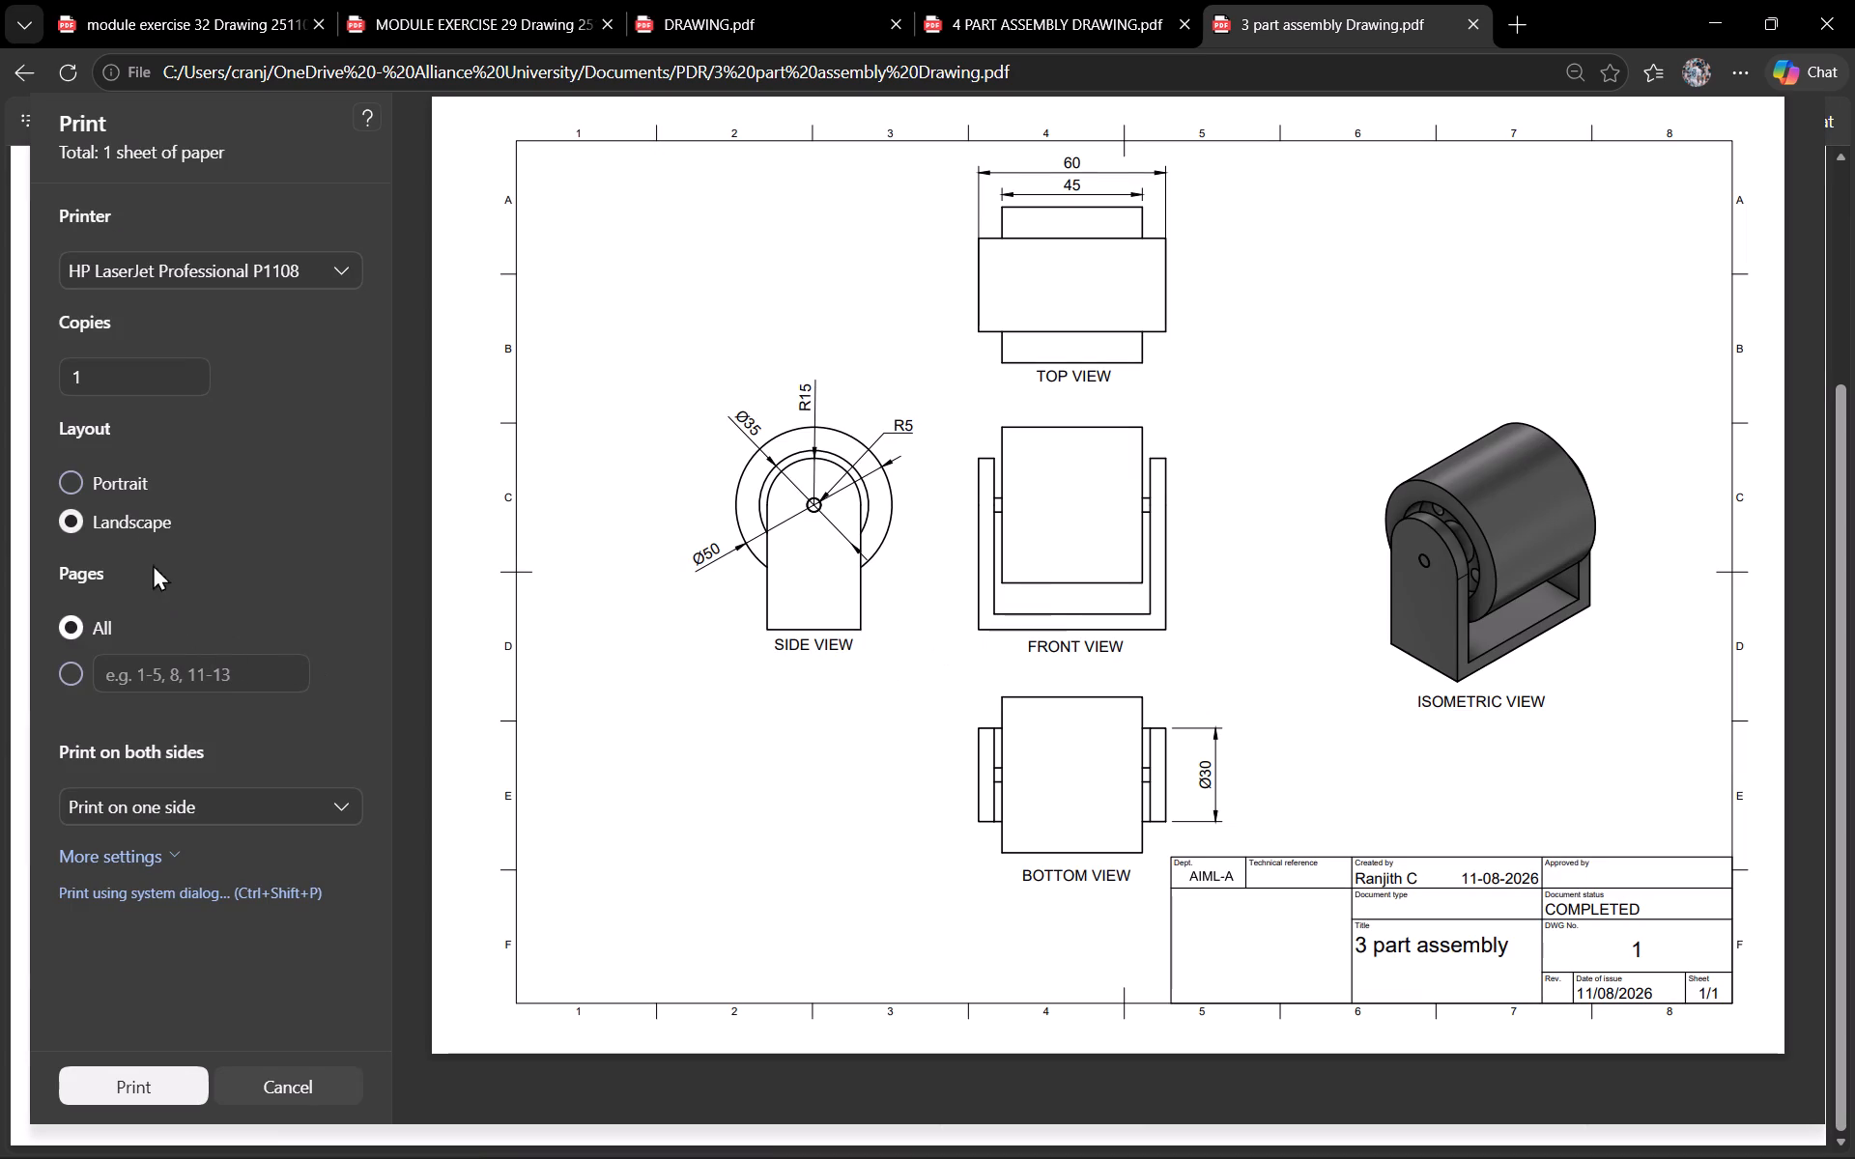
pyautogui.scroll(-2, 176, 418)
pyautogui.scroll(1, 178, 435)
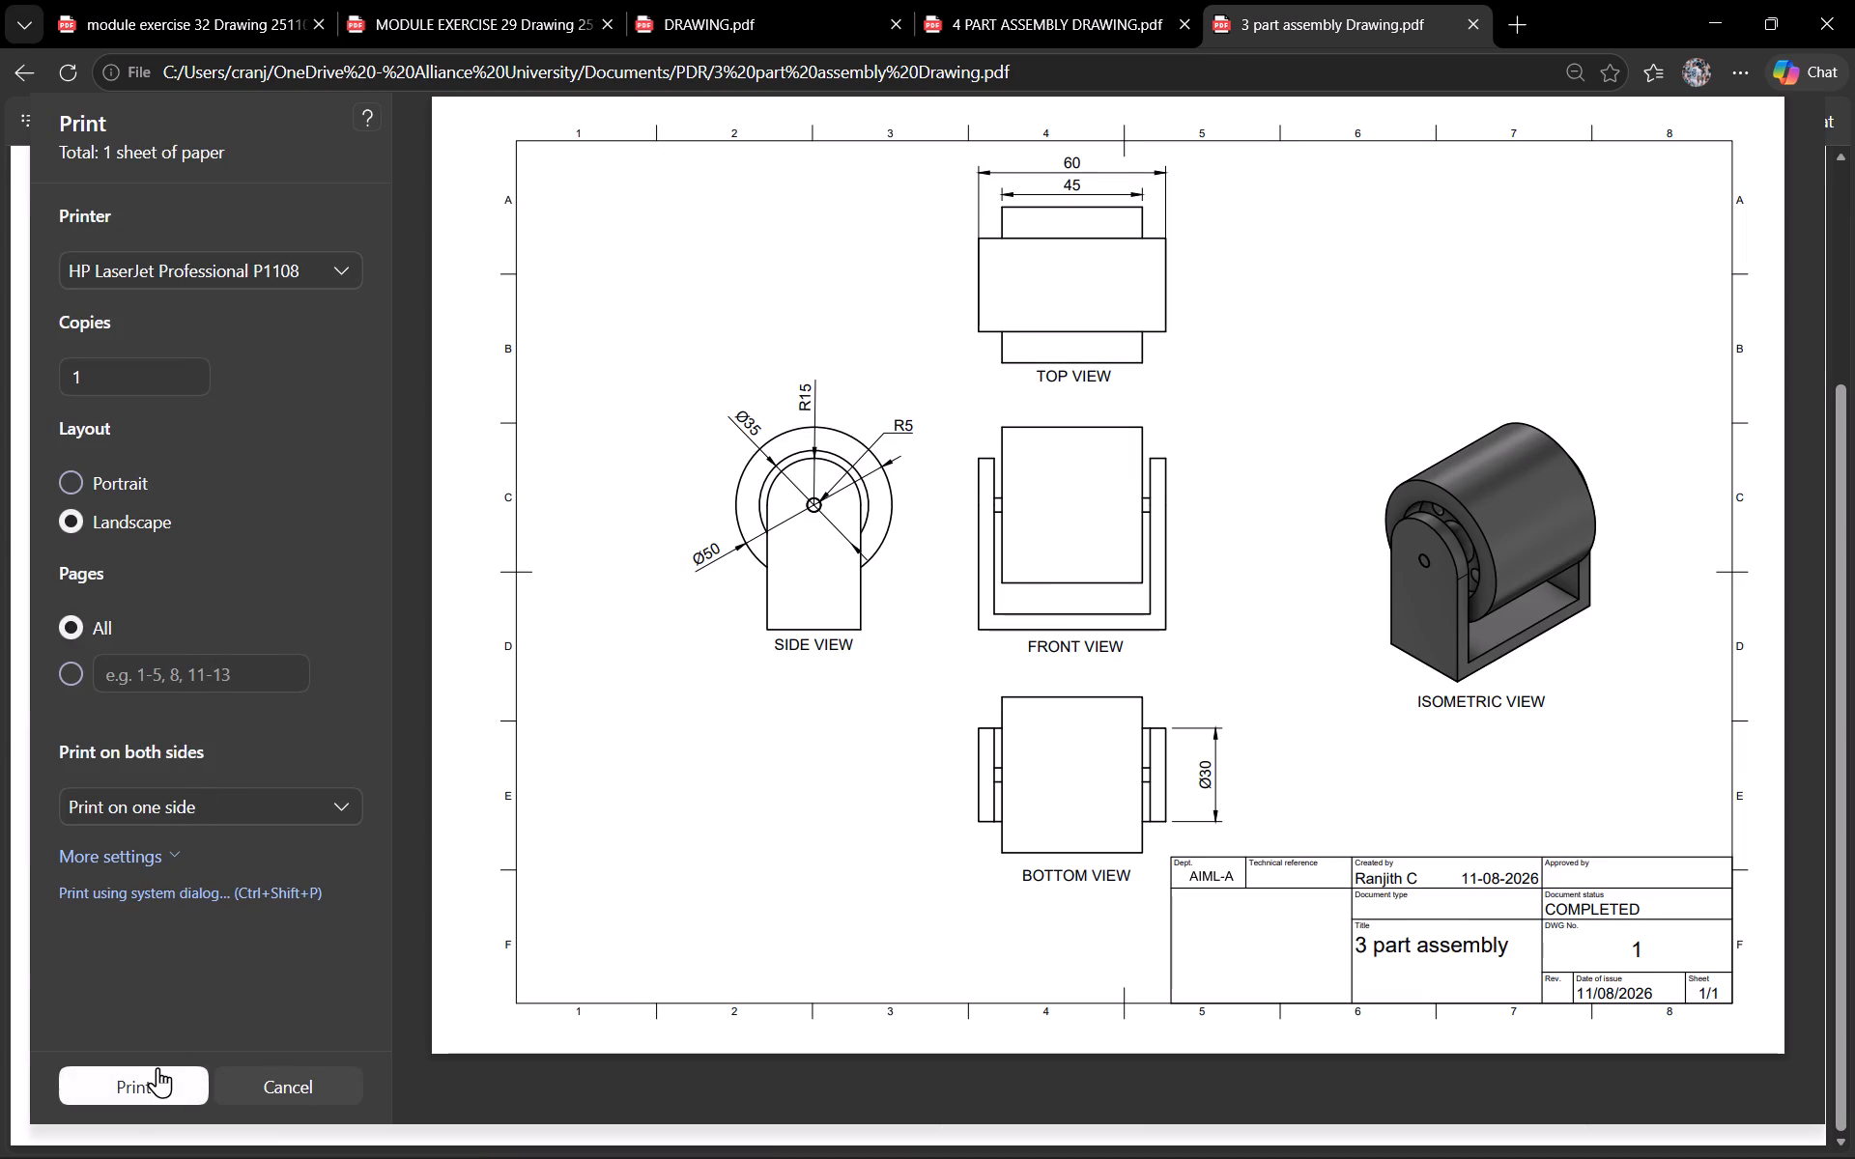
pyautogui.click(157, 1067)
# Print one landscape, single-sided copy of the 4 part assembly drawing on the HP LaserJet Professional P1108.
pyautogui.click(959, 0)
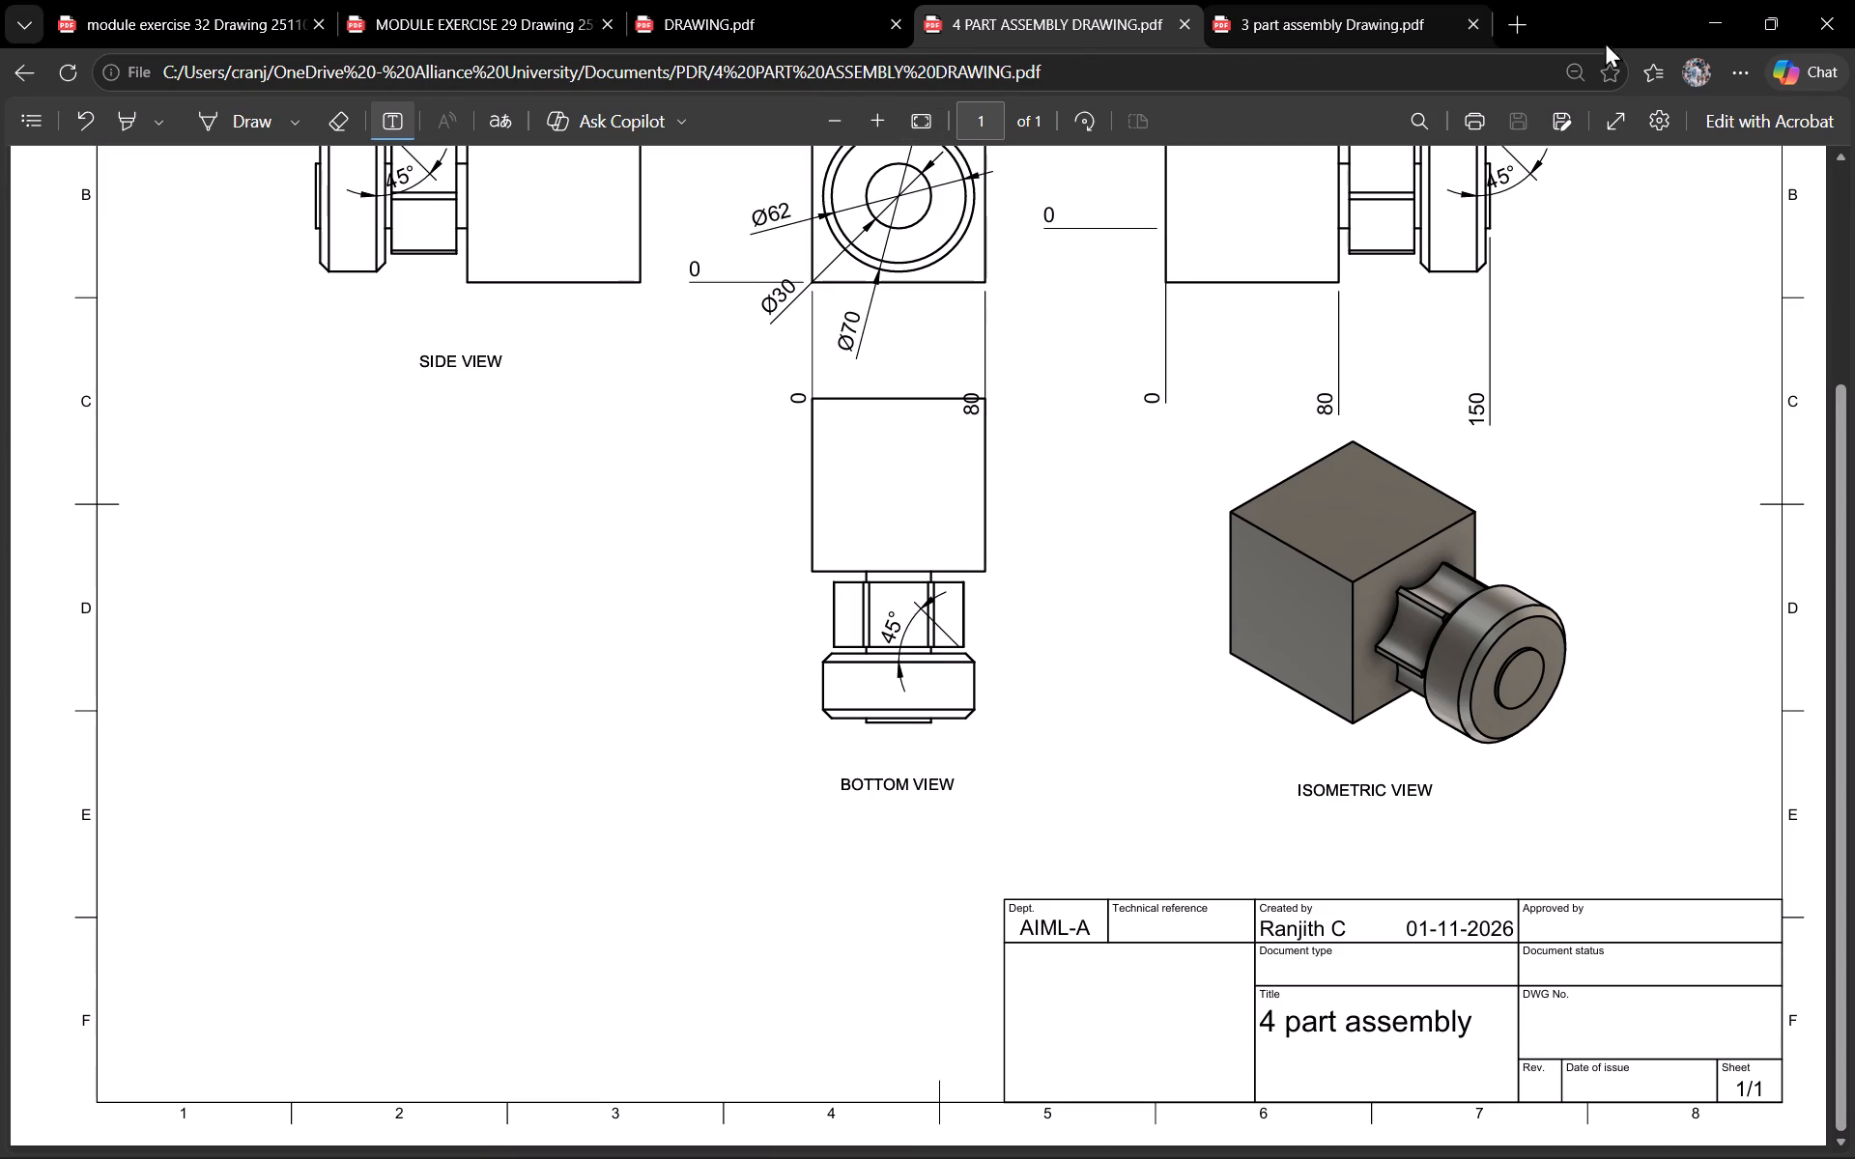
pyautogui.click(1471, 123)
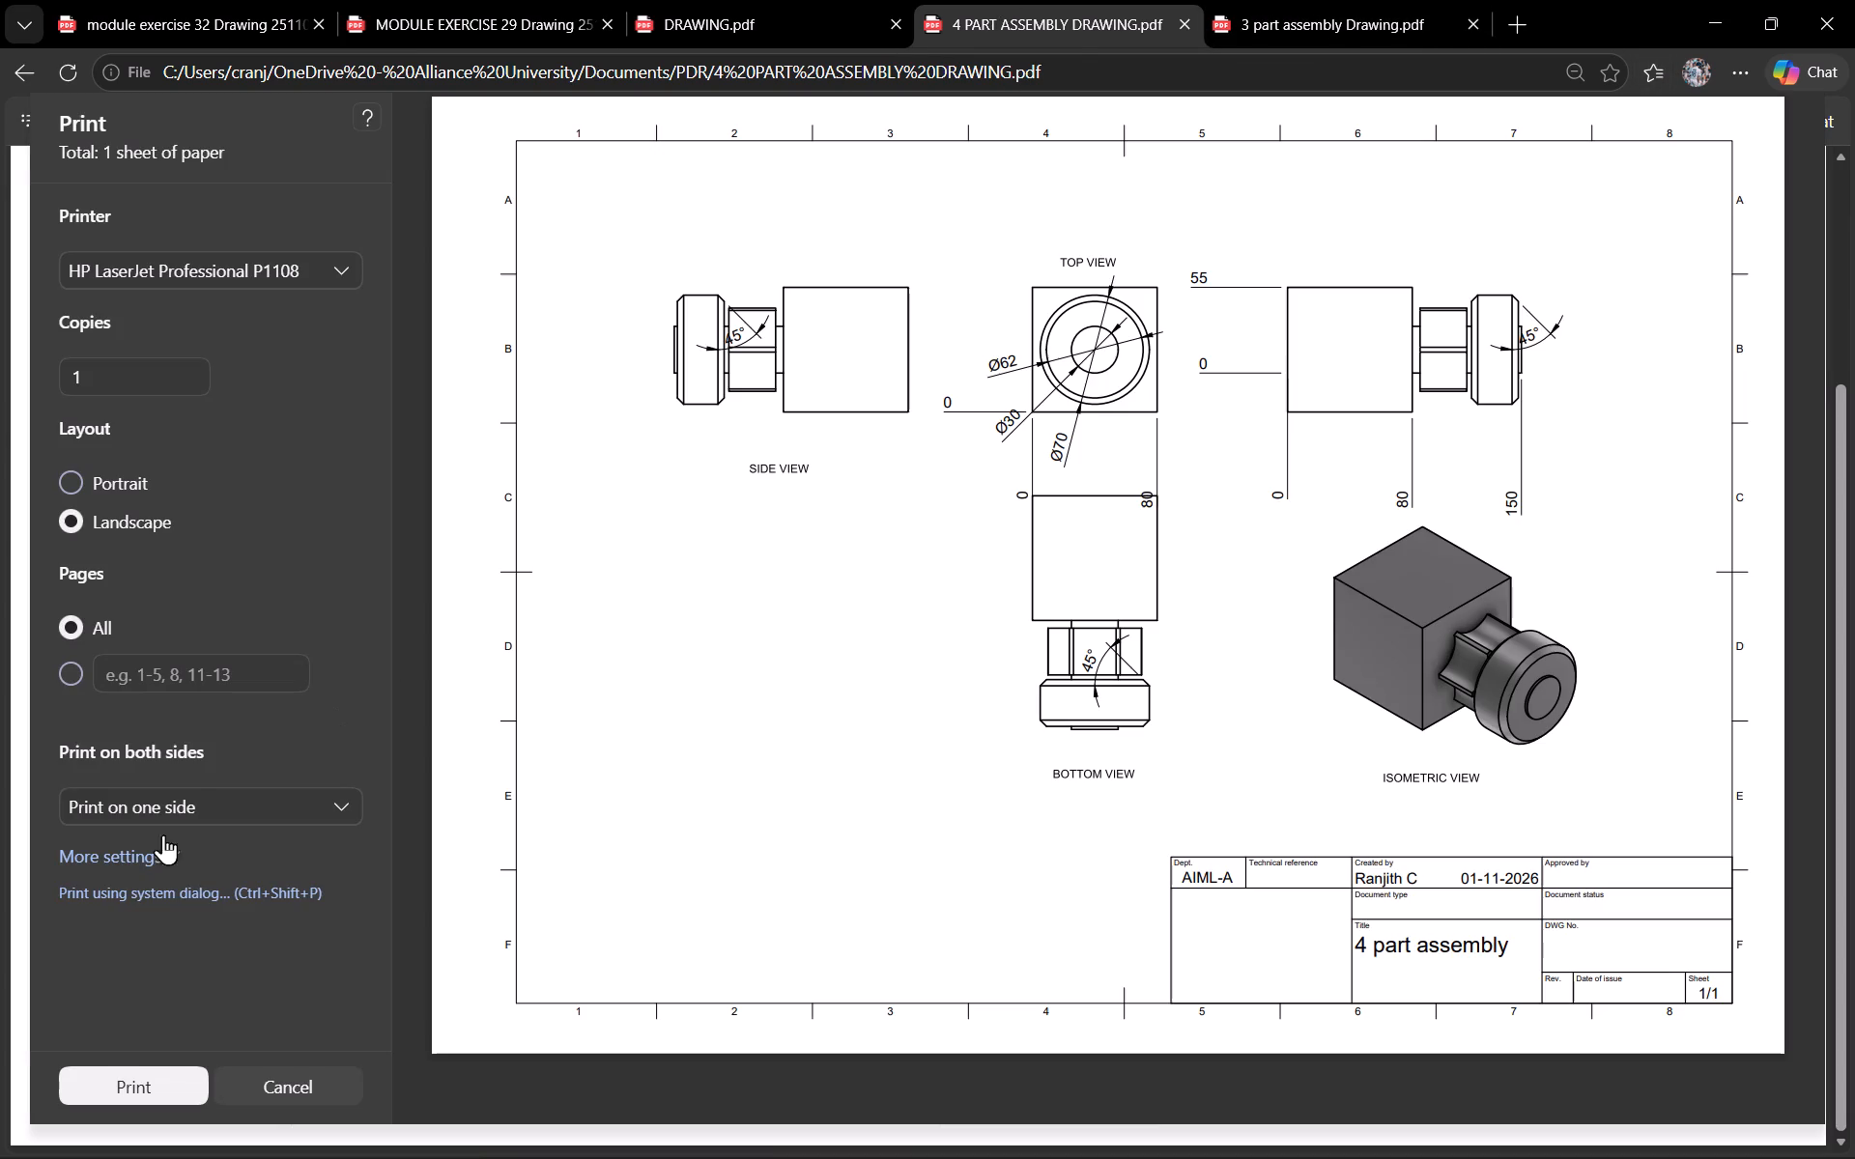
pyautogui.click(147, 1081)
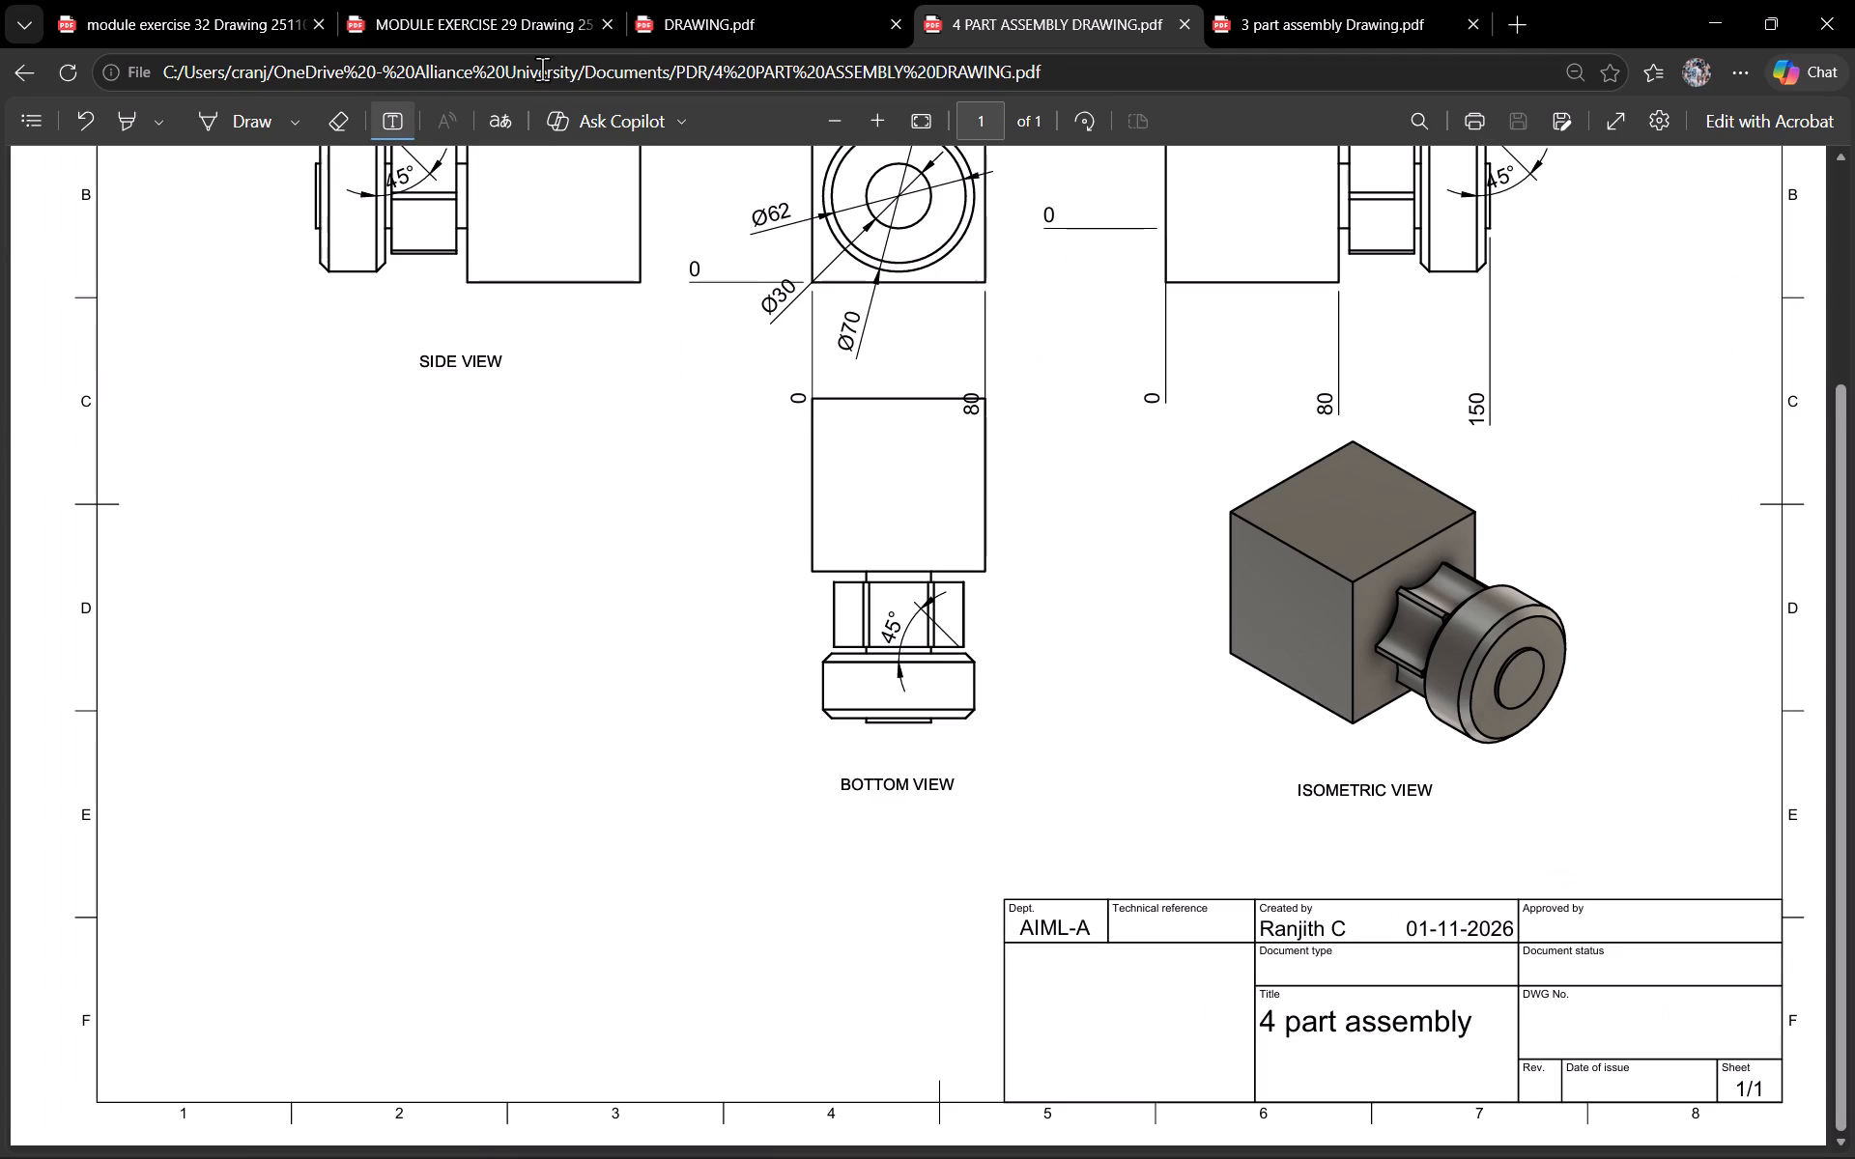
# Print one landscape, single-sided copy of the nut and bolt drawing, DRAWING.pdf, on the HP LaserJet Professional P1108.
pyautogui.click(719, 0)
pyautogui.click(1468, 130)
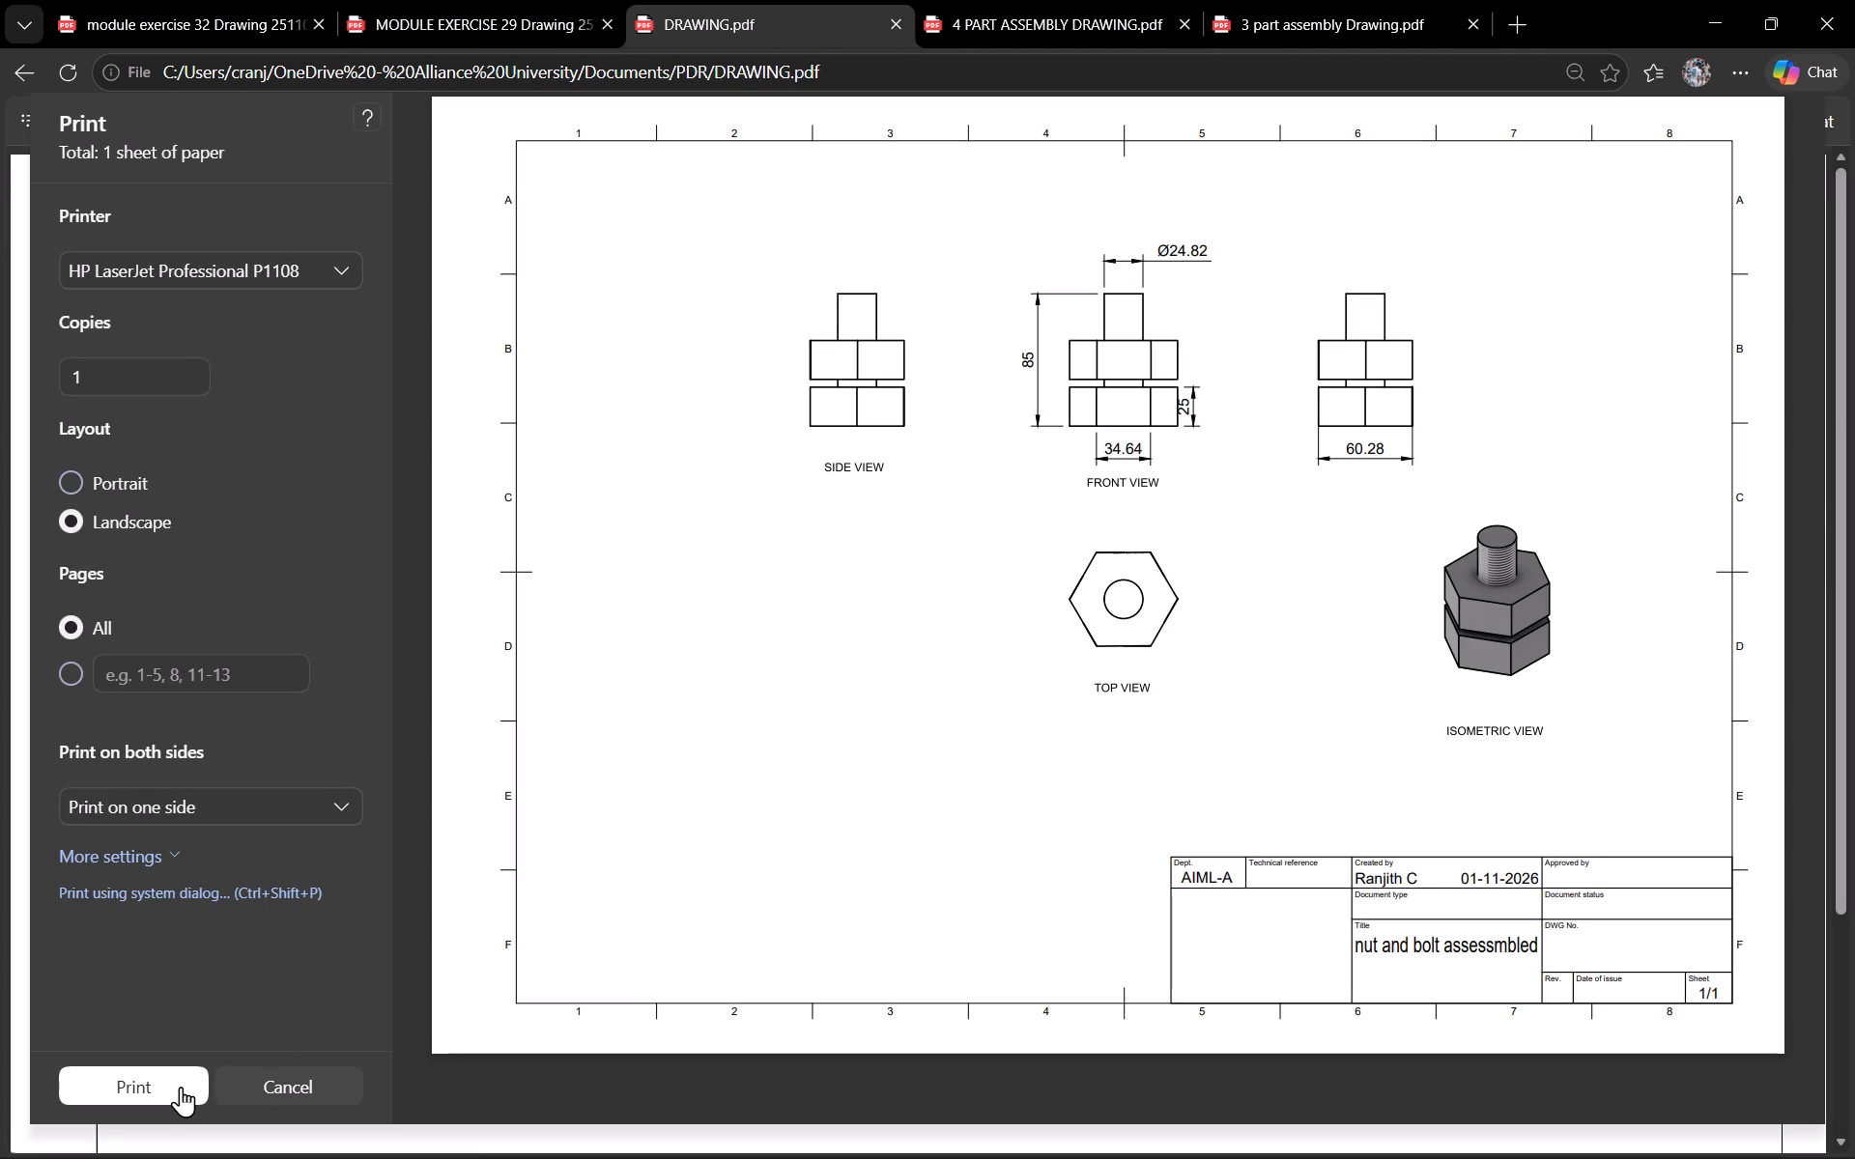
pyautogui.click(181, 1087)
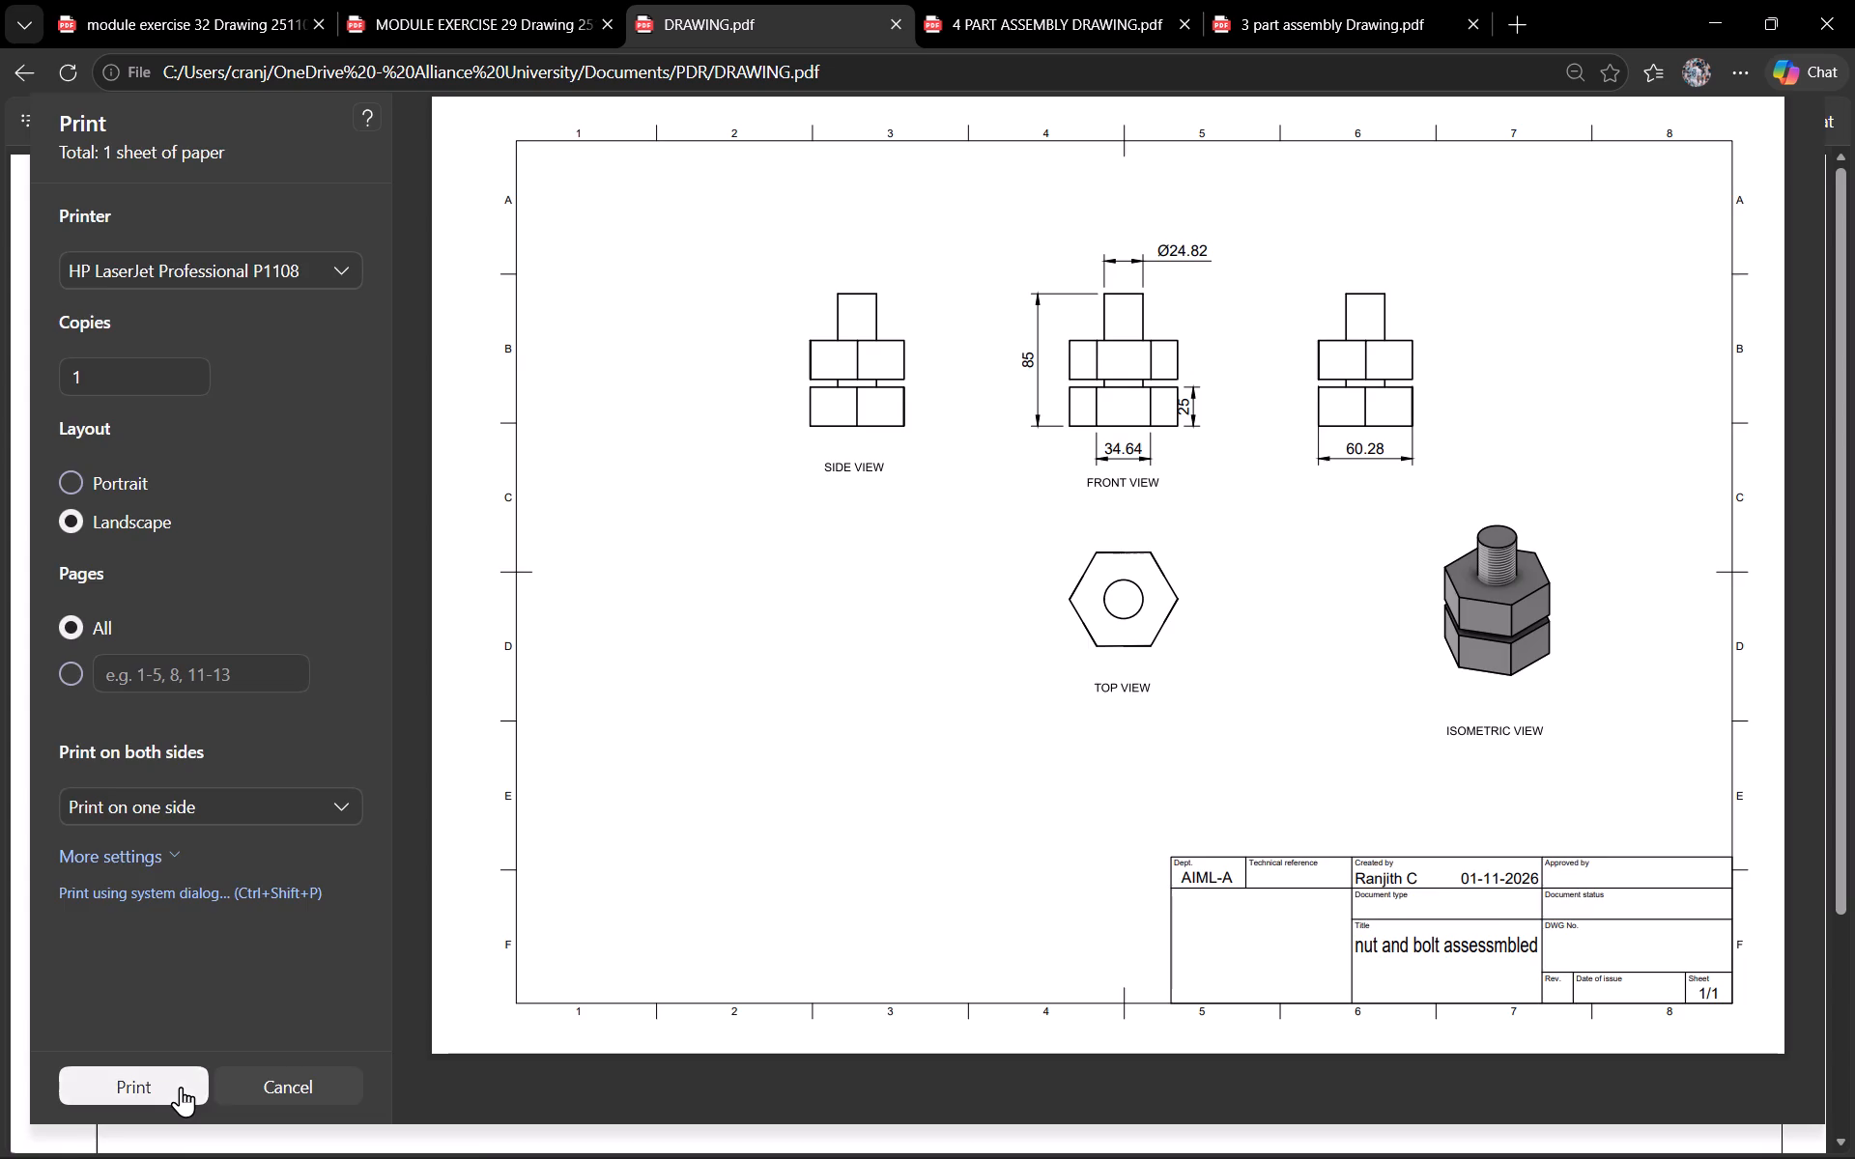
# Print one landscape, single-sided copy of the MODULE EXERCISE 29 drawing on the HP LaserJet Professional P1108.
pyautogui.click(501, 0)
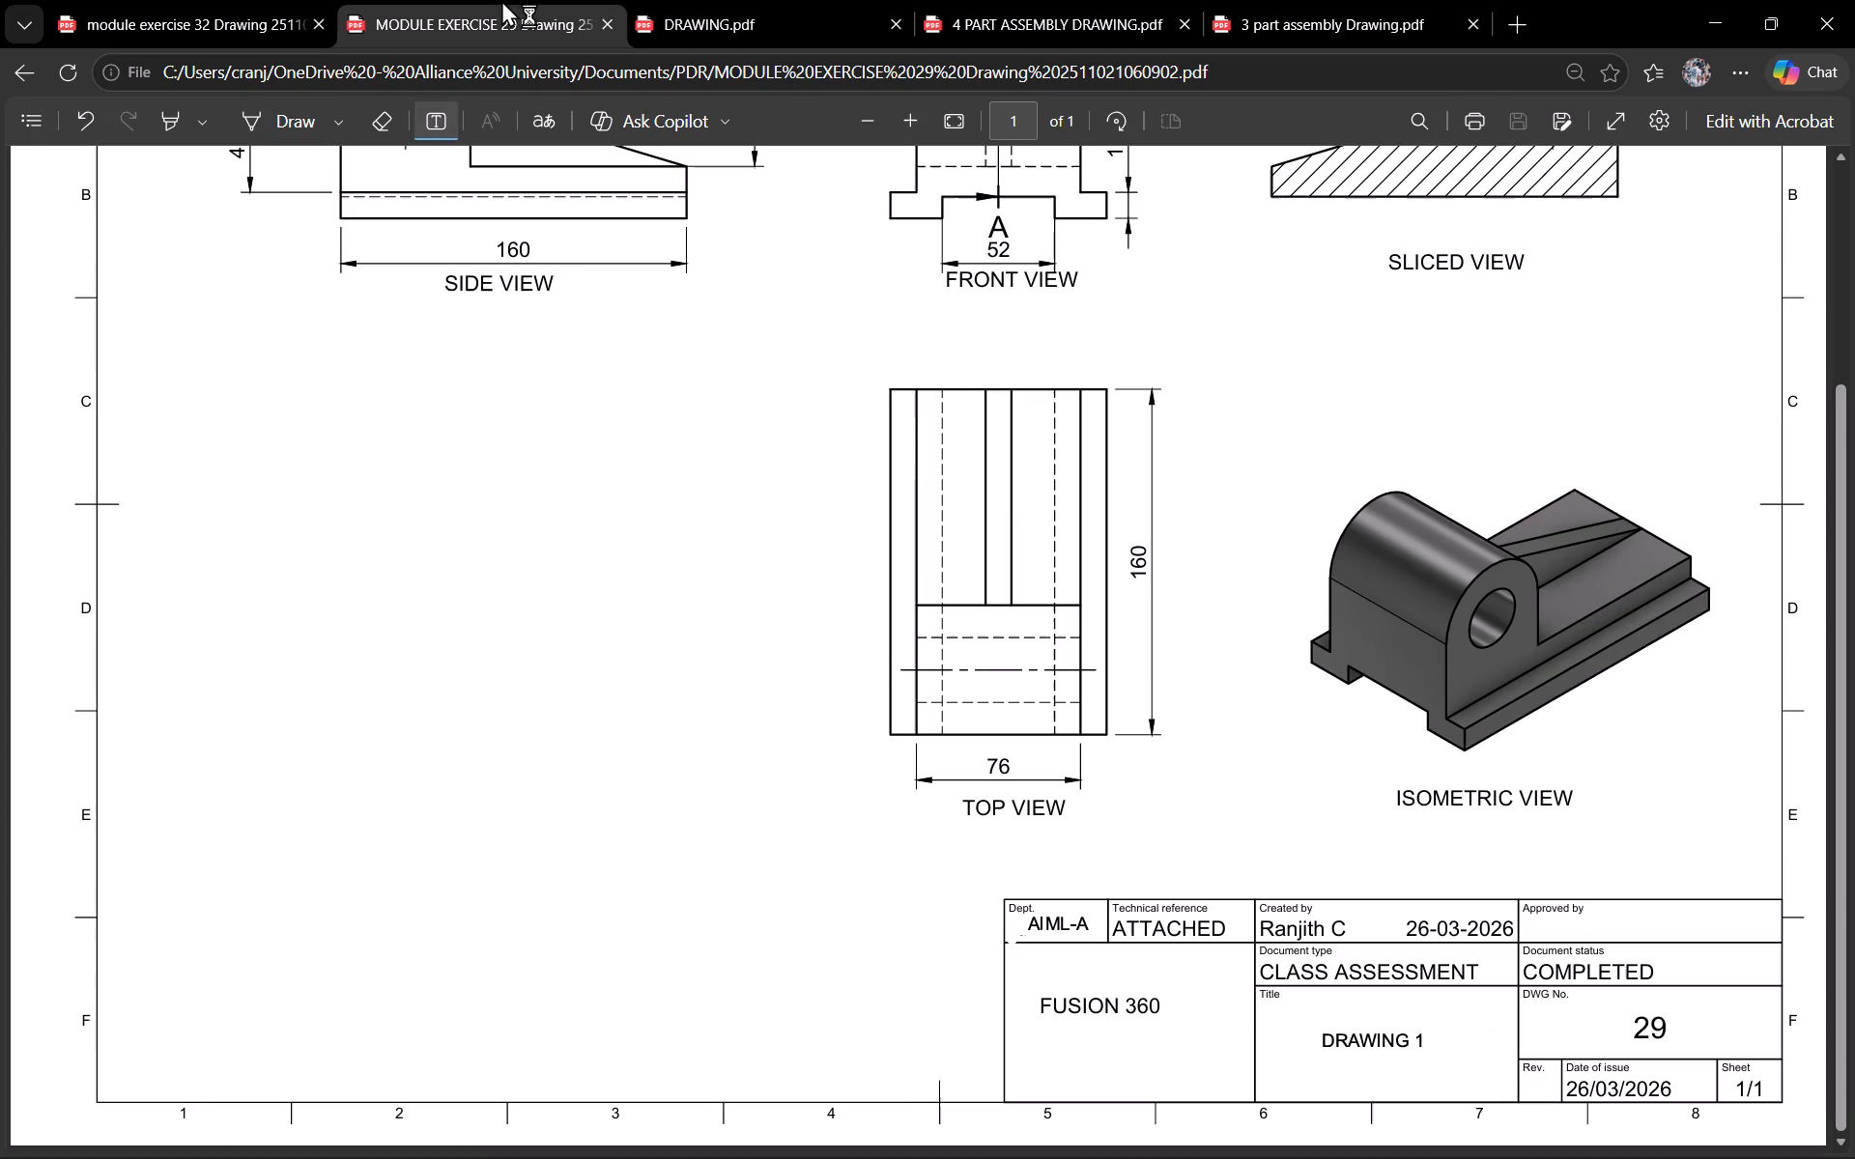
pyautogui.click(1481, 127)
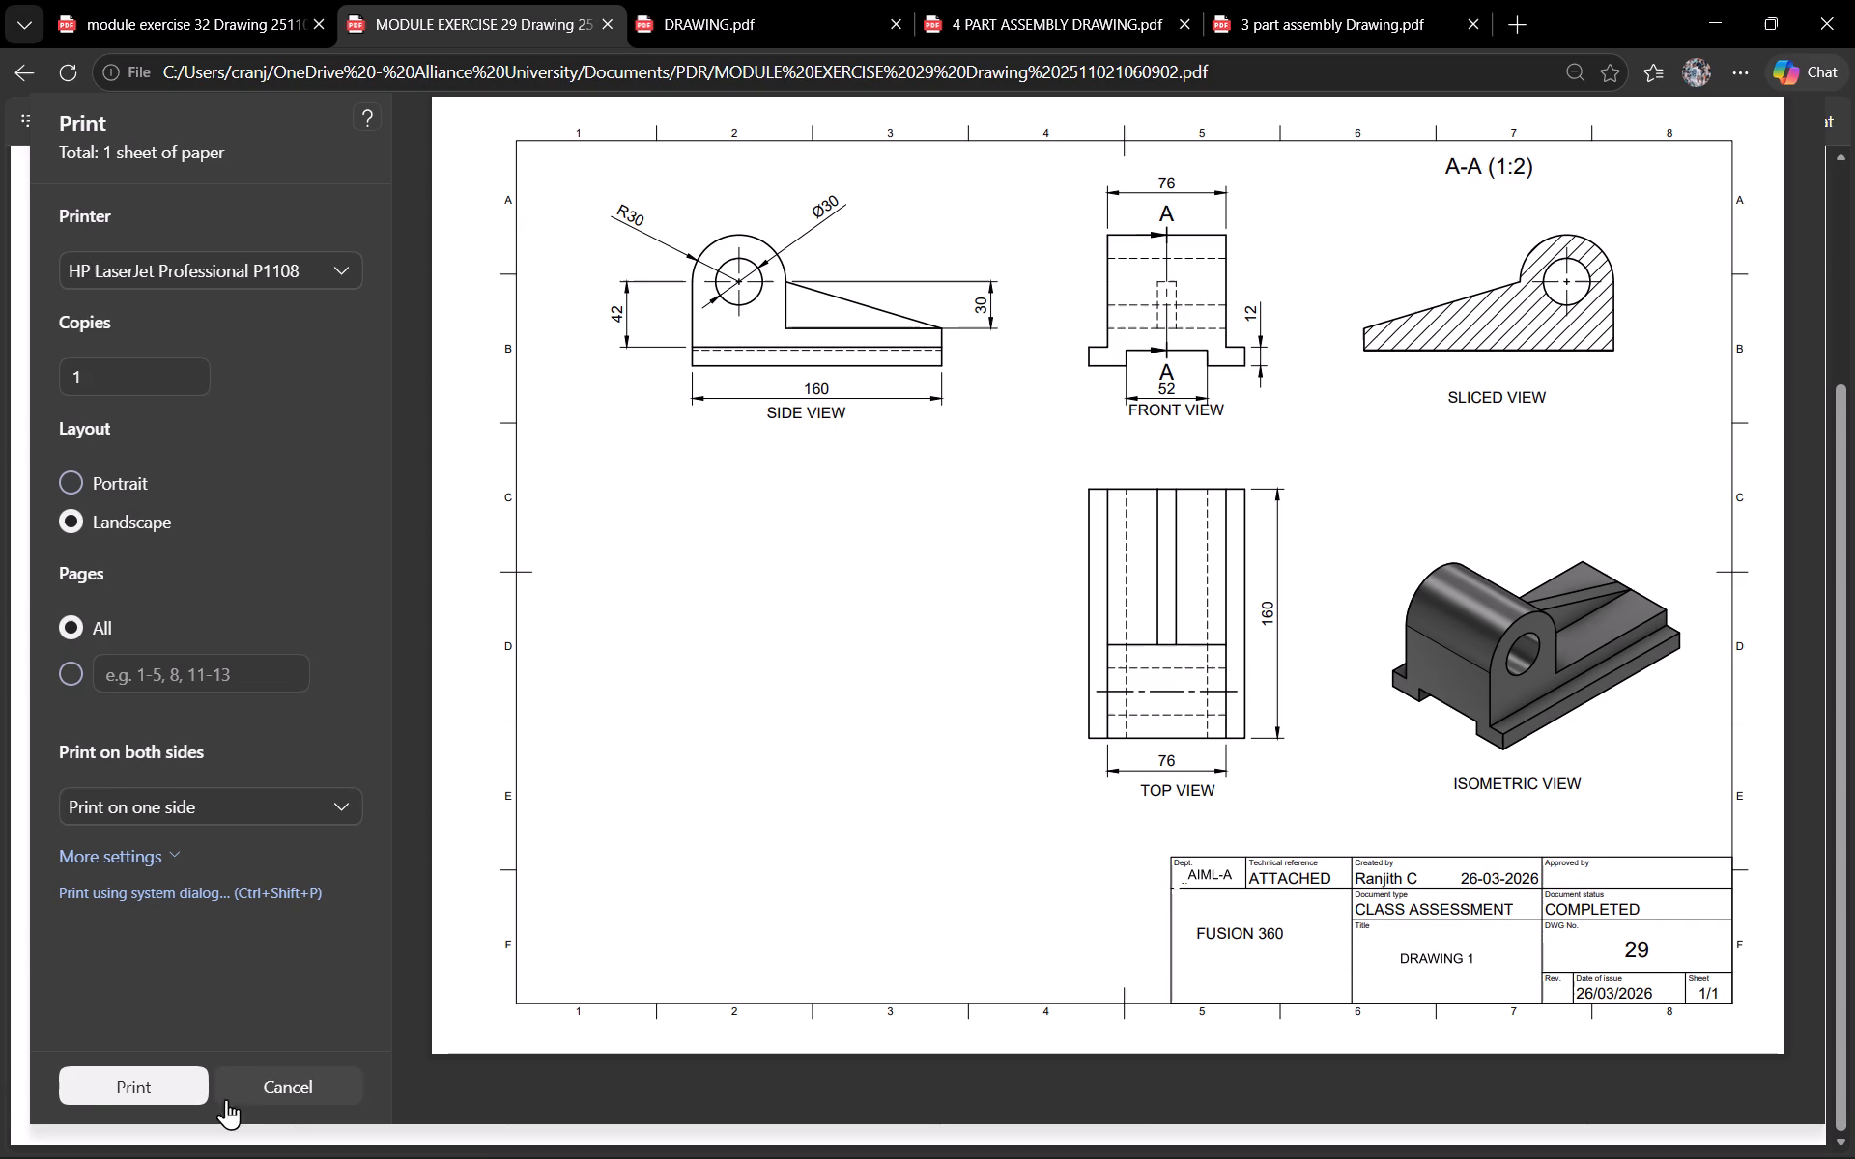
pyautogui.click(111, 1092)
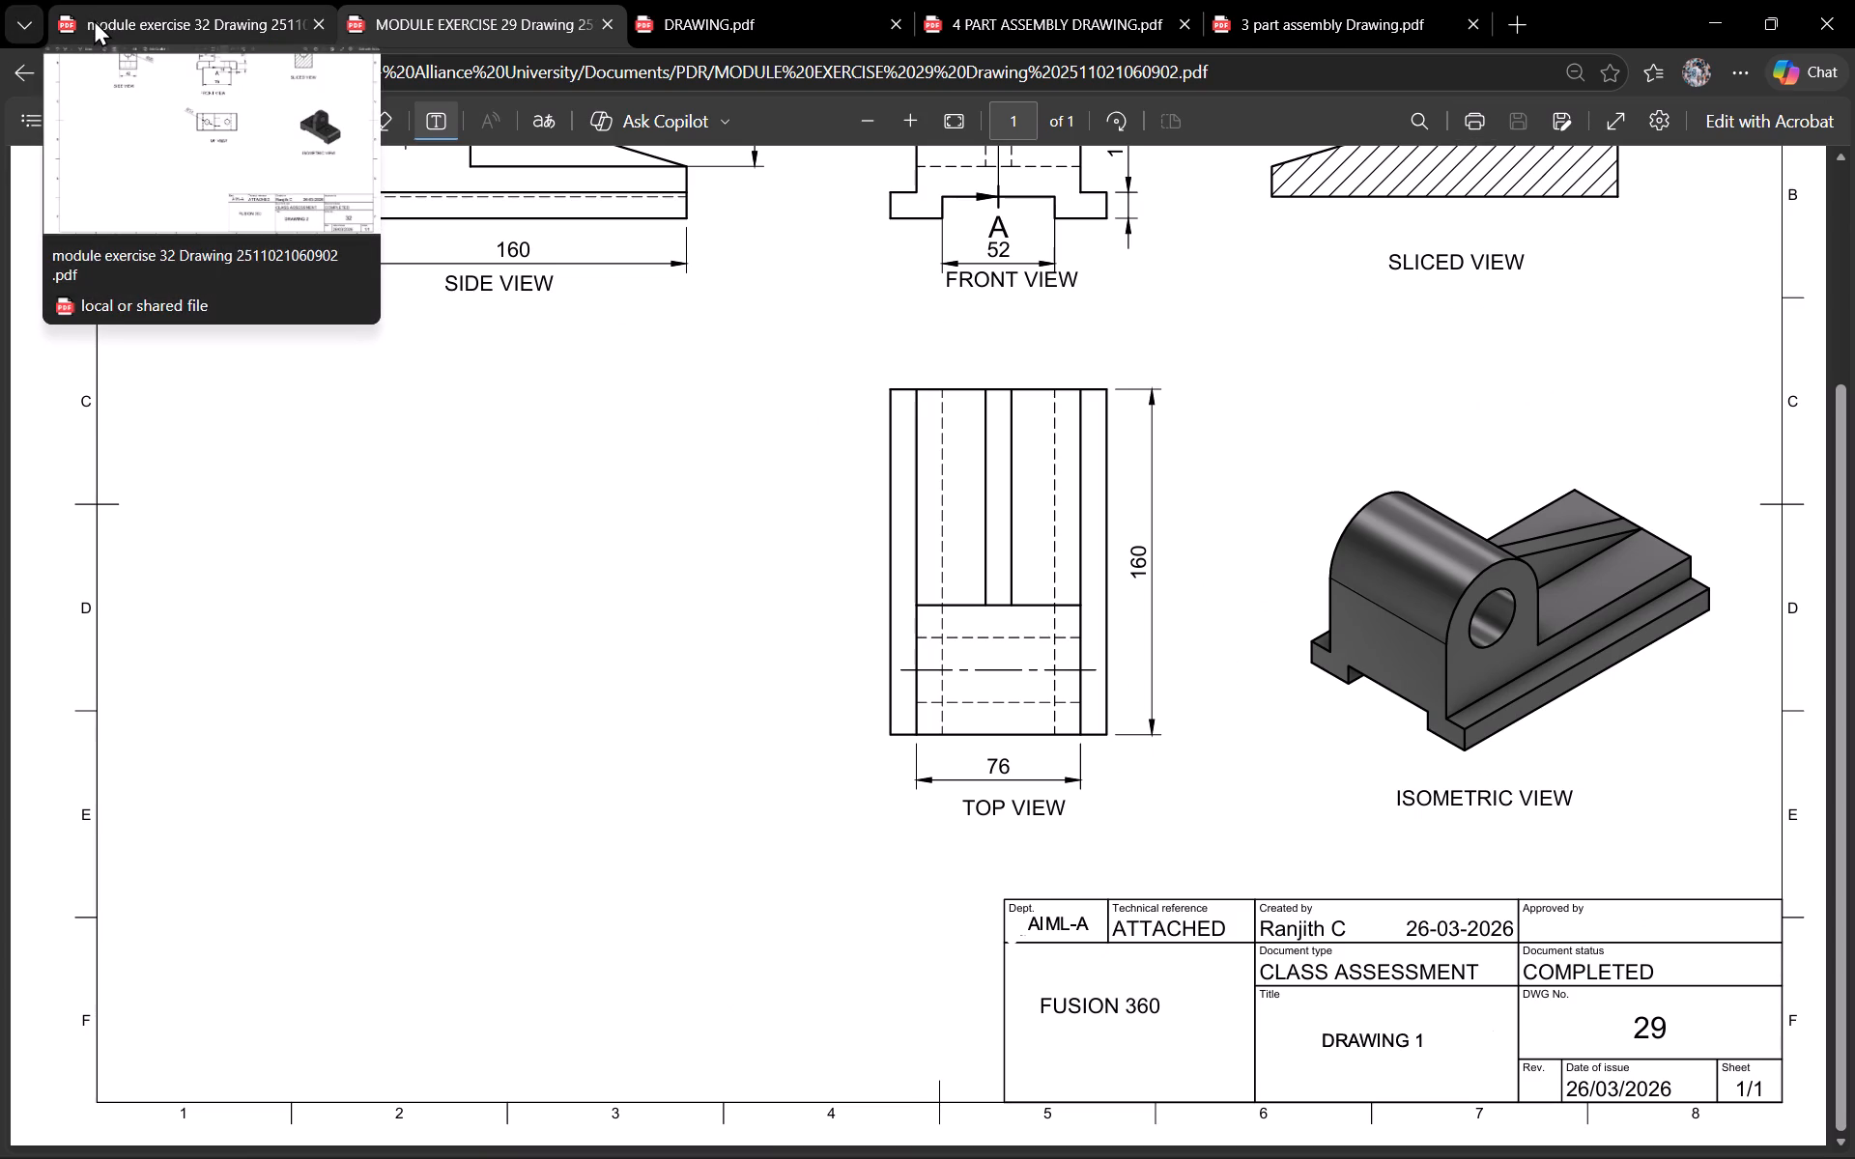
# Print one landscape, single-sided copy of the module exercise 32 drawing on the HP LaserJet Professional P1108.
pyautogui.click(163, 1)
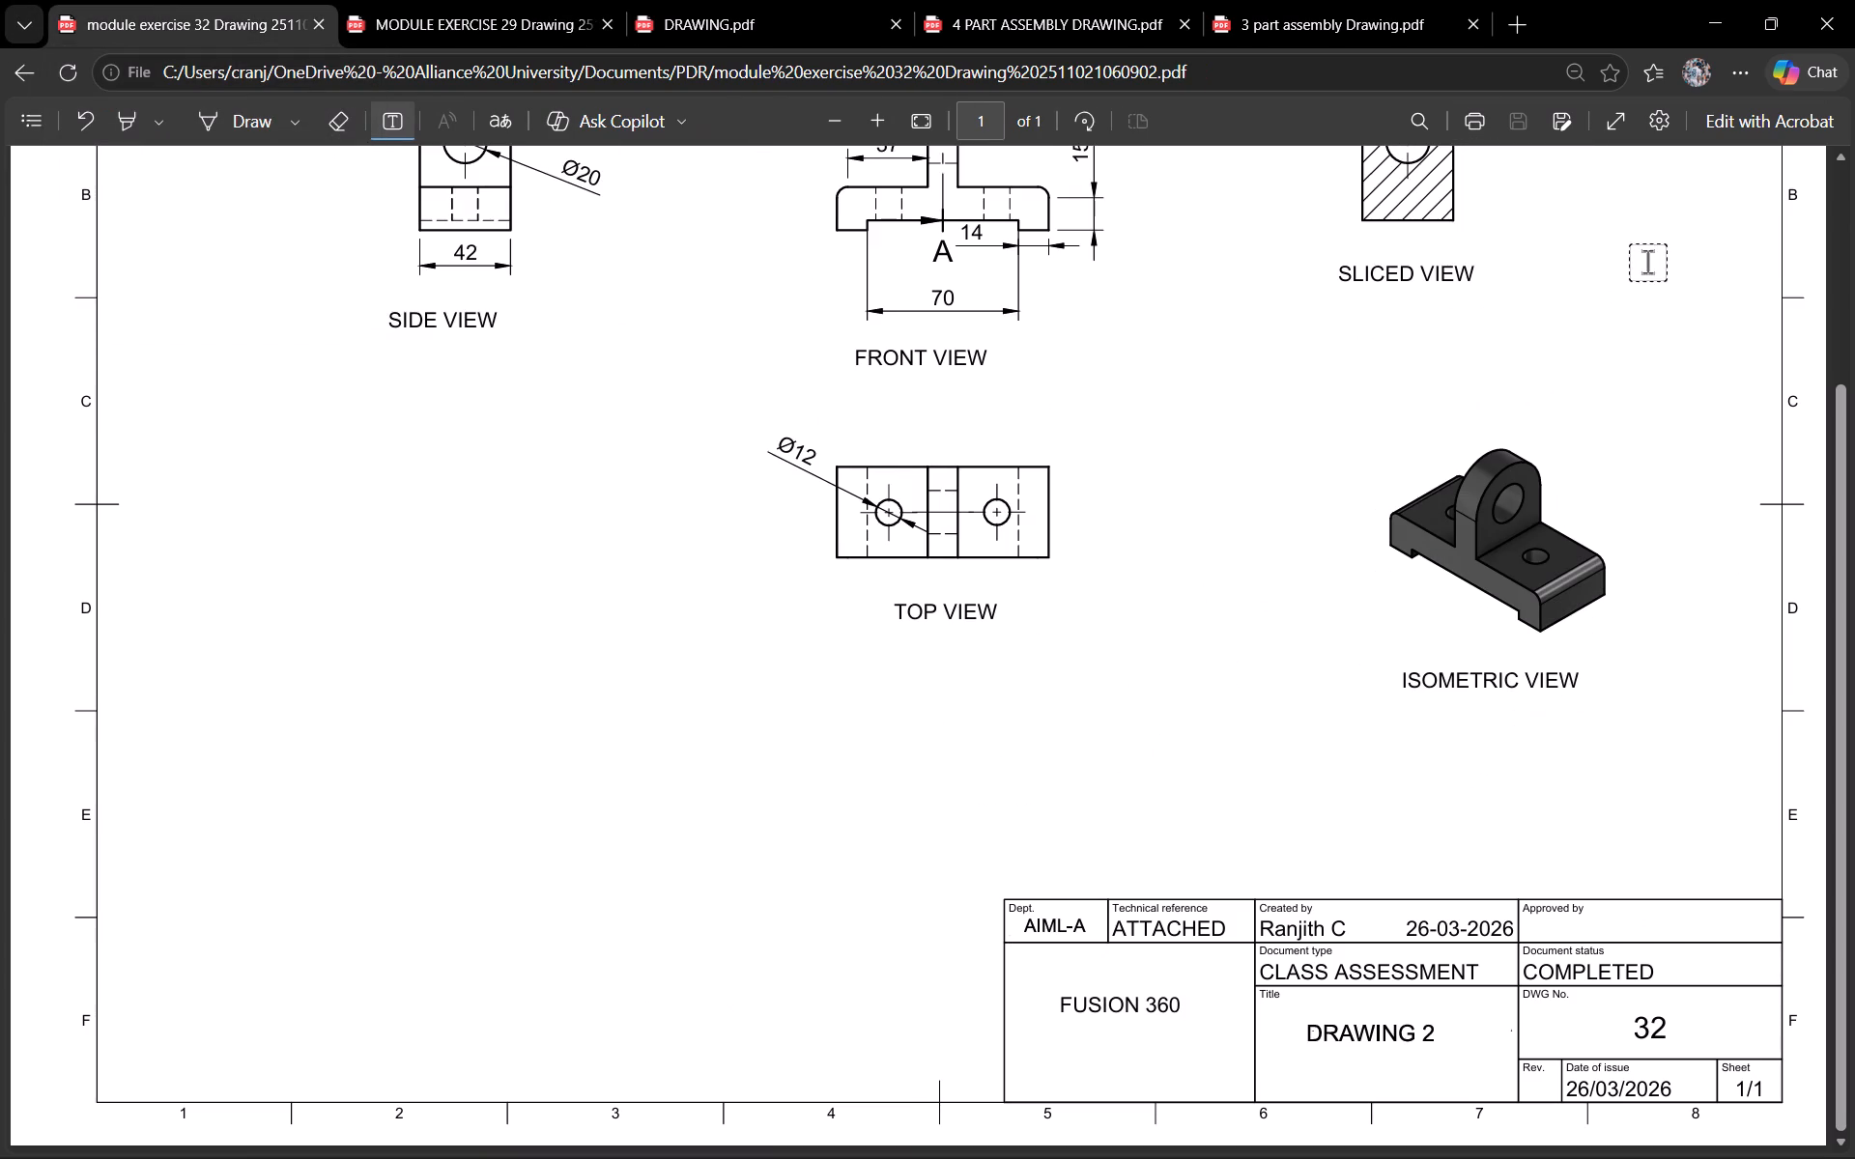
pyautogui.click(1475, 139)
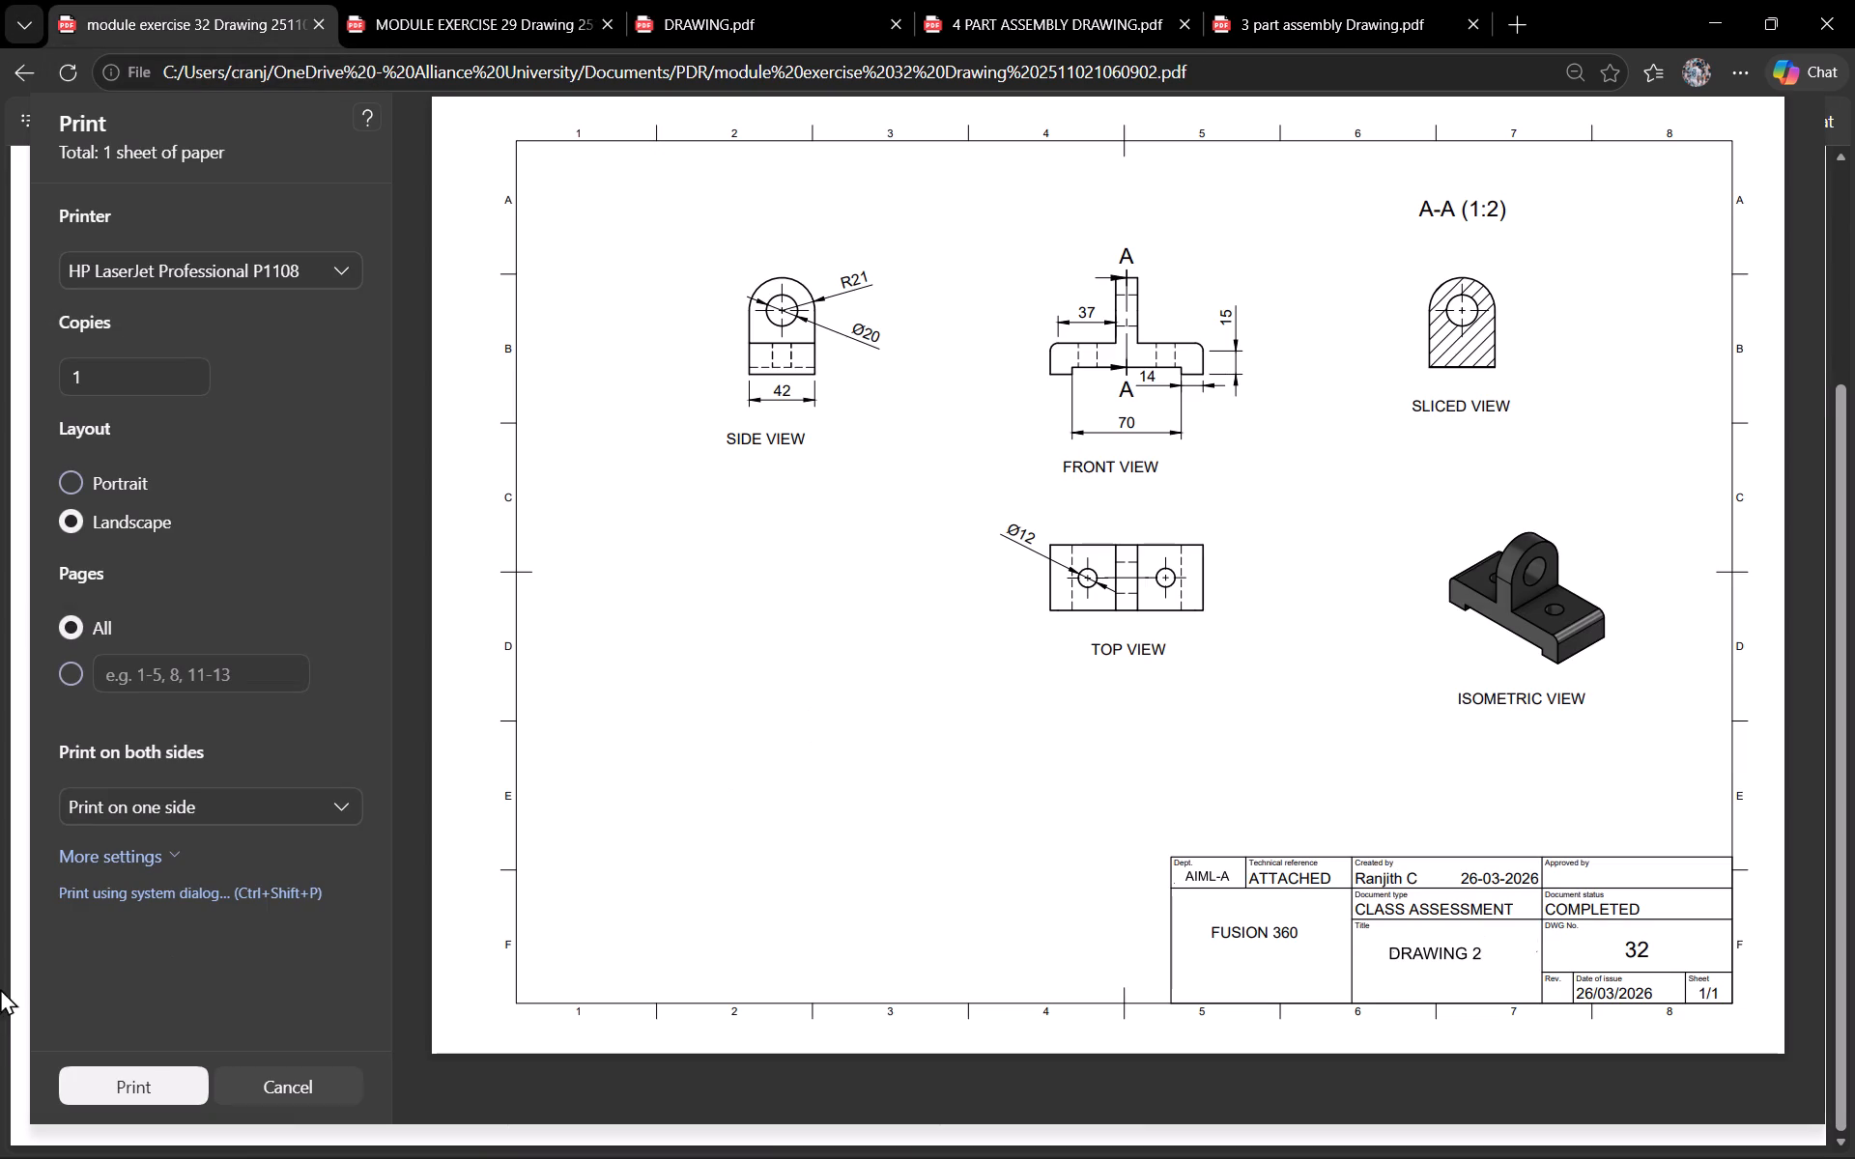
pyautogui.click(137, 1074)
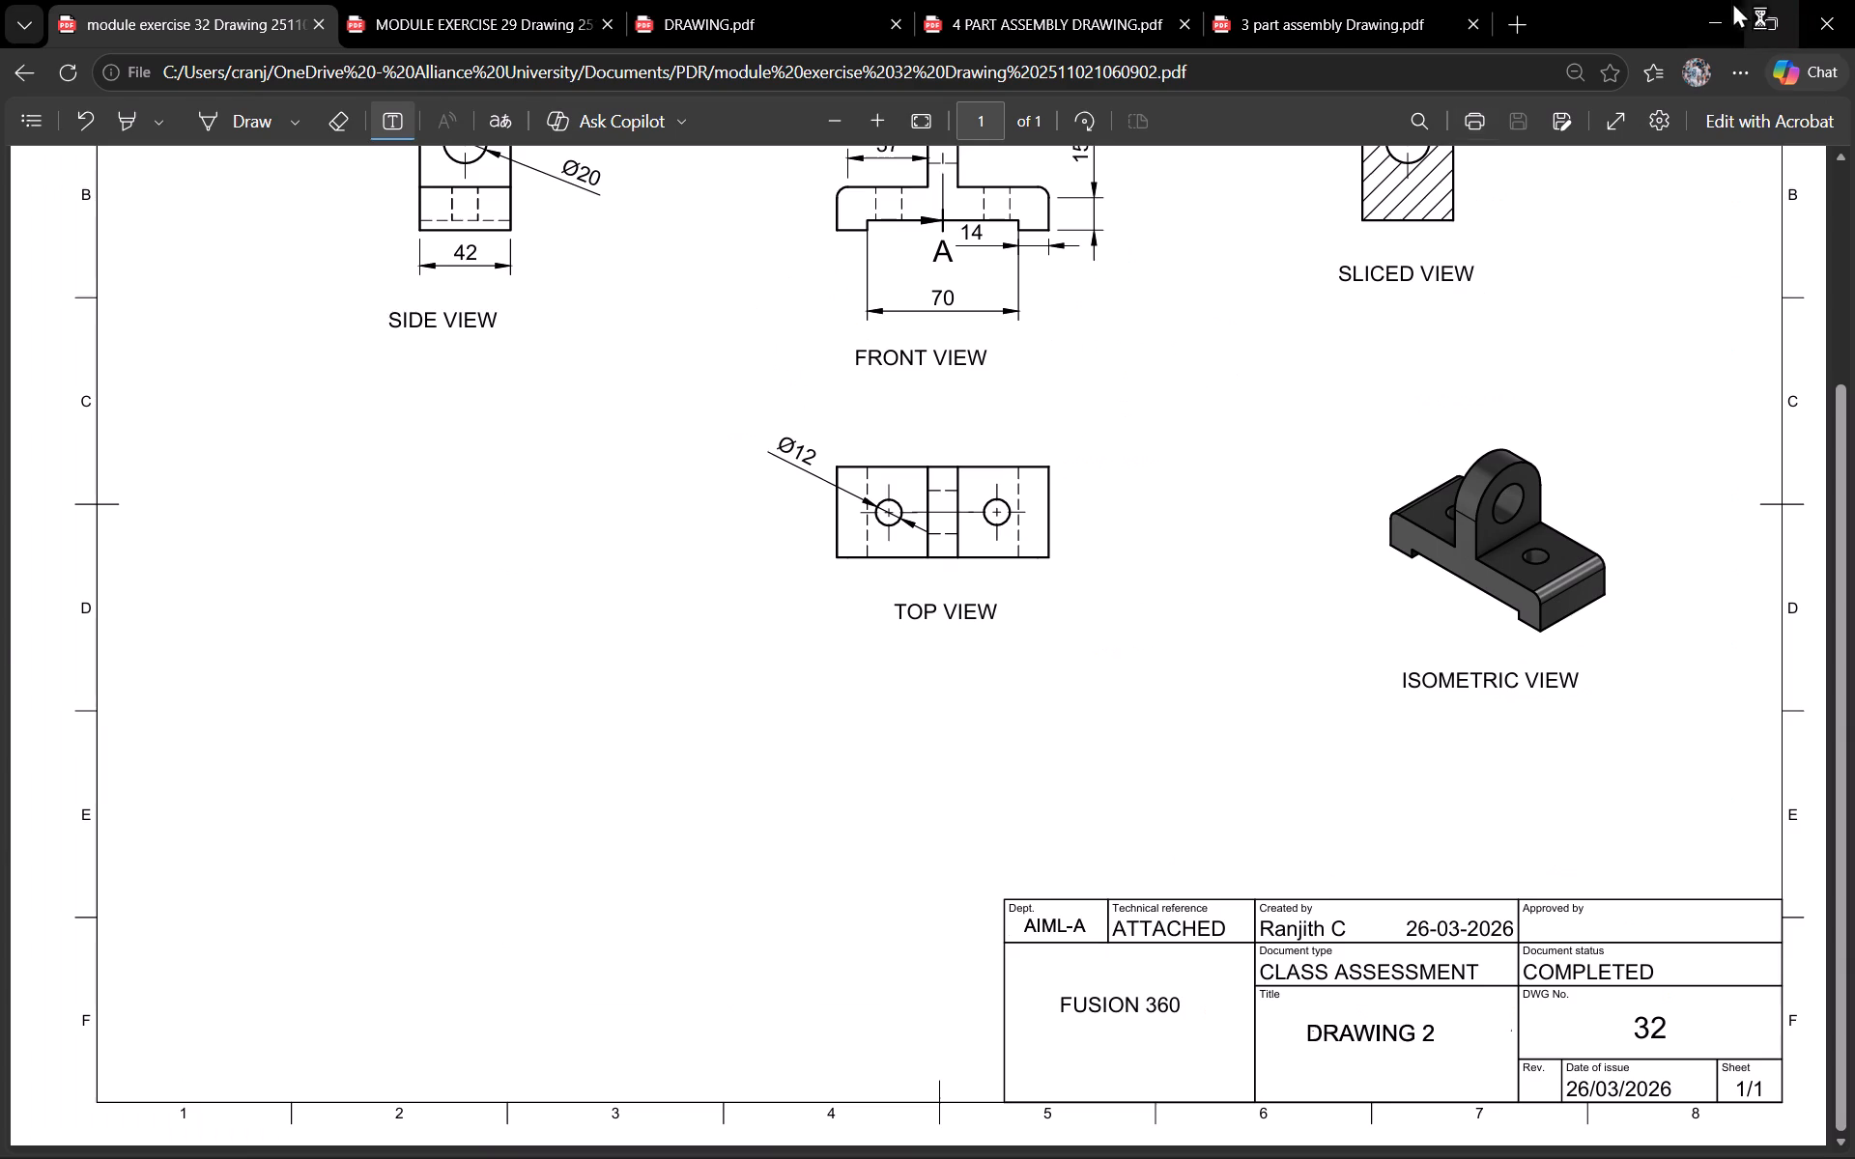
# Switch to File Explorer and open the Screenshots folder inside Pictures.
pyautogui.click(1725, 0)
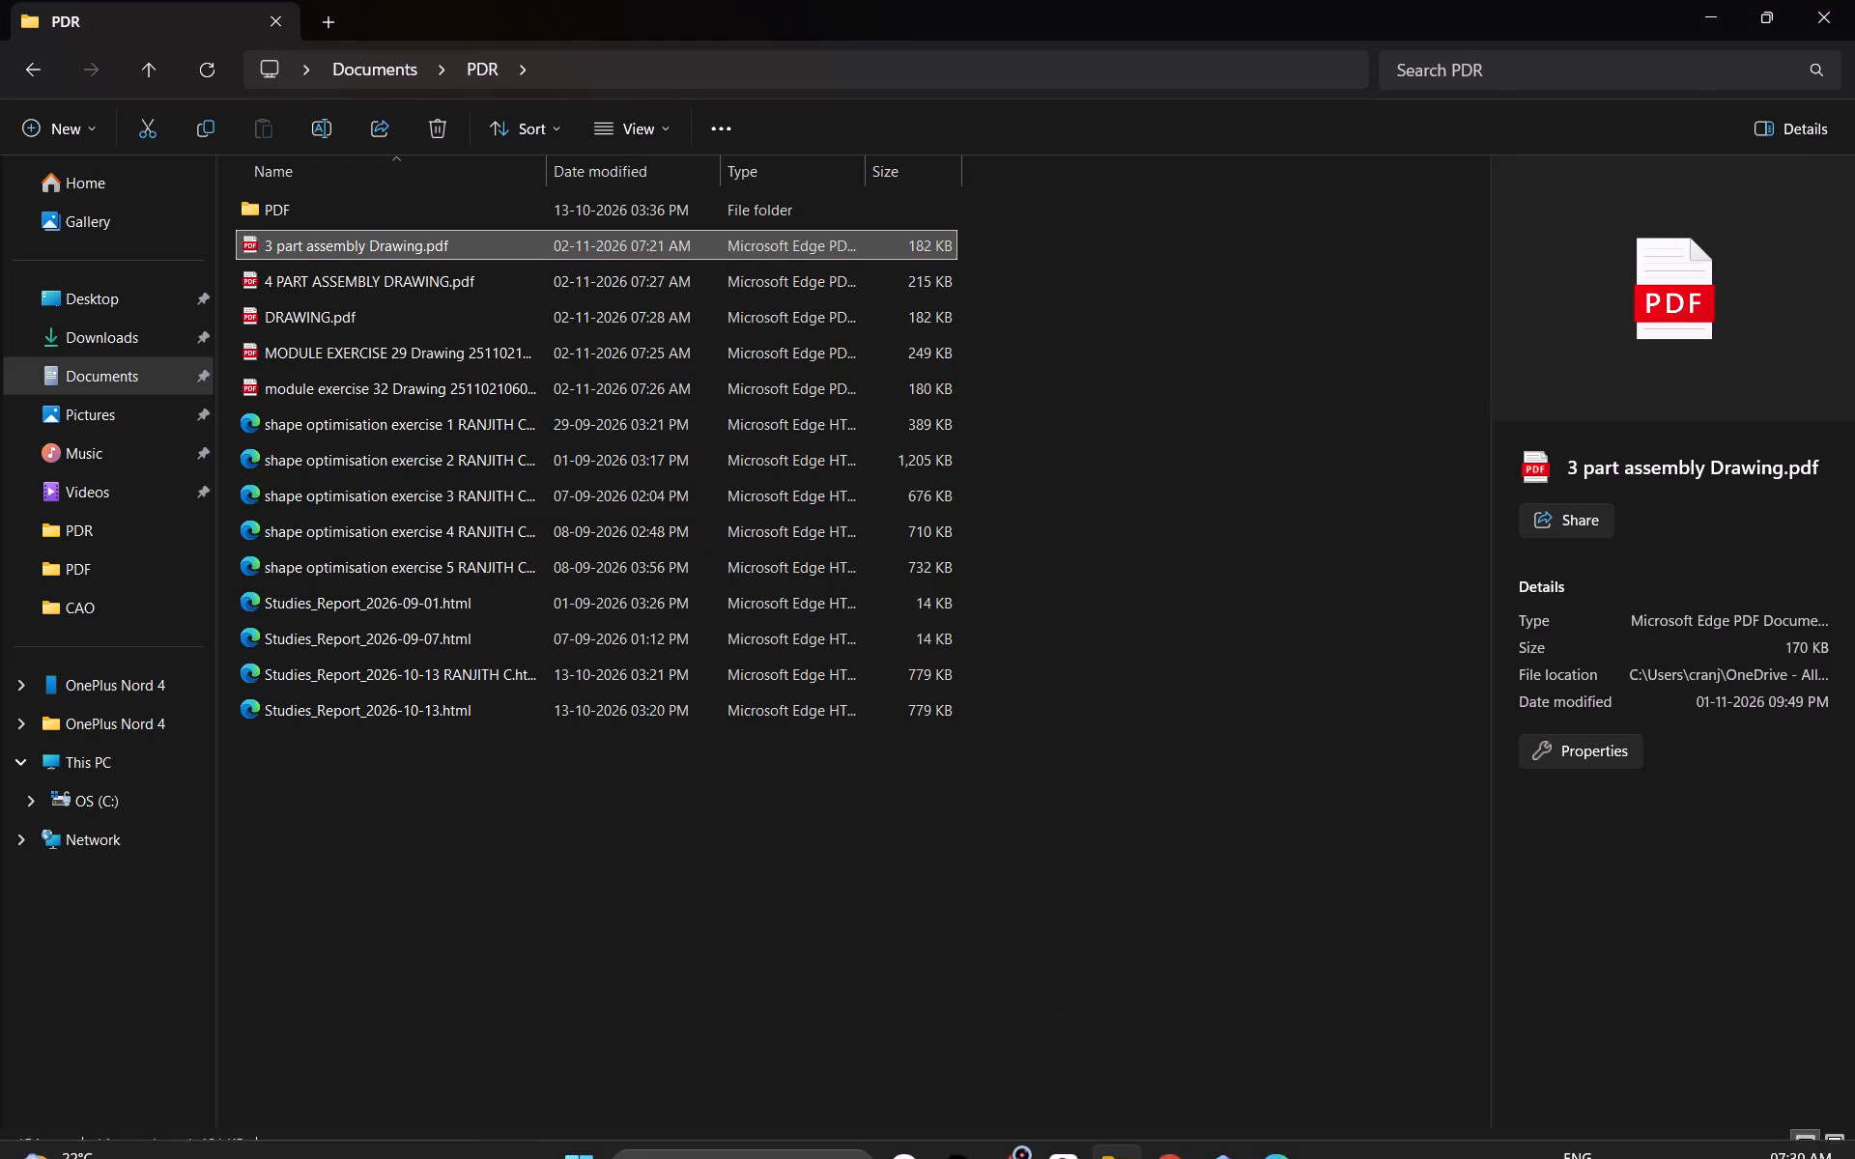
pyautogui.click(100, 416)
pyautogui.click(508, 234)
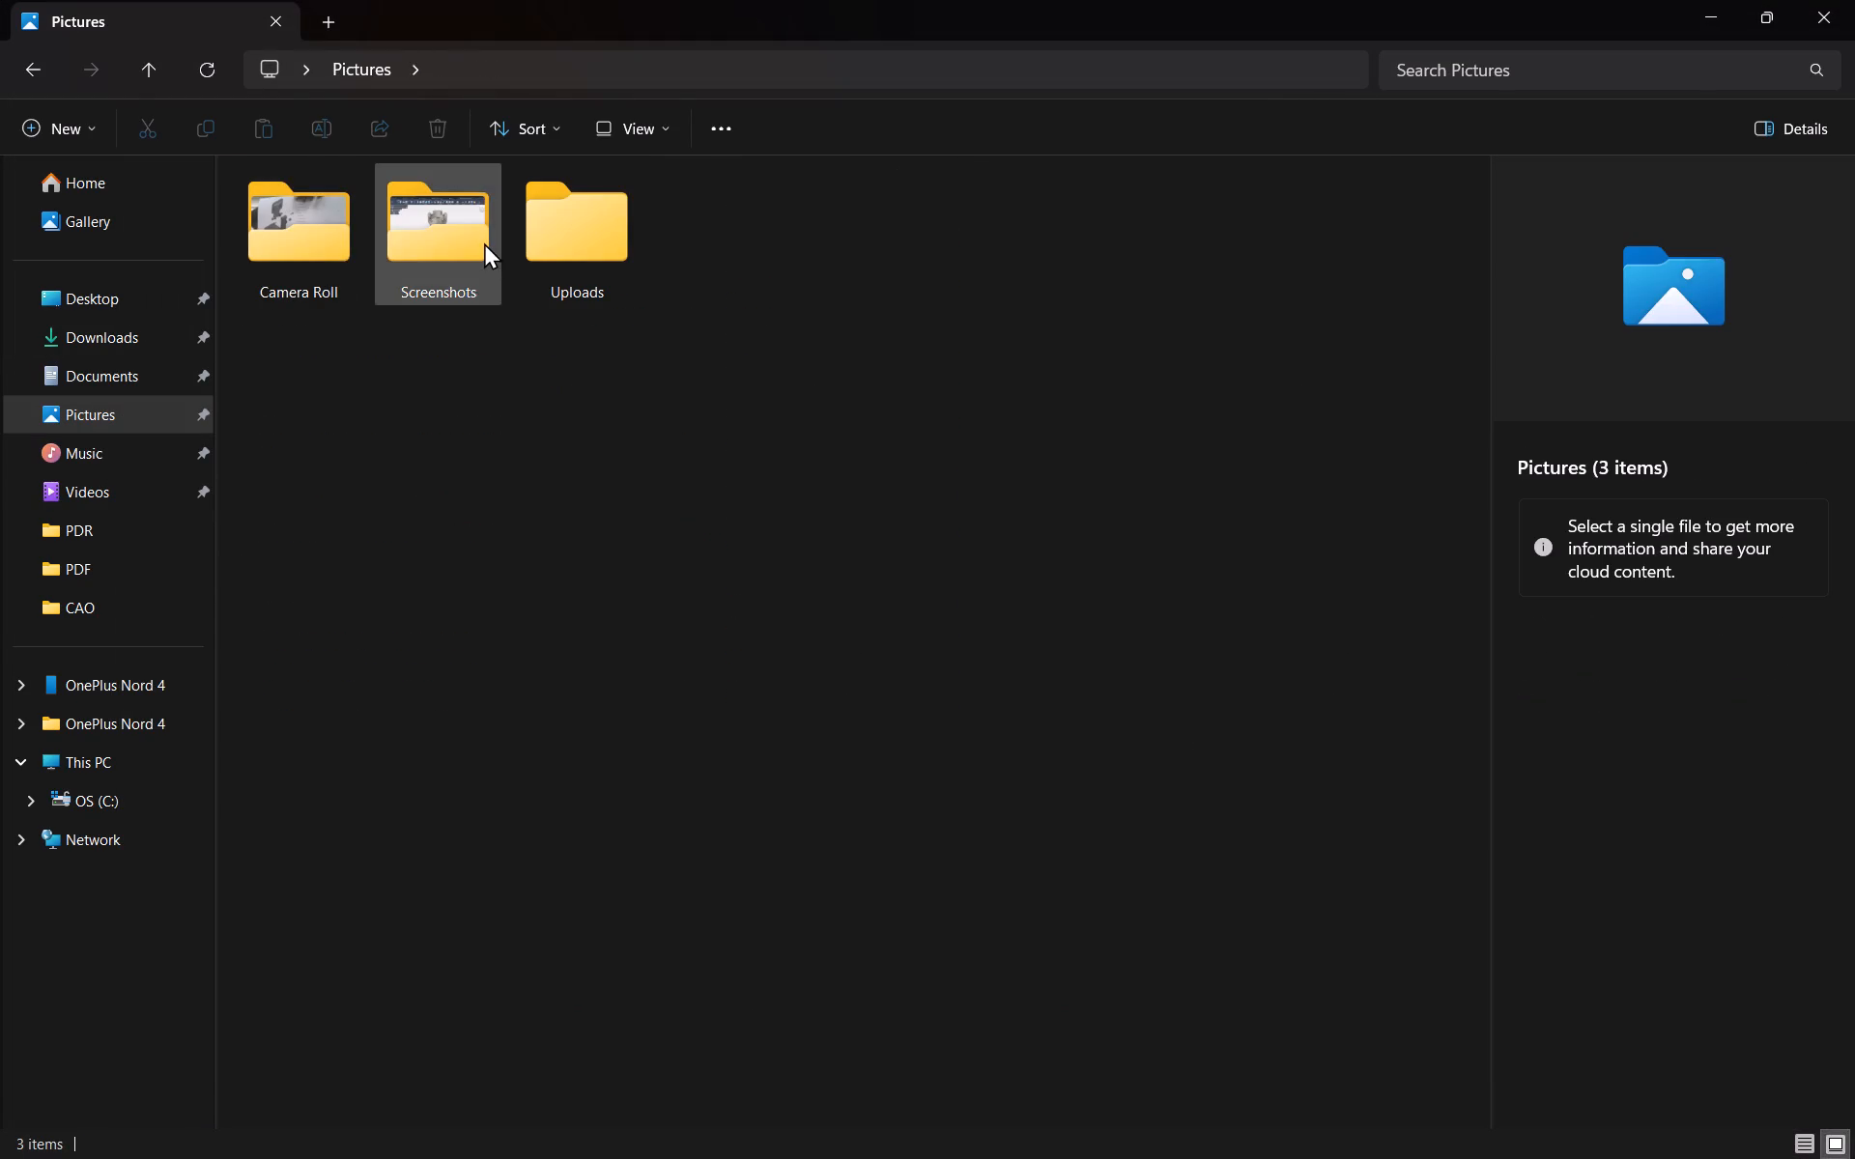
pyautogui.doubleClick(484, 242)
# Open Screenshot 2026-11-01 214409.png in Photos and set its print orientation to Landscape.
pyautogui.click(437, 344)
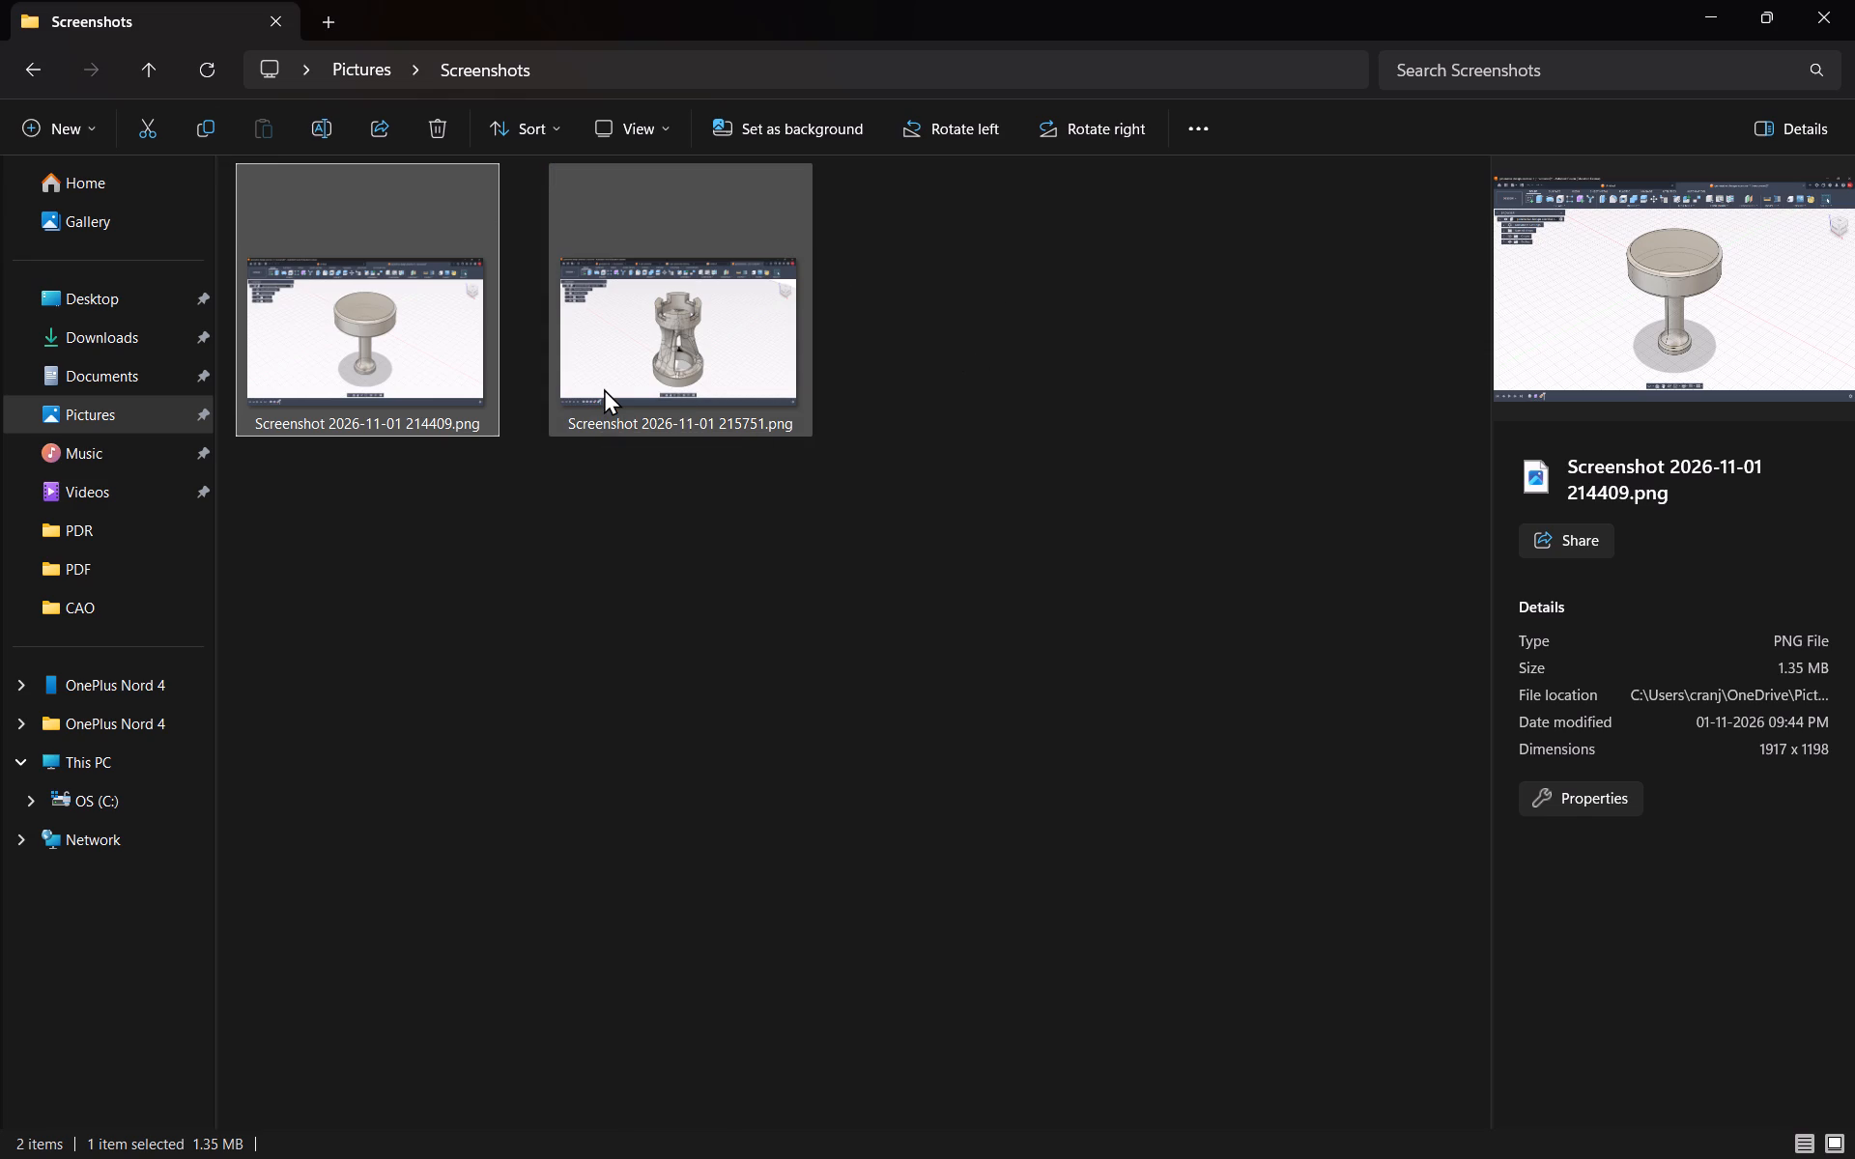
pyautogui.hotkey('ctrl', 'p')
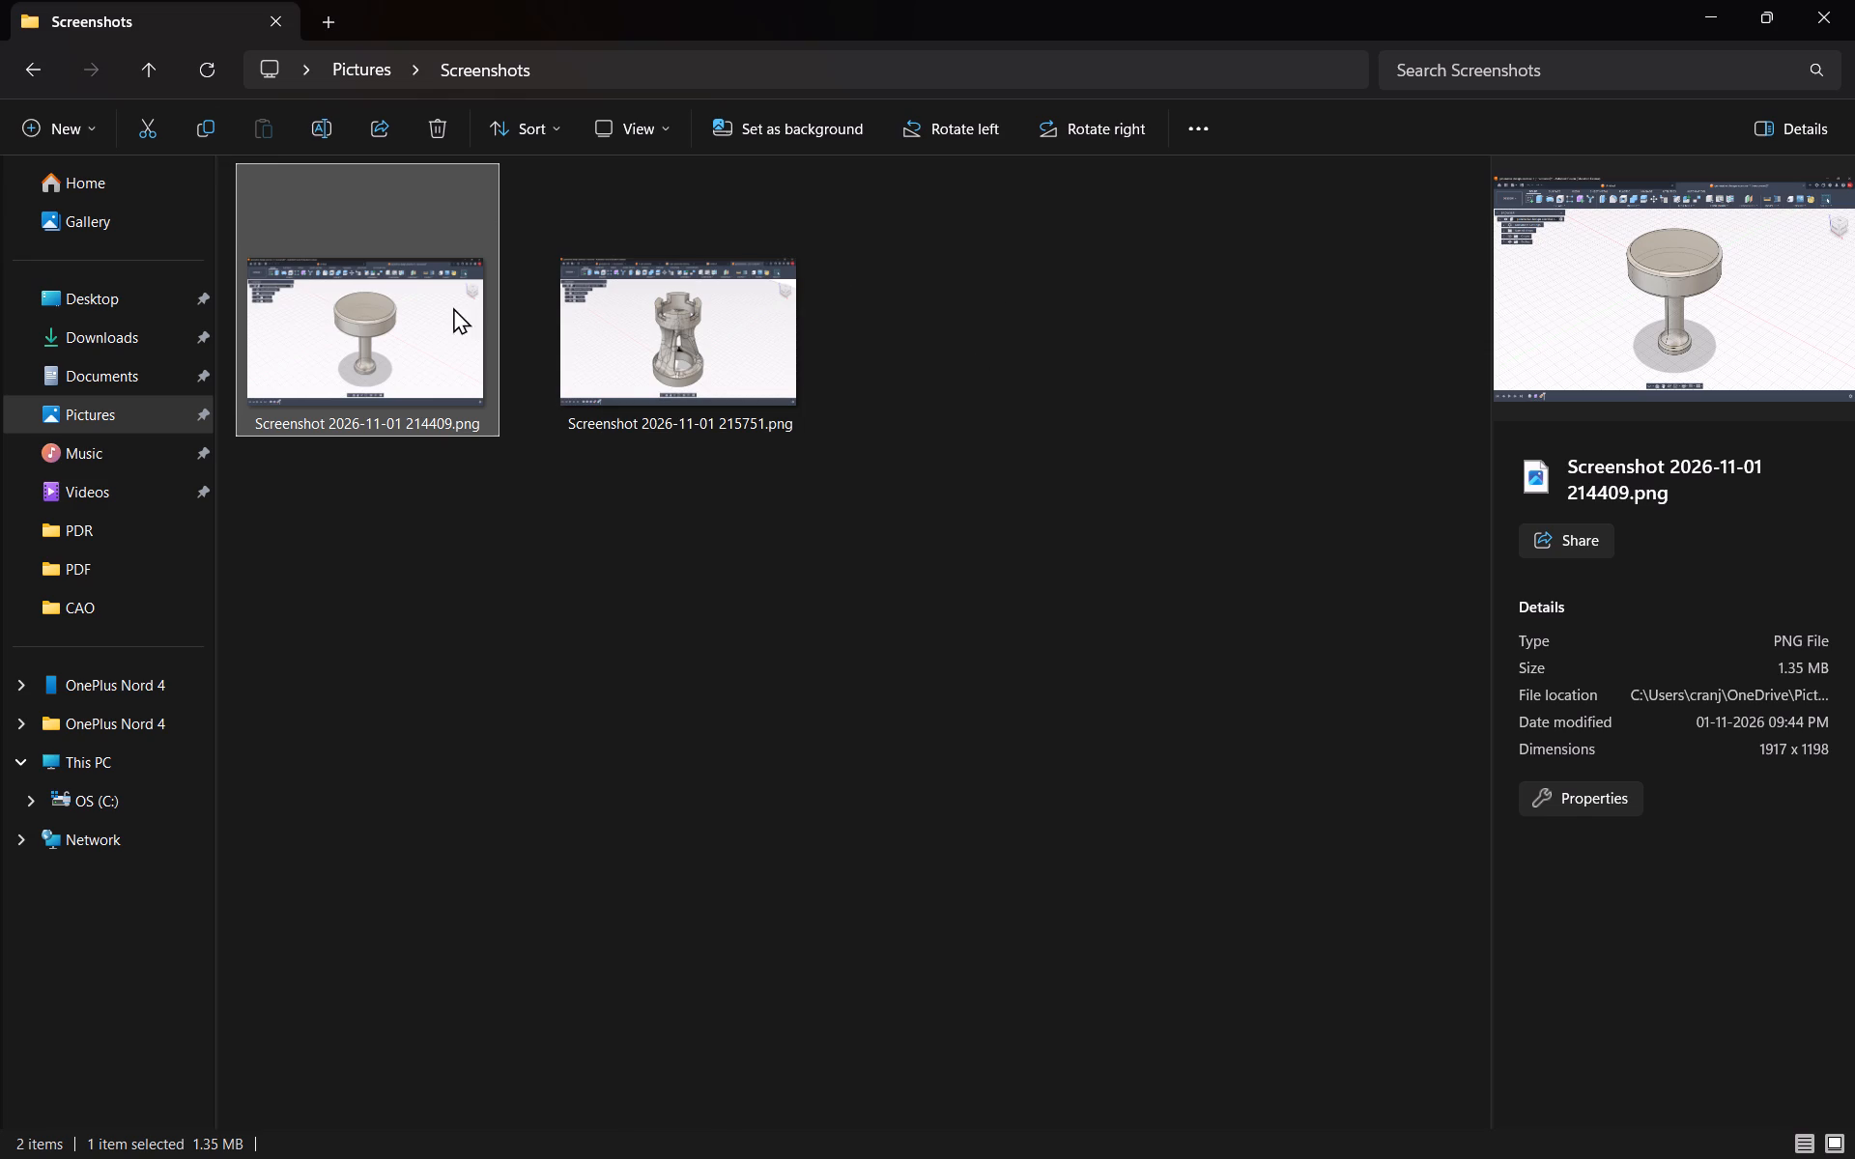
pyautogui.doubleClick(442, 307)
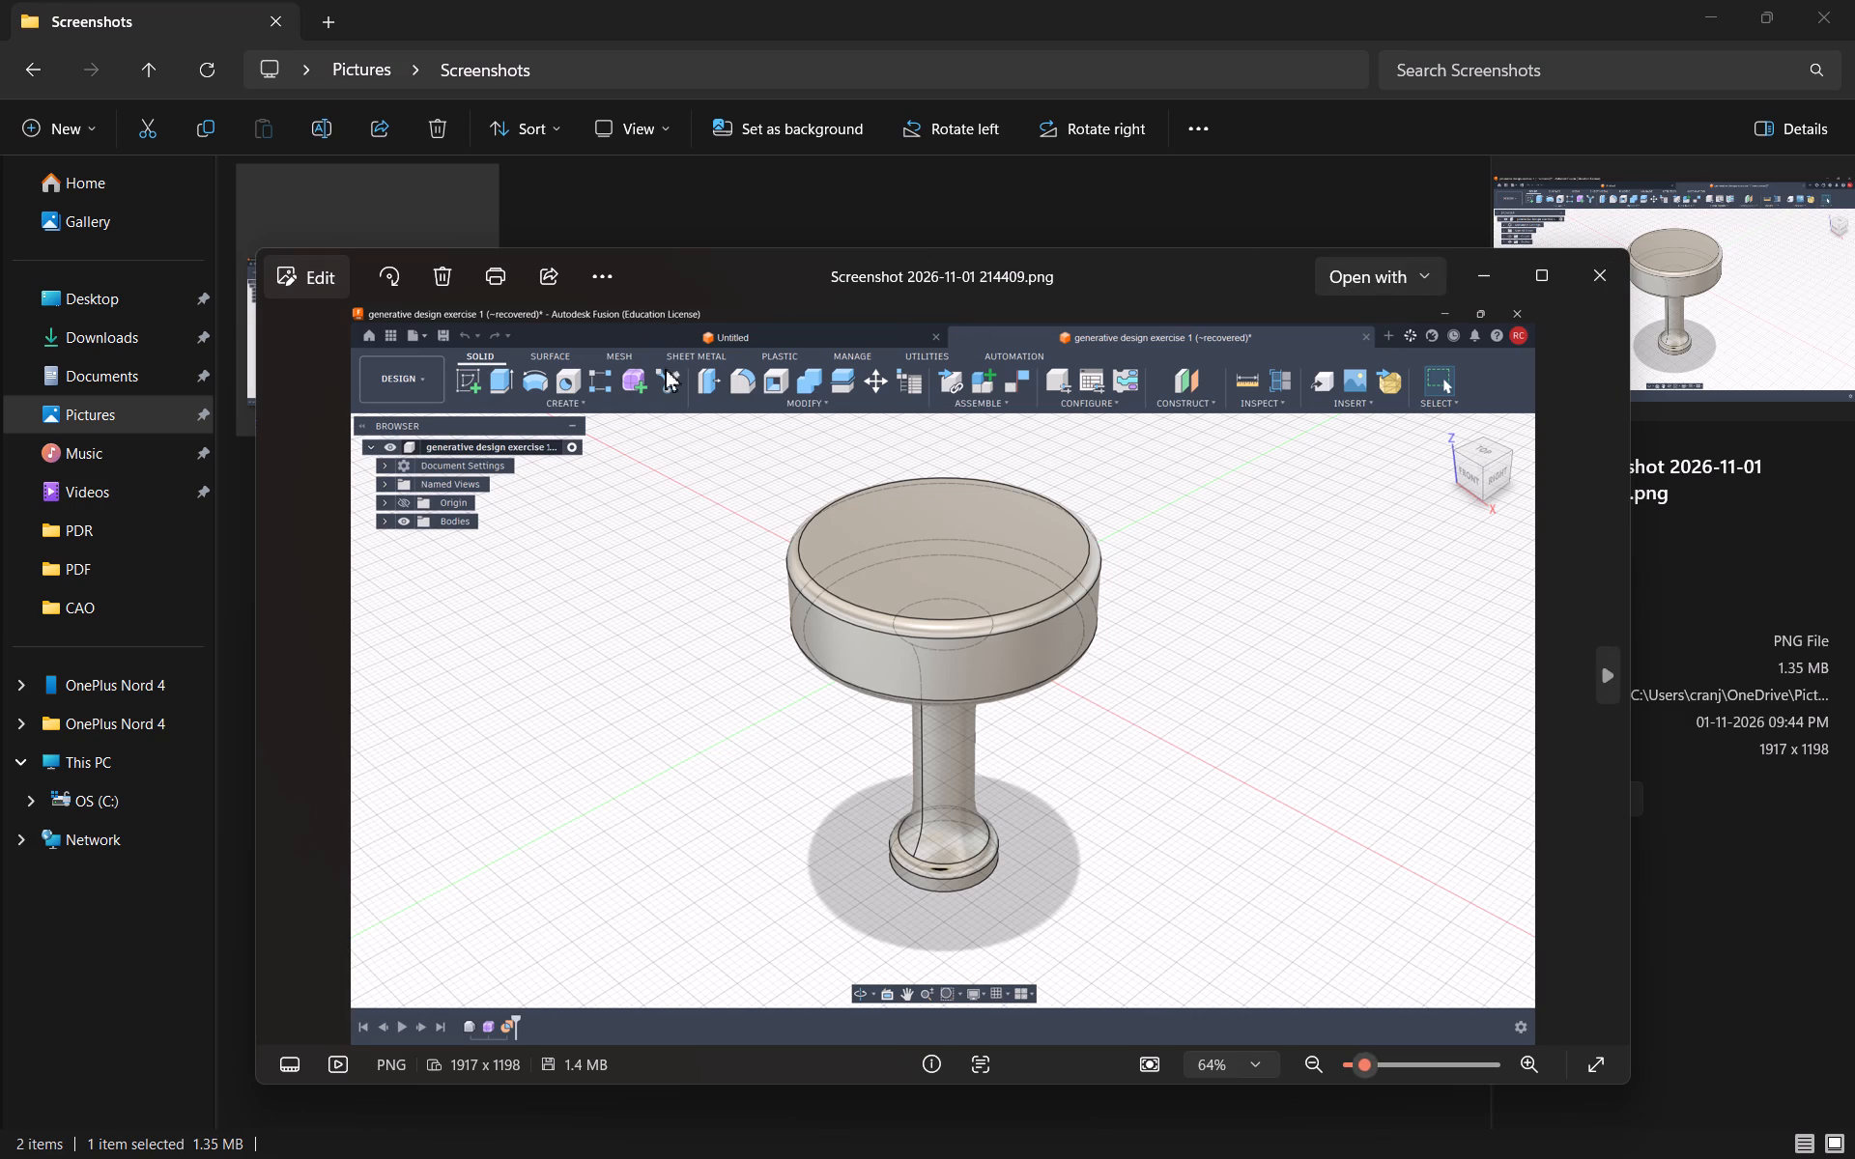
pyautogui.click(499, 286)
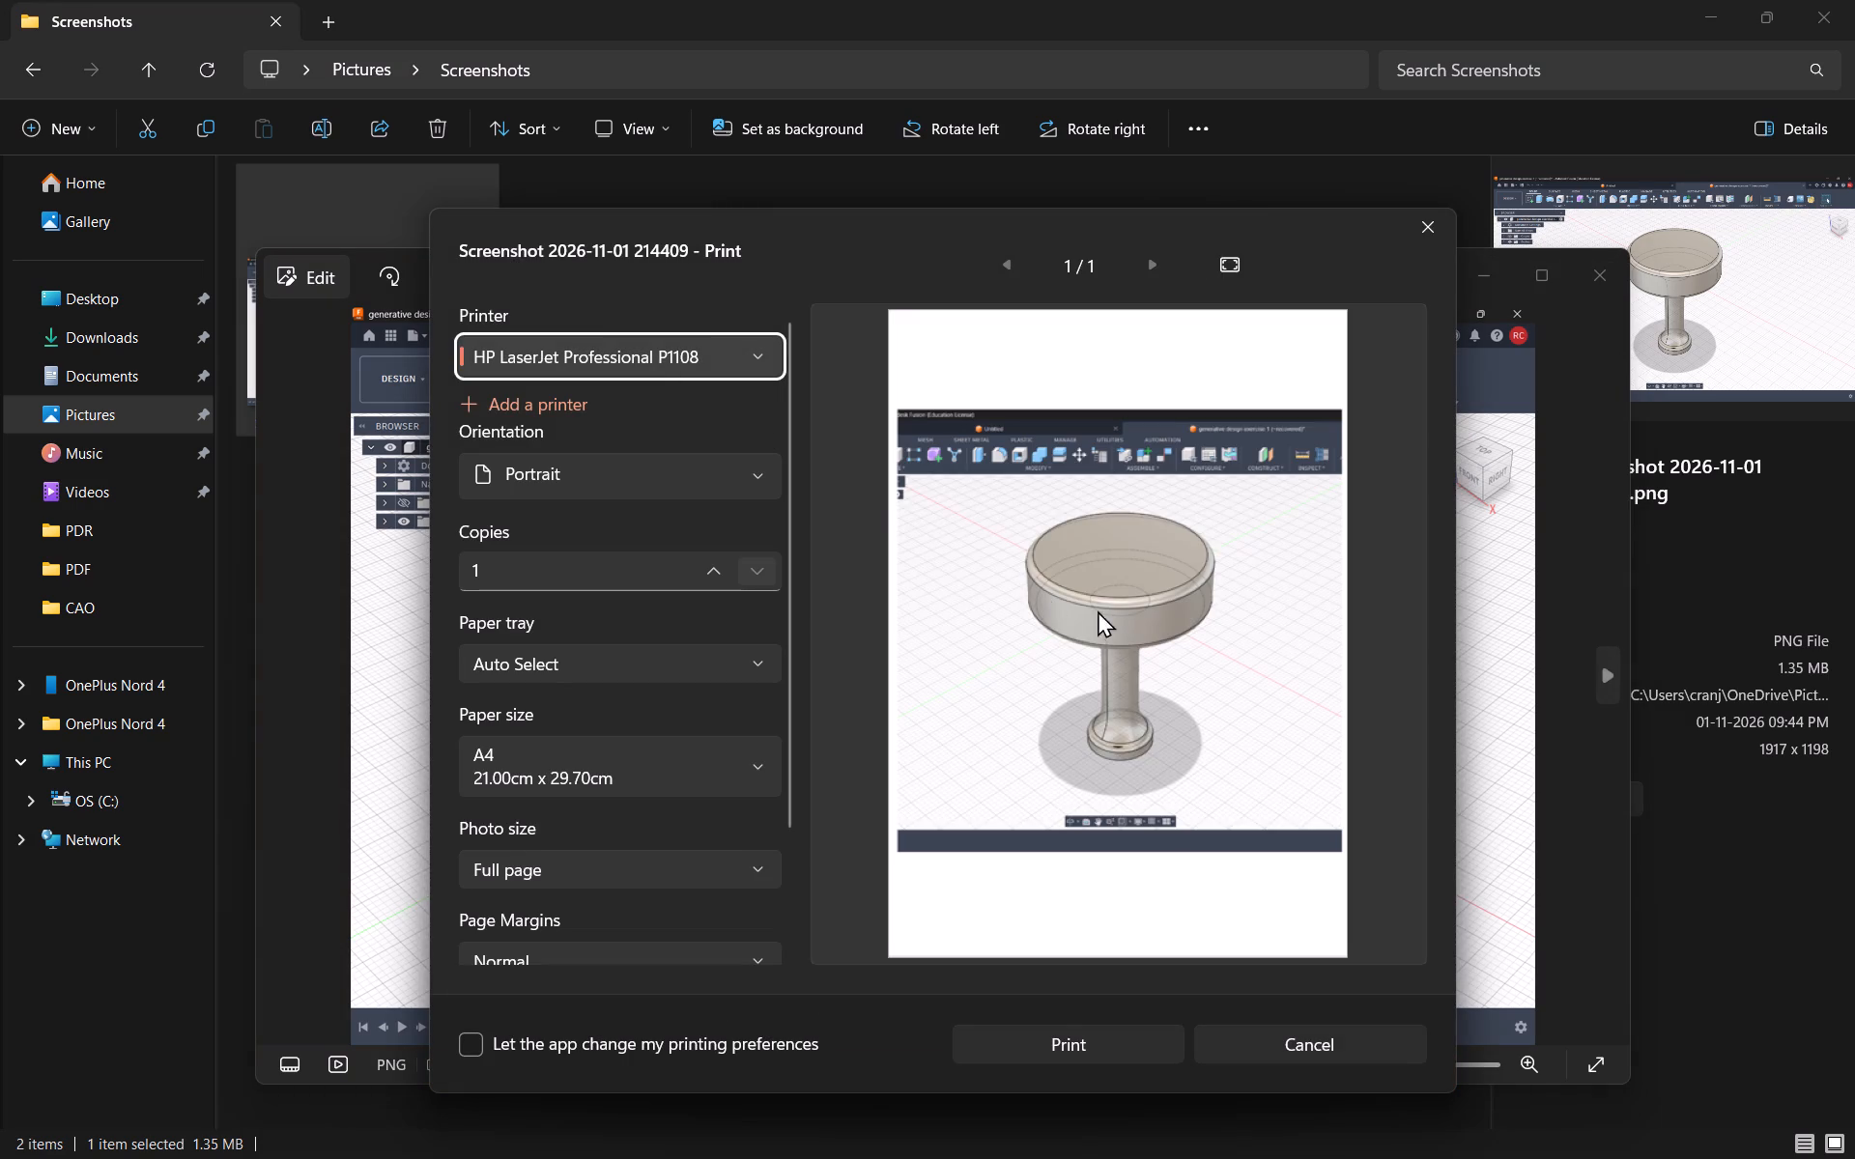
pyautogui.click(613, 458)
pyautogui.click(601, 516)
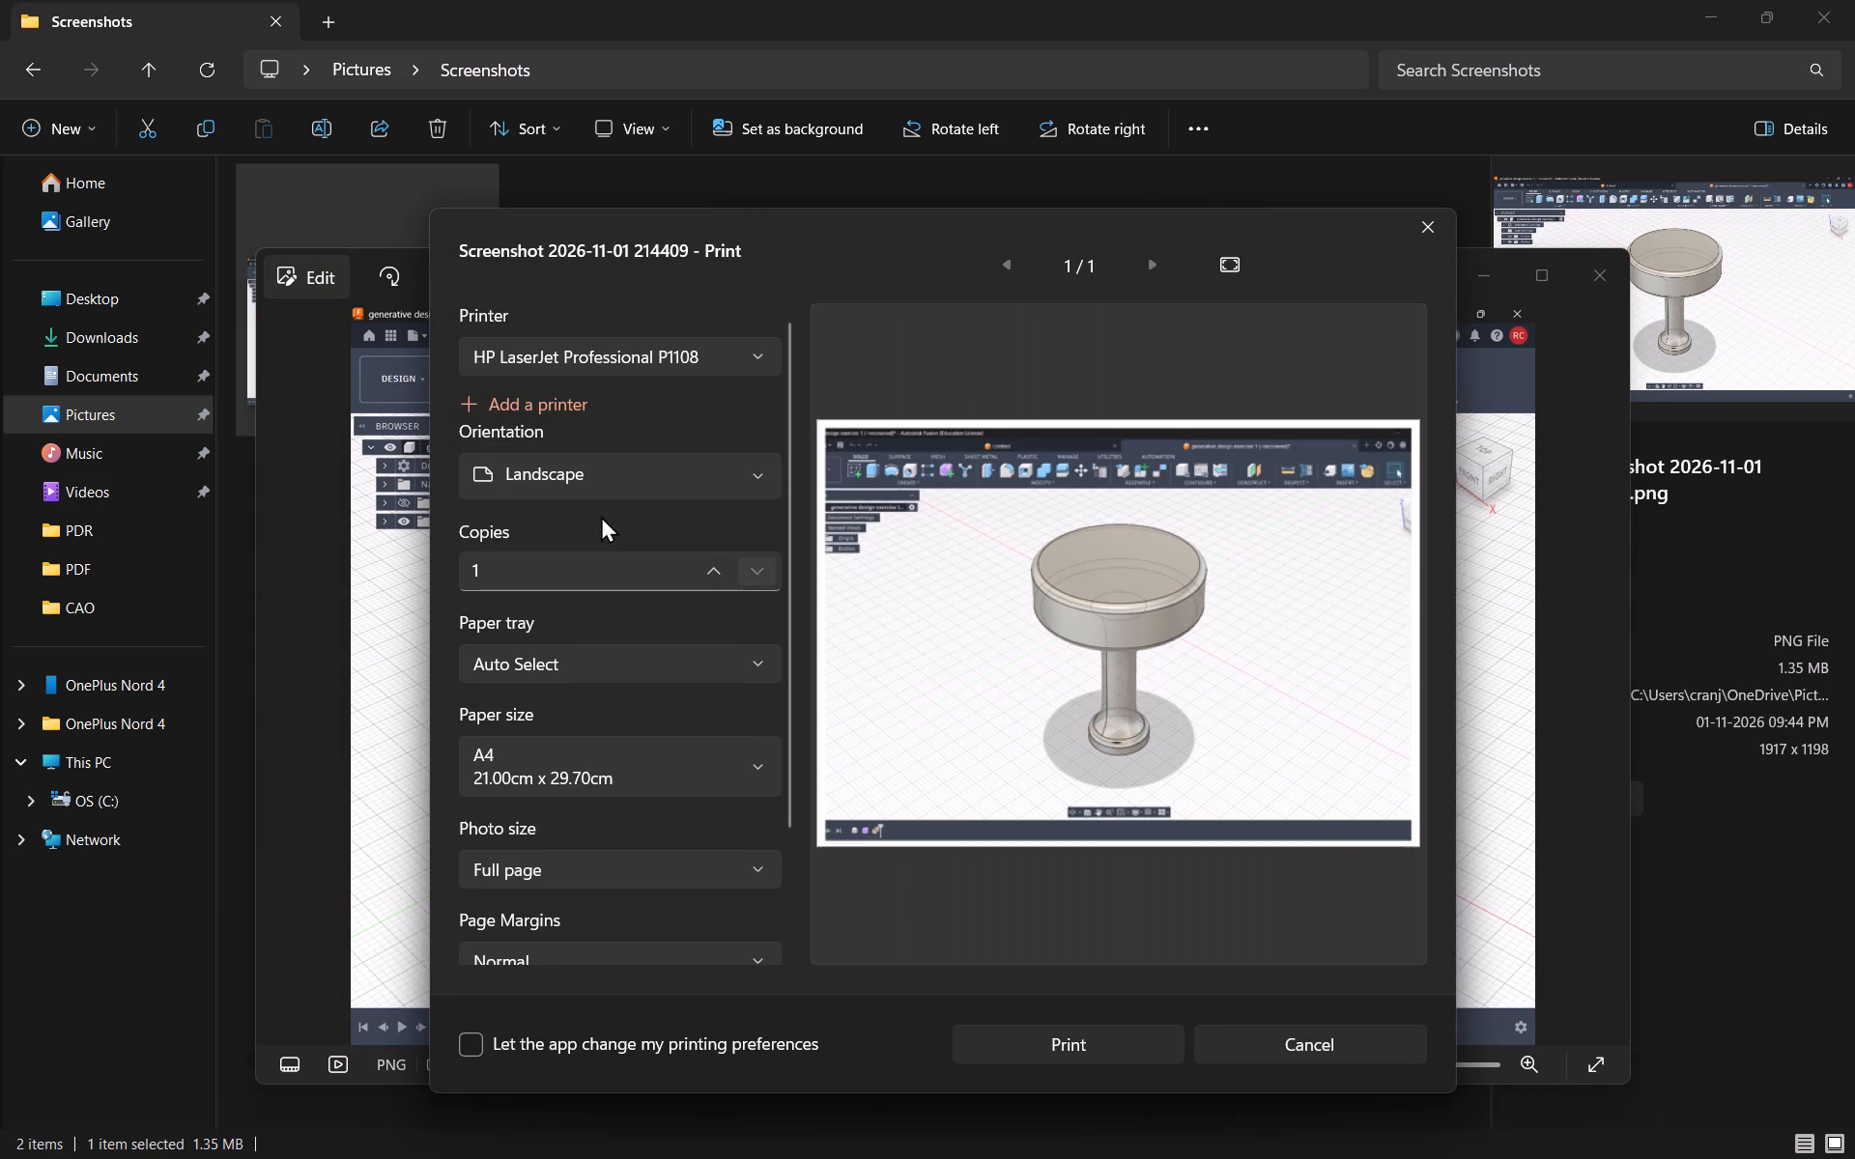
# Set the fit to Shrink to fit, print one A4 copy of the screenshot on the HP LaserJet Professional P1108, and close the image.
pyautogui.scroll(-3, 1051, 600)
pyautogui.scroll(-5, 638, 606)
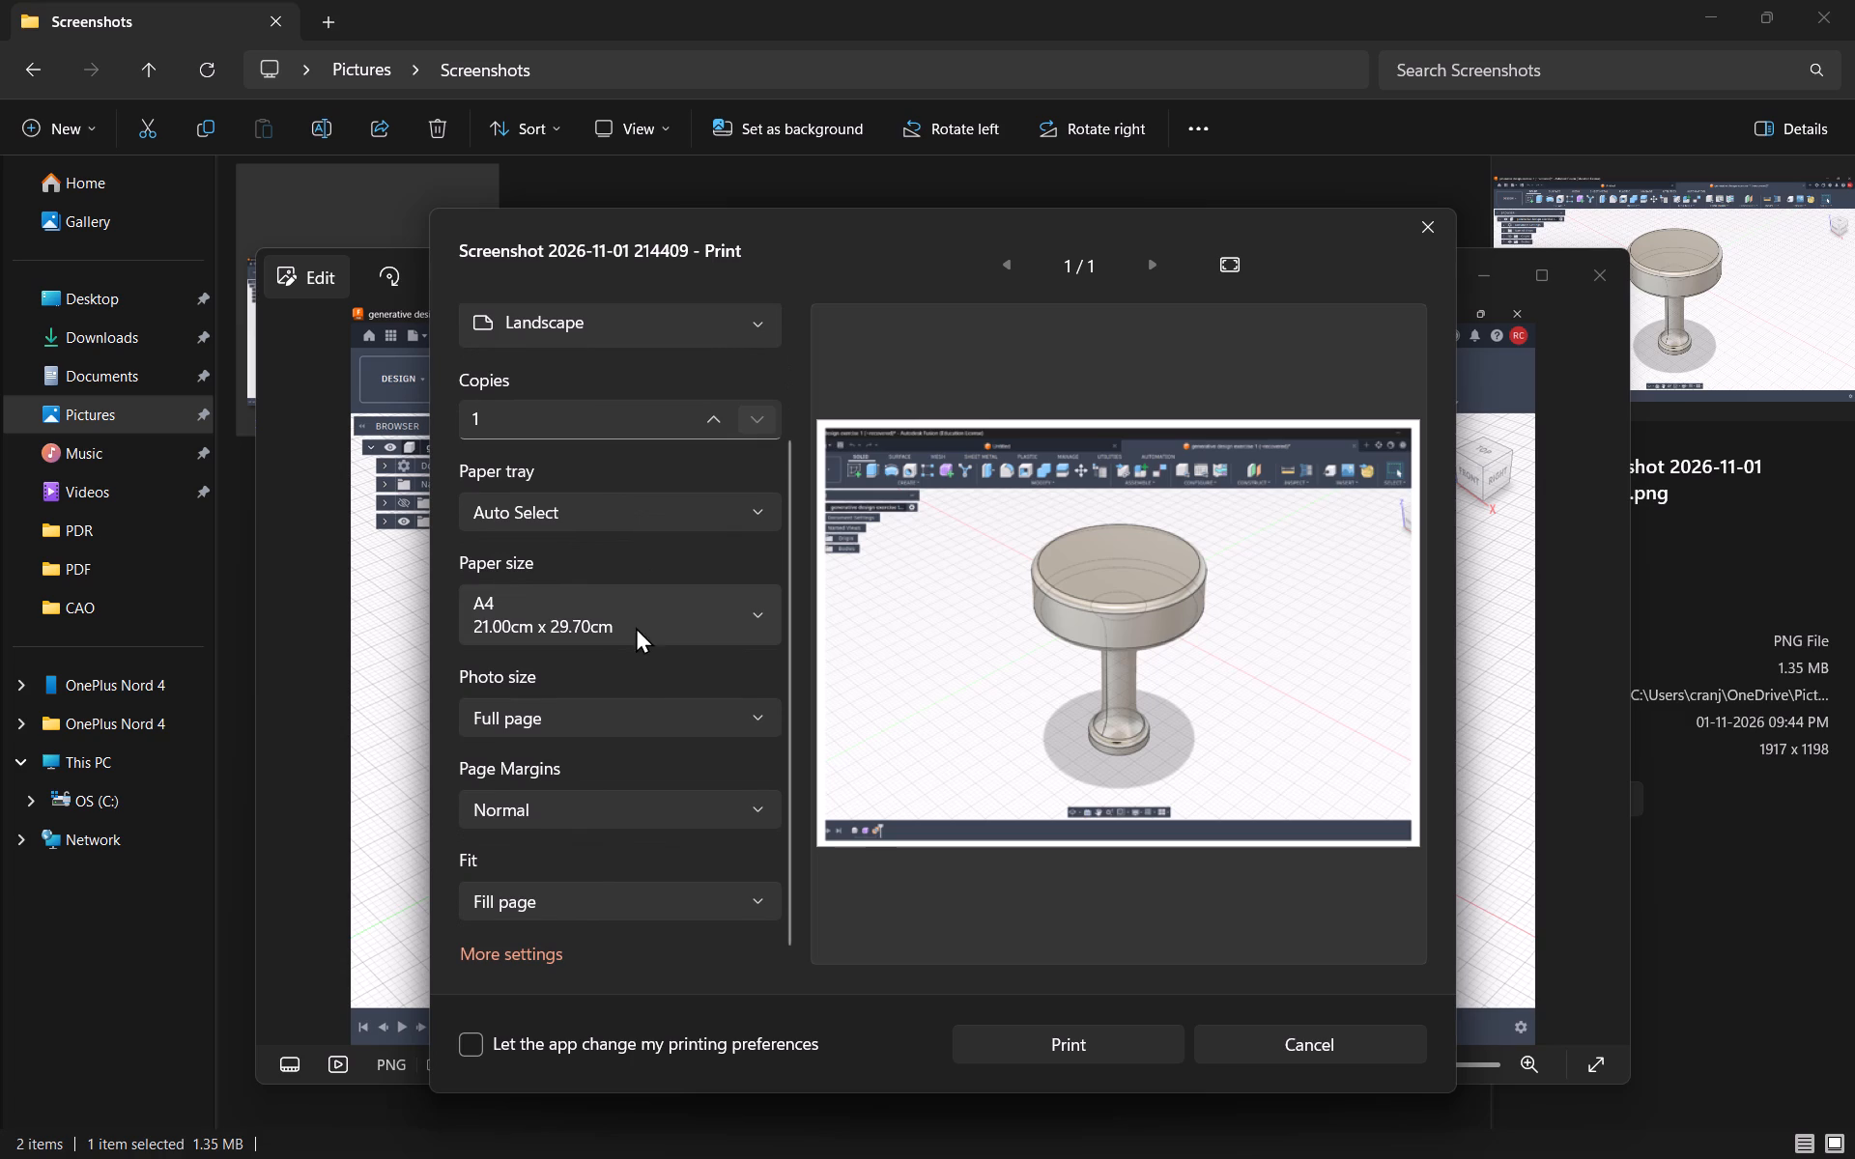
pyautogui.click(704, 902)
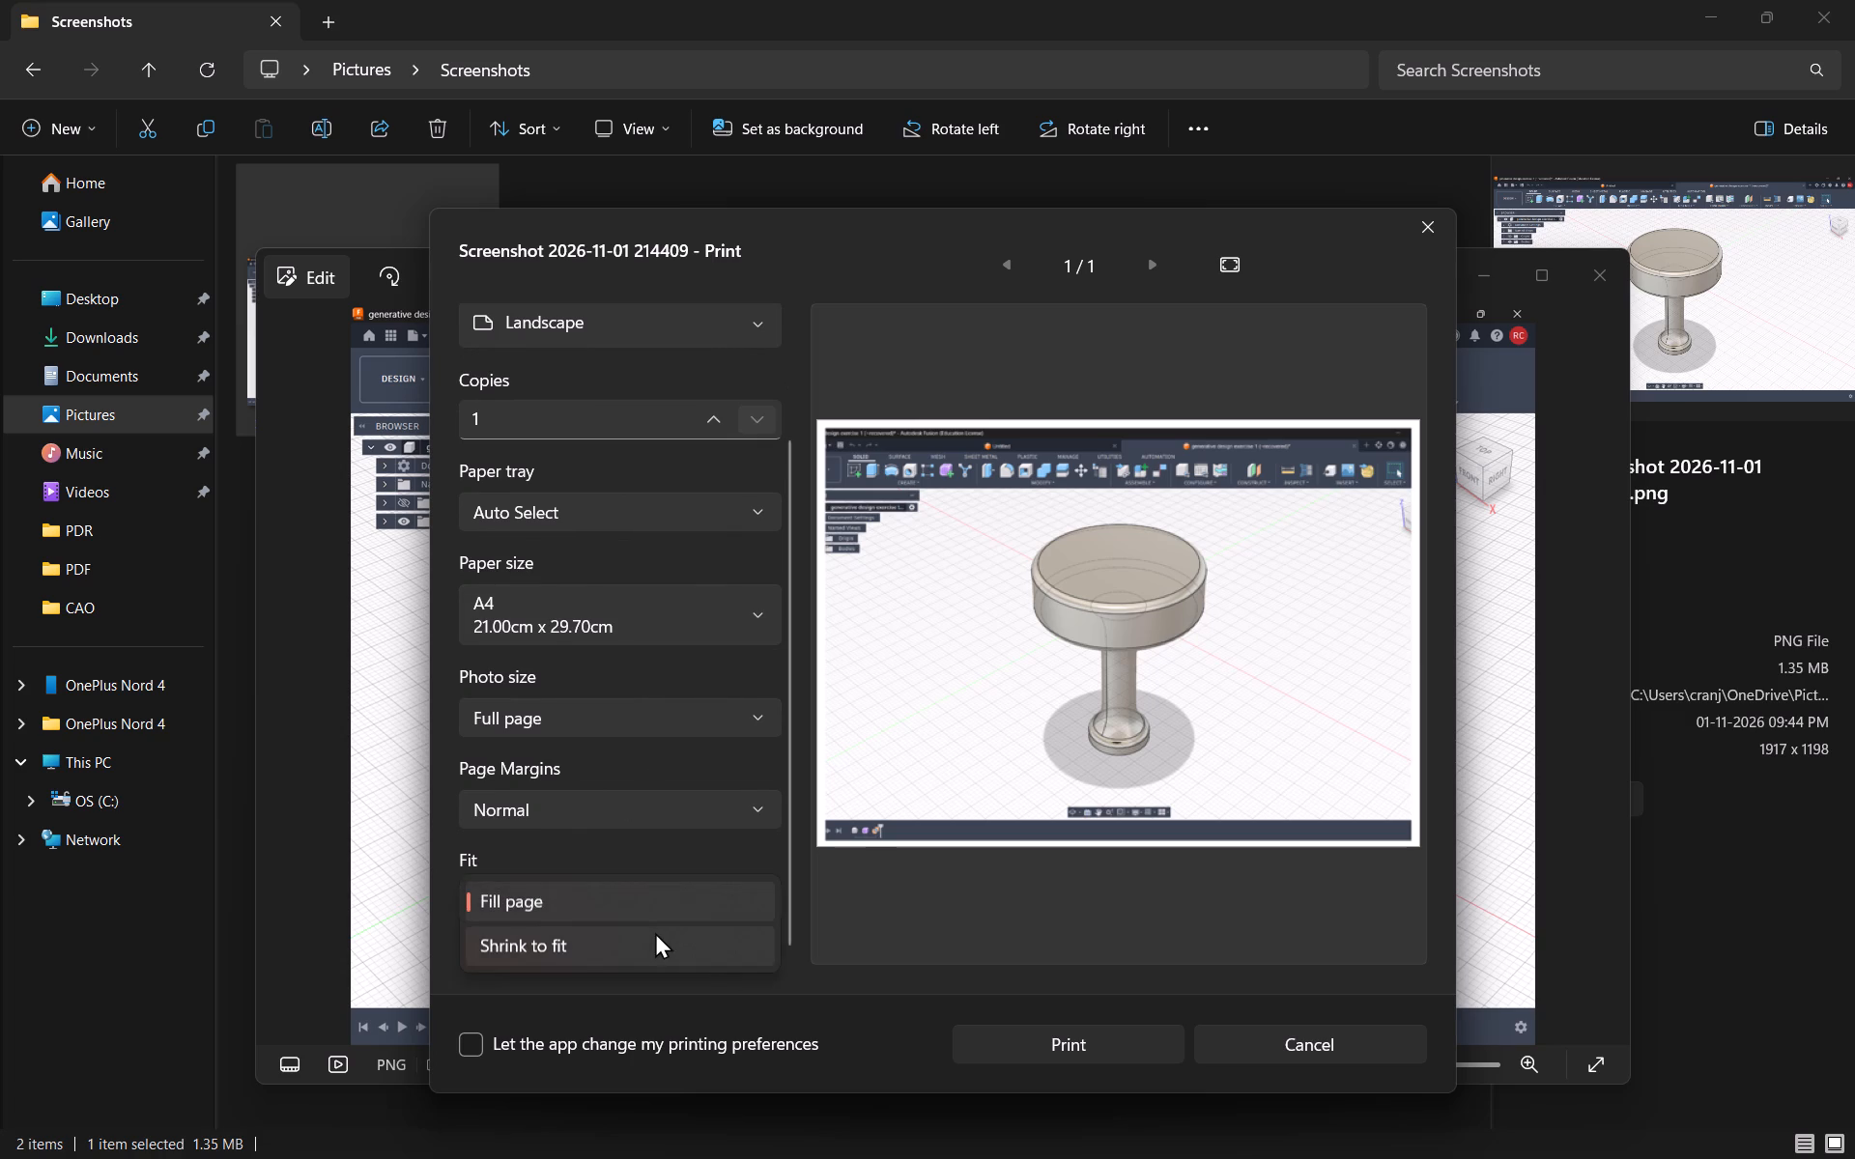
pyautogui.click(655, 932)
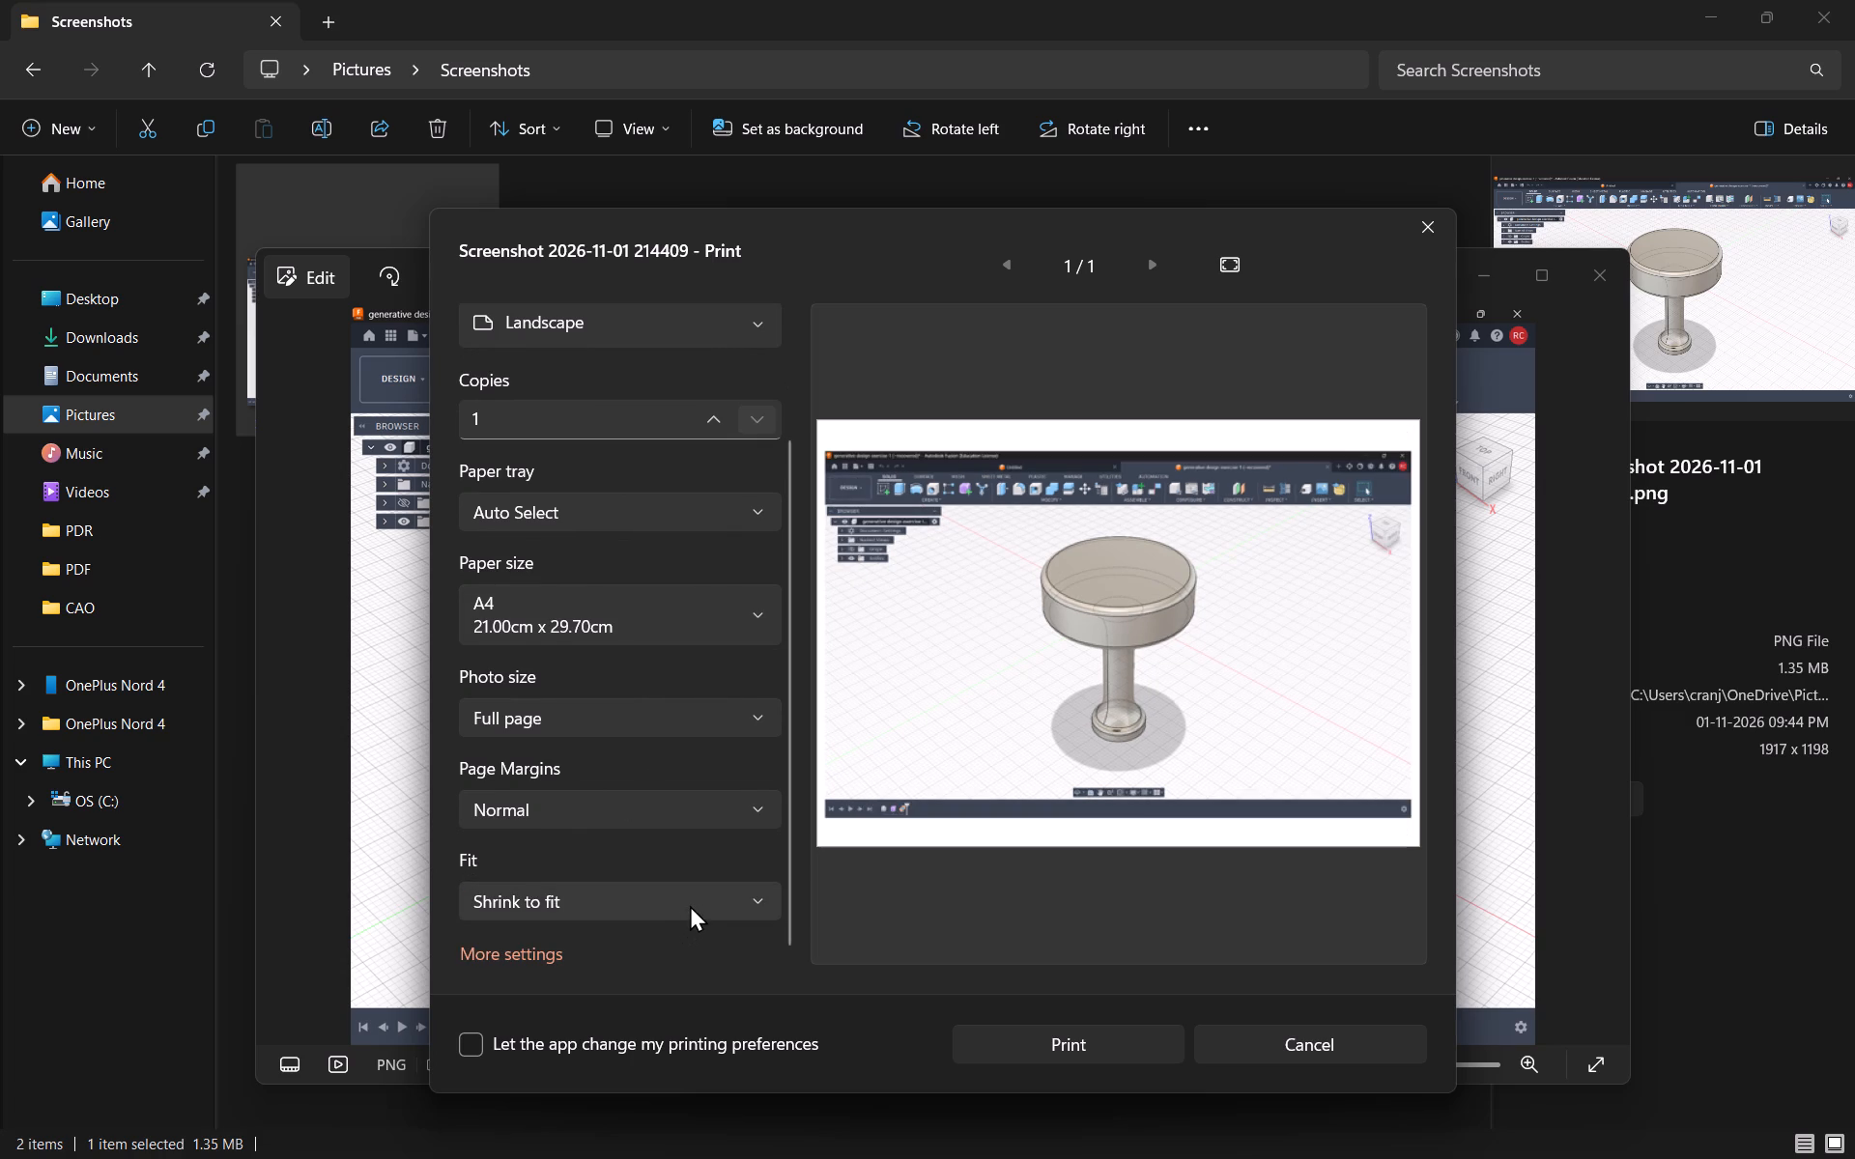
pyautogui.click(690, 905)
pyautogui.click(674, 868)
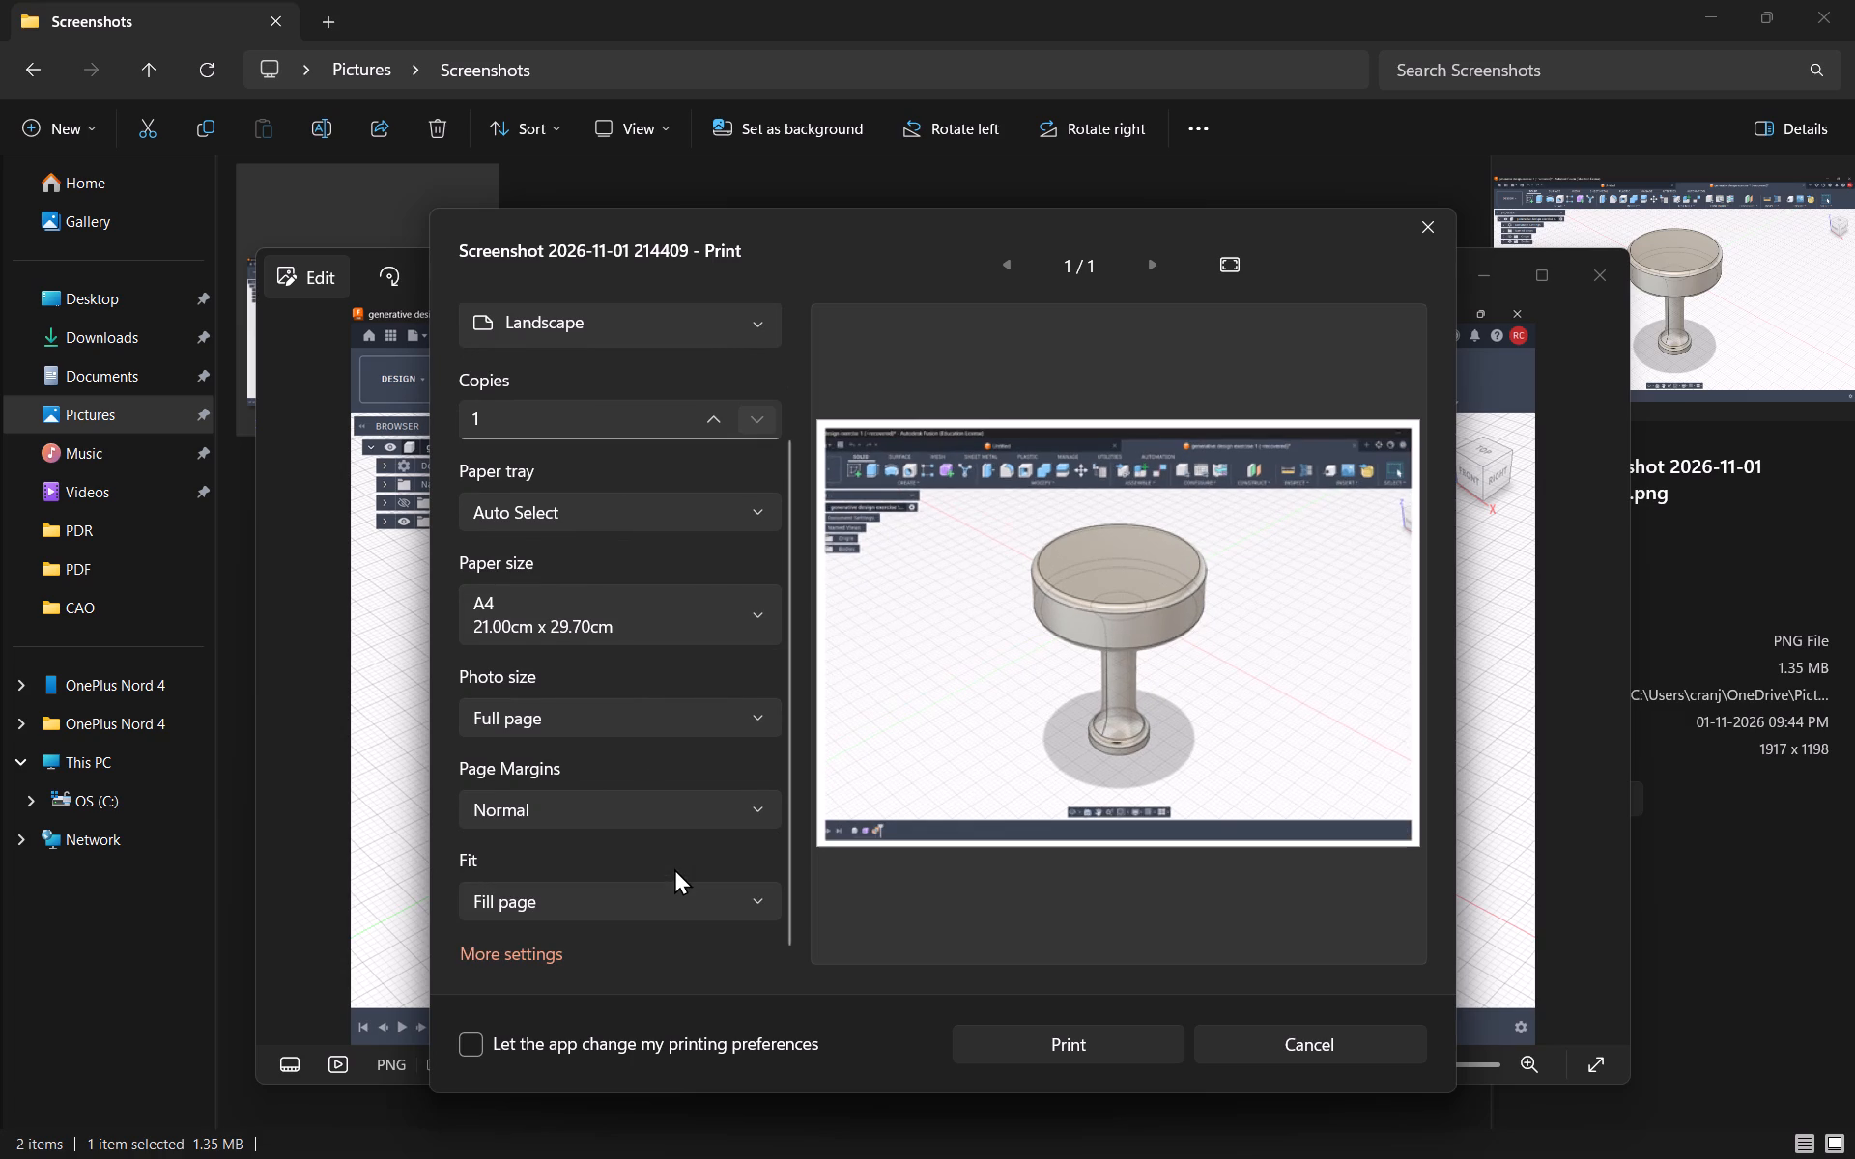
pyautogui.click(615, 918)
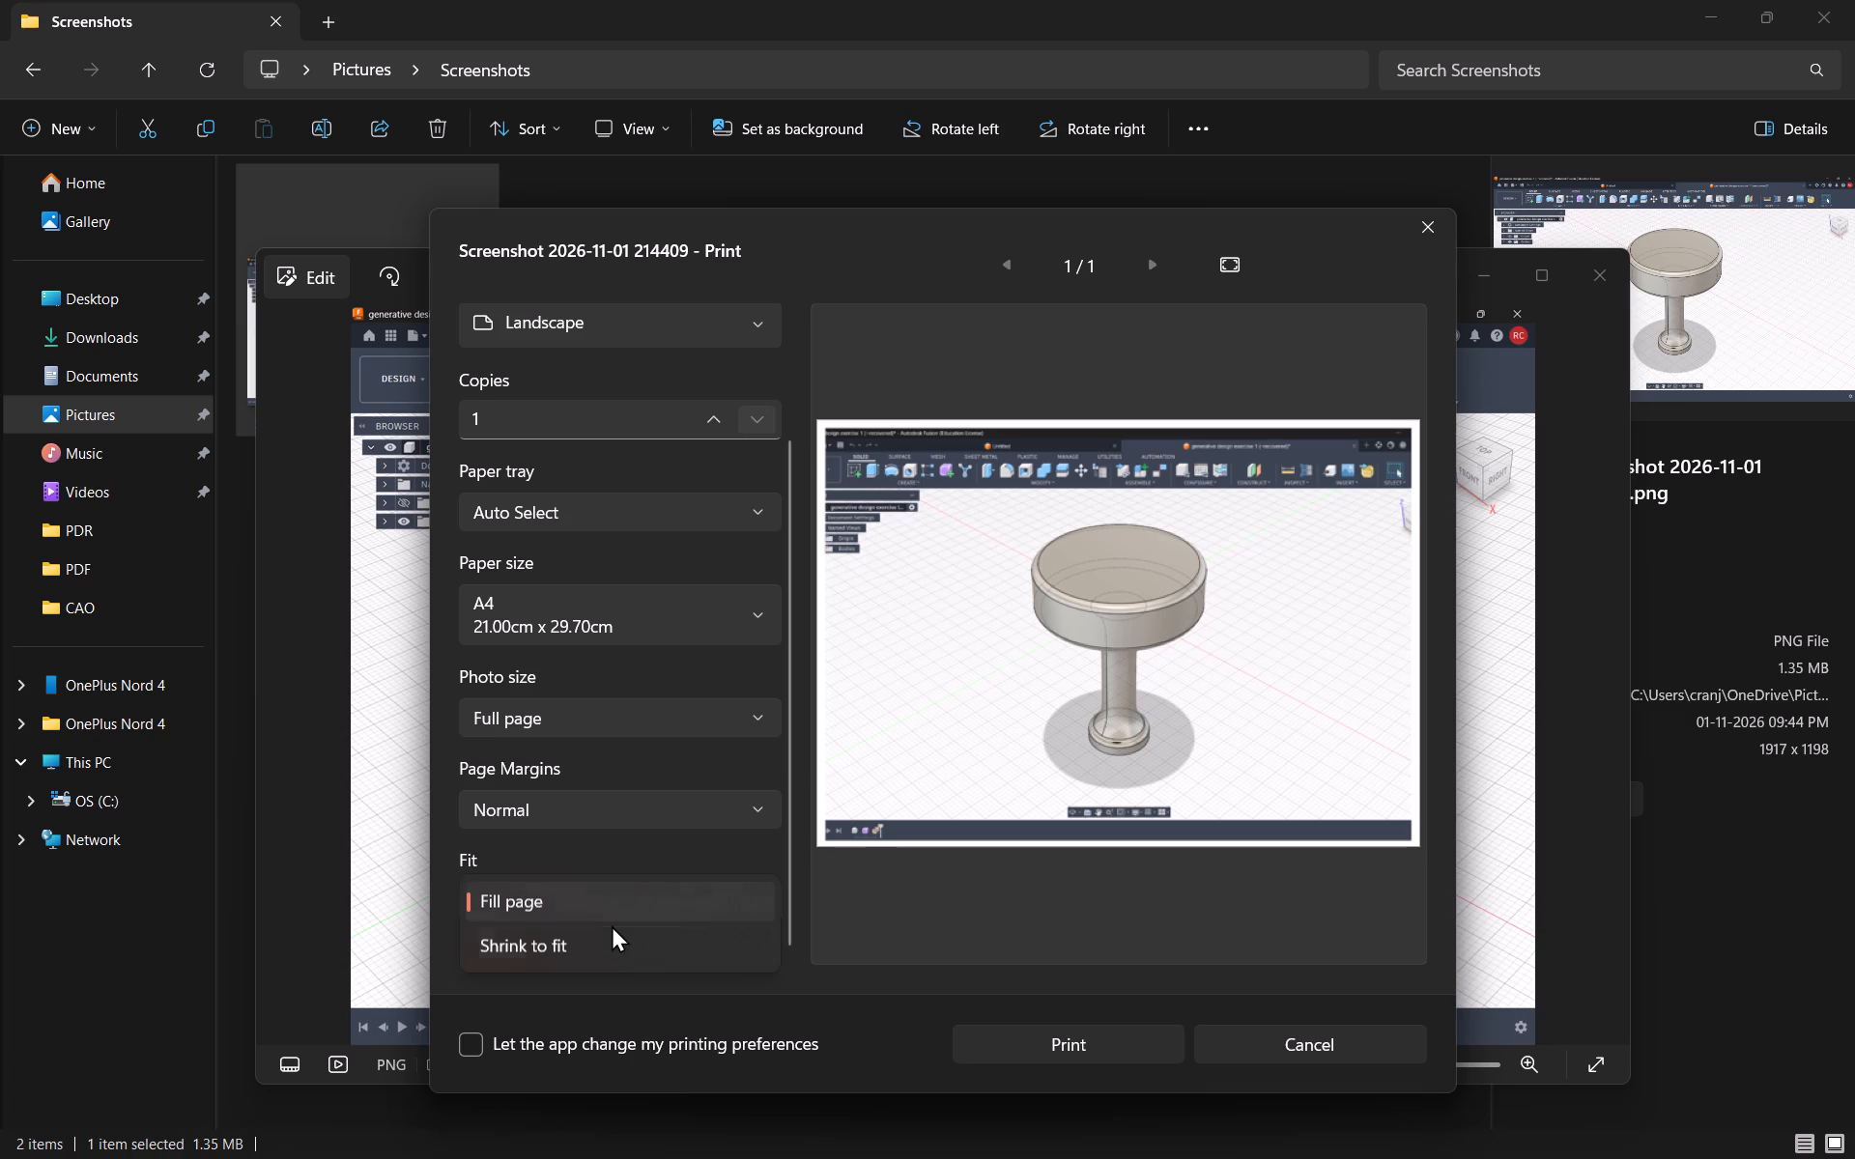
pyautogui.click(603, 953)
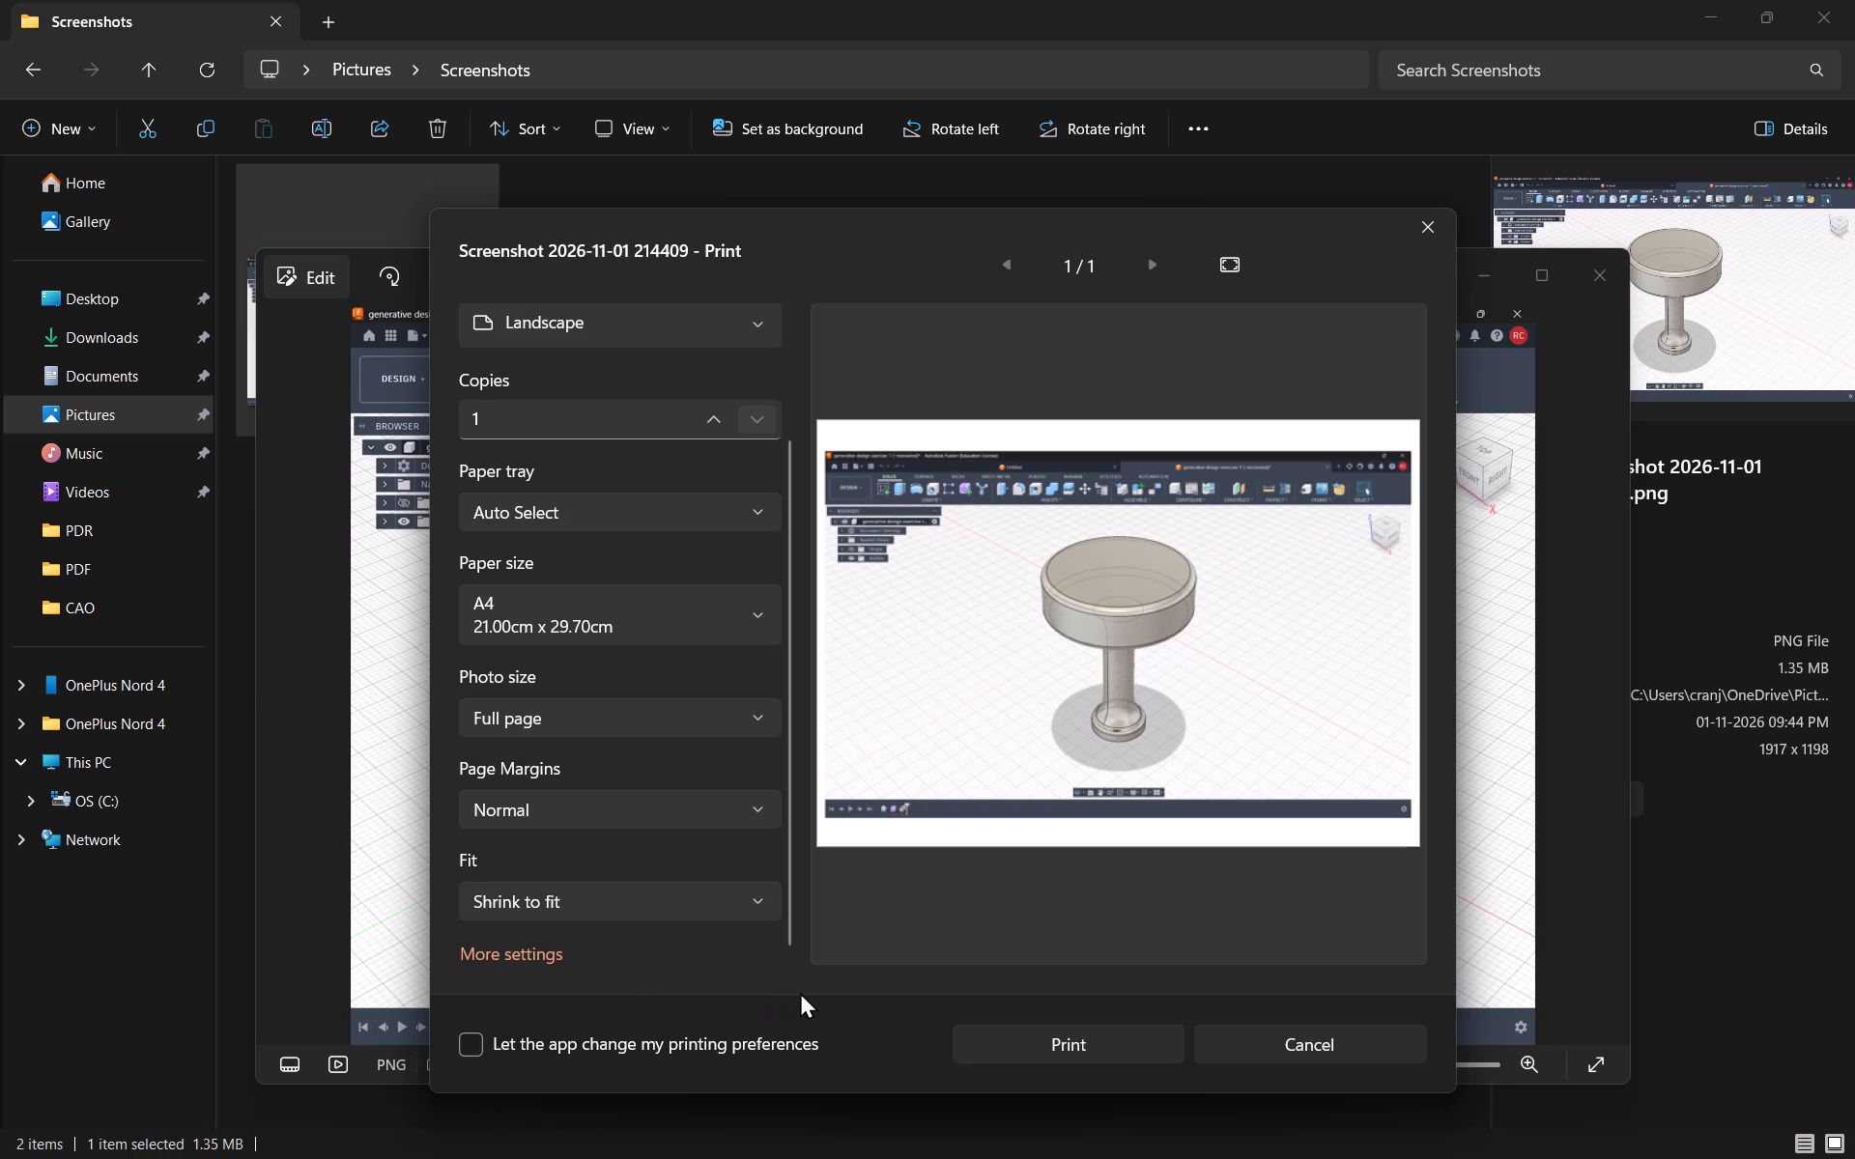
pyautogui.click(1007, 1051)
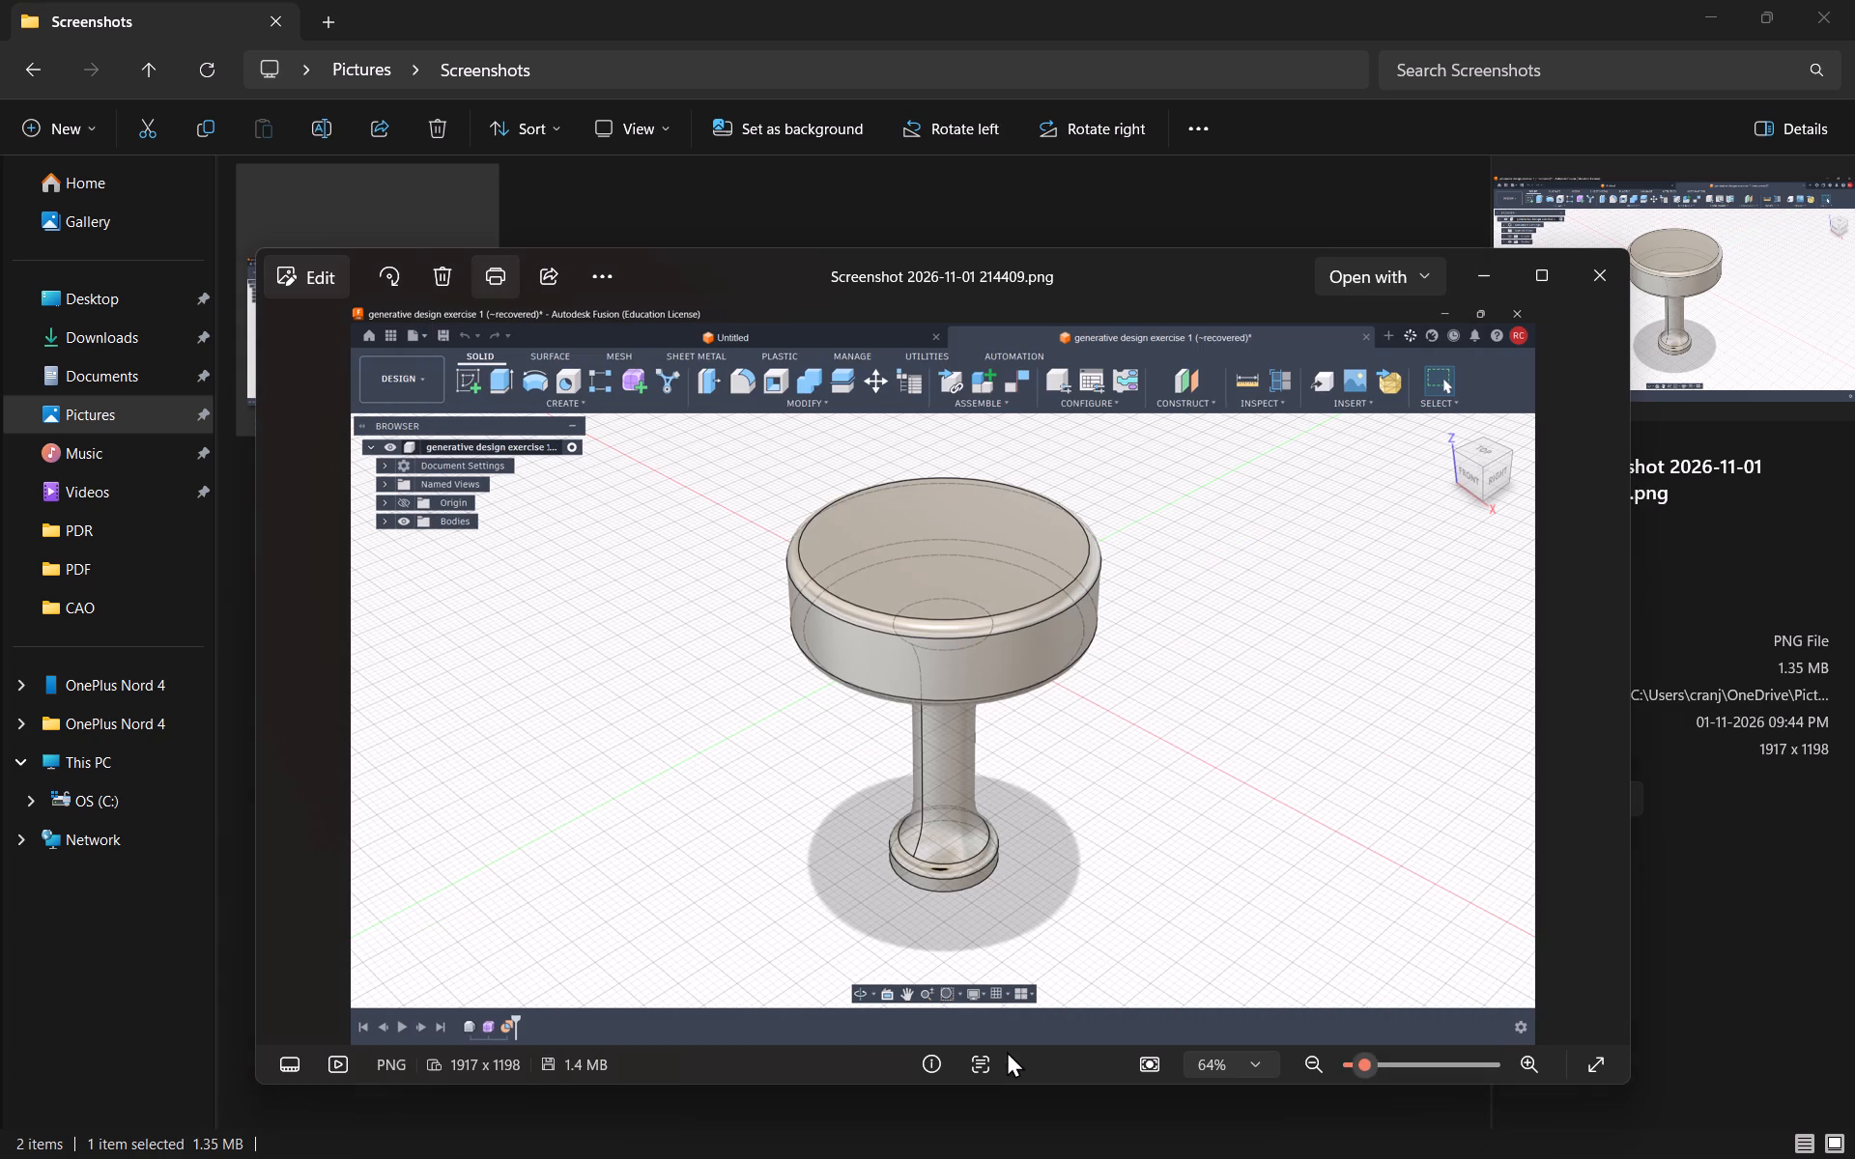
pyautogui.click(1579, 269)
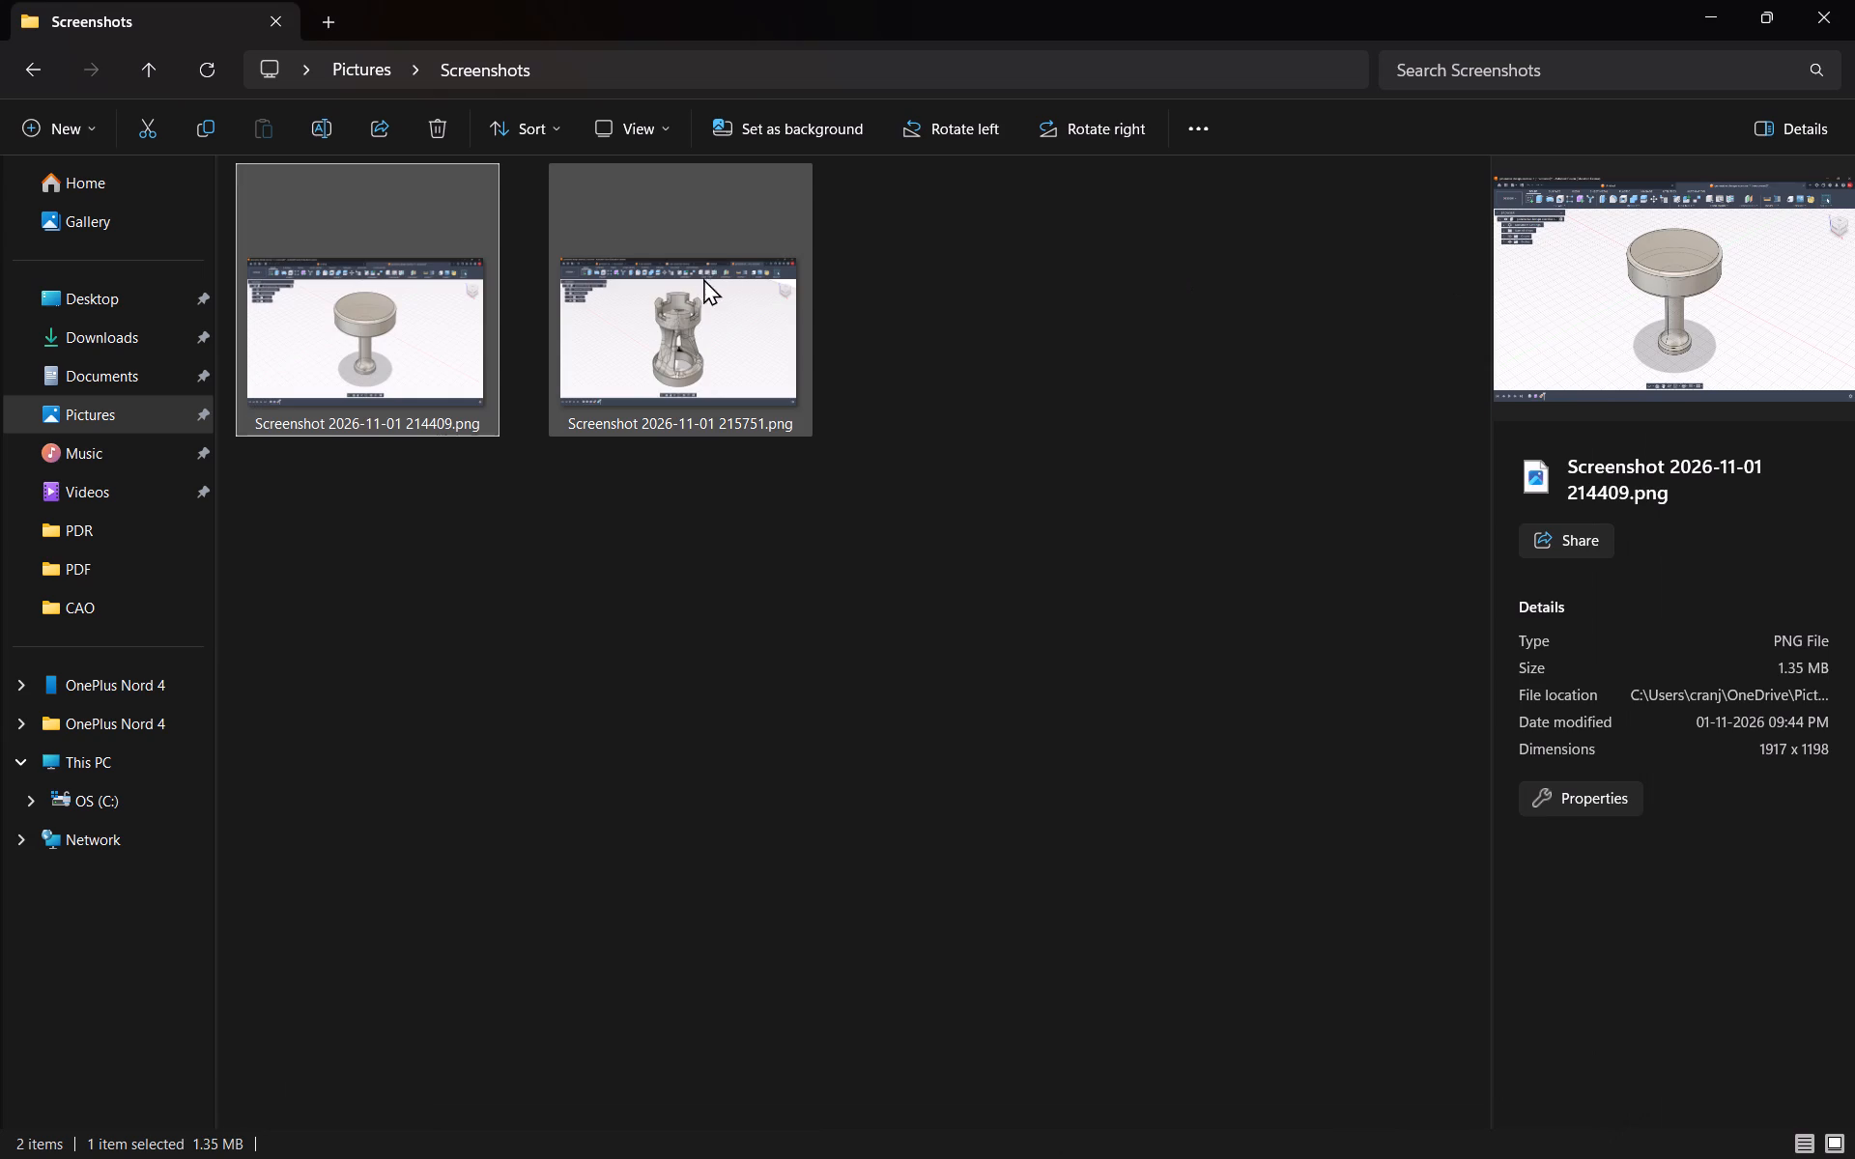
pyautogui.doubleClick(690, 310)
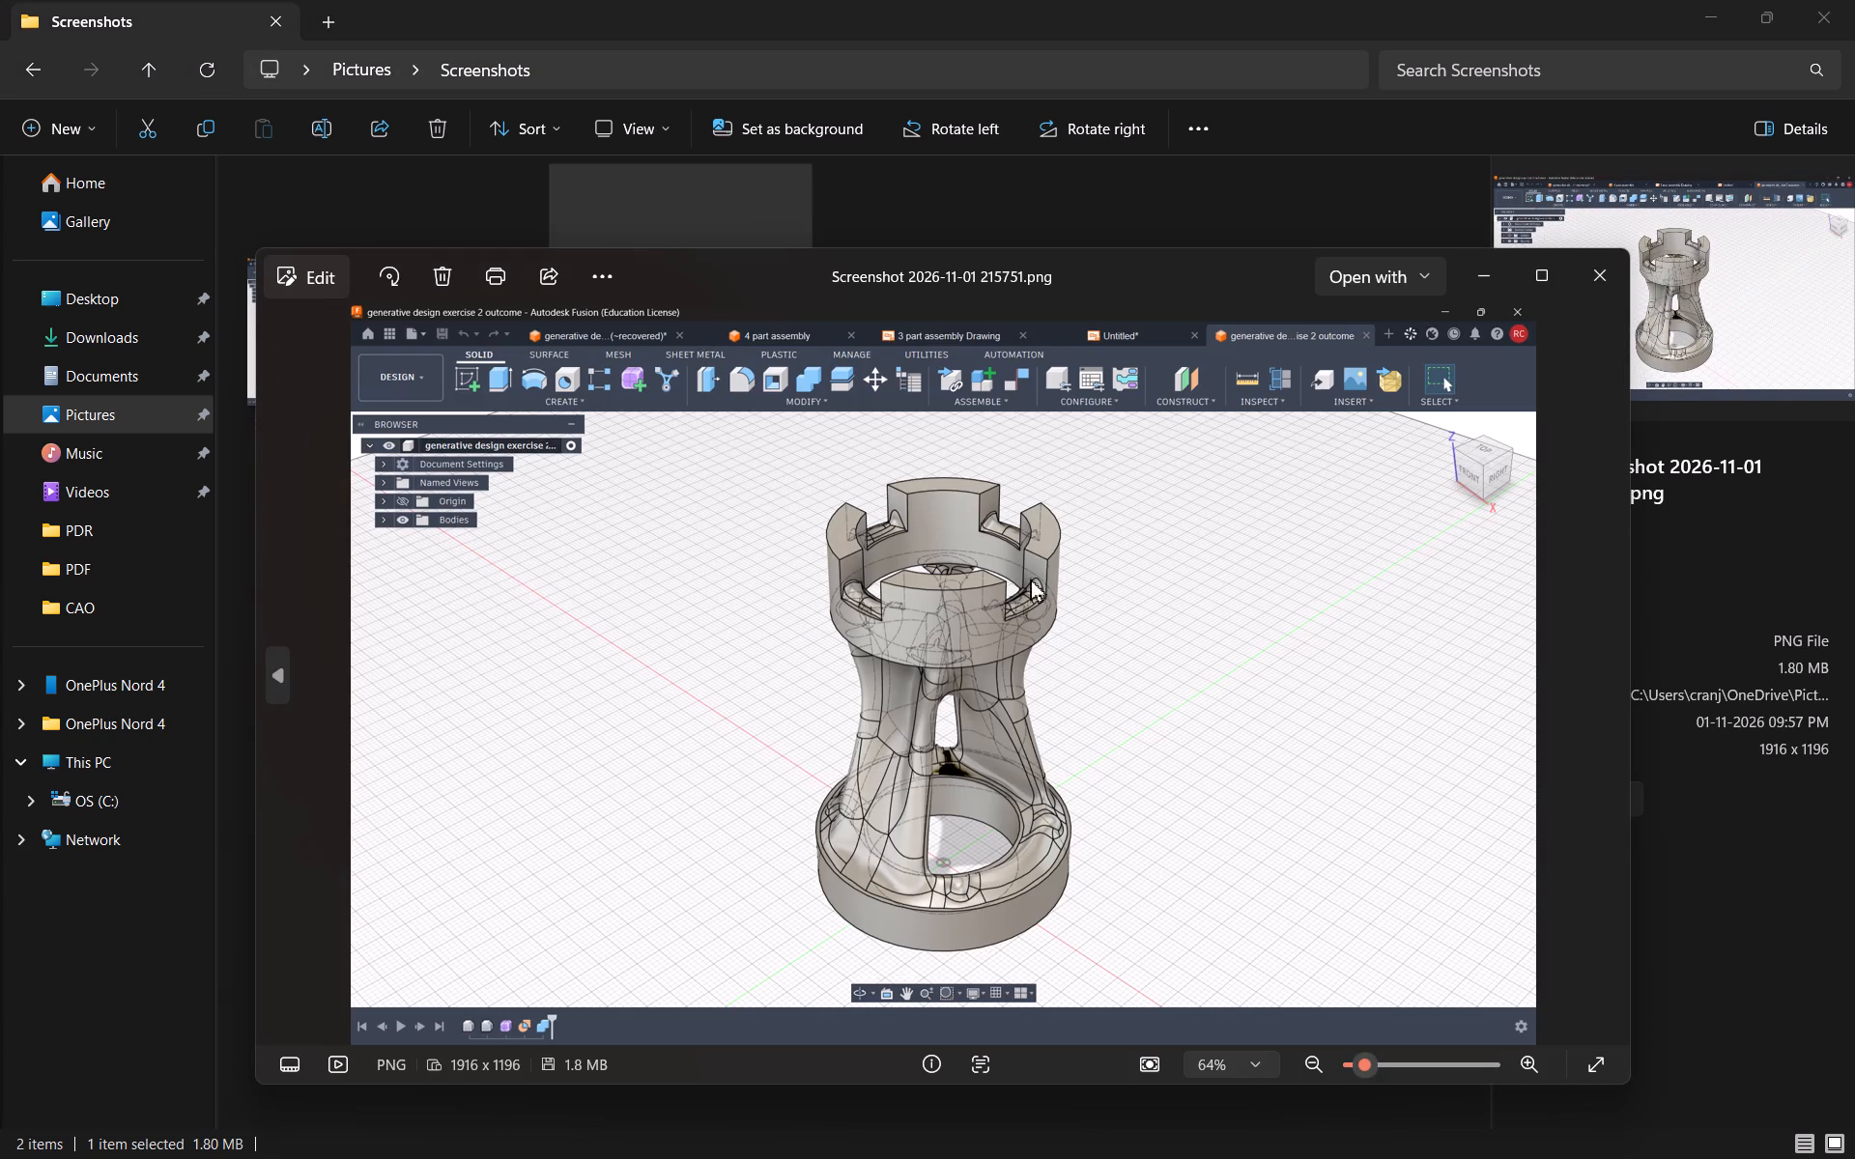
pyautogui.click(487, 281)
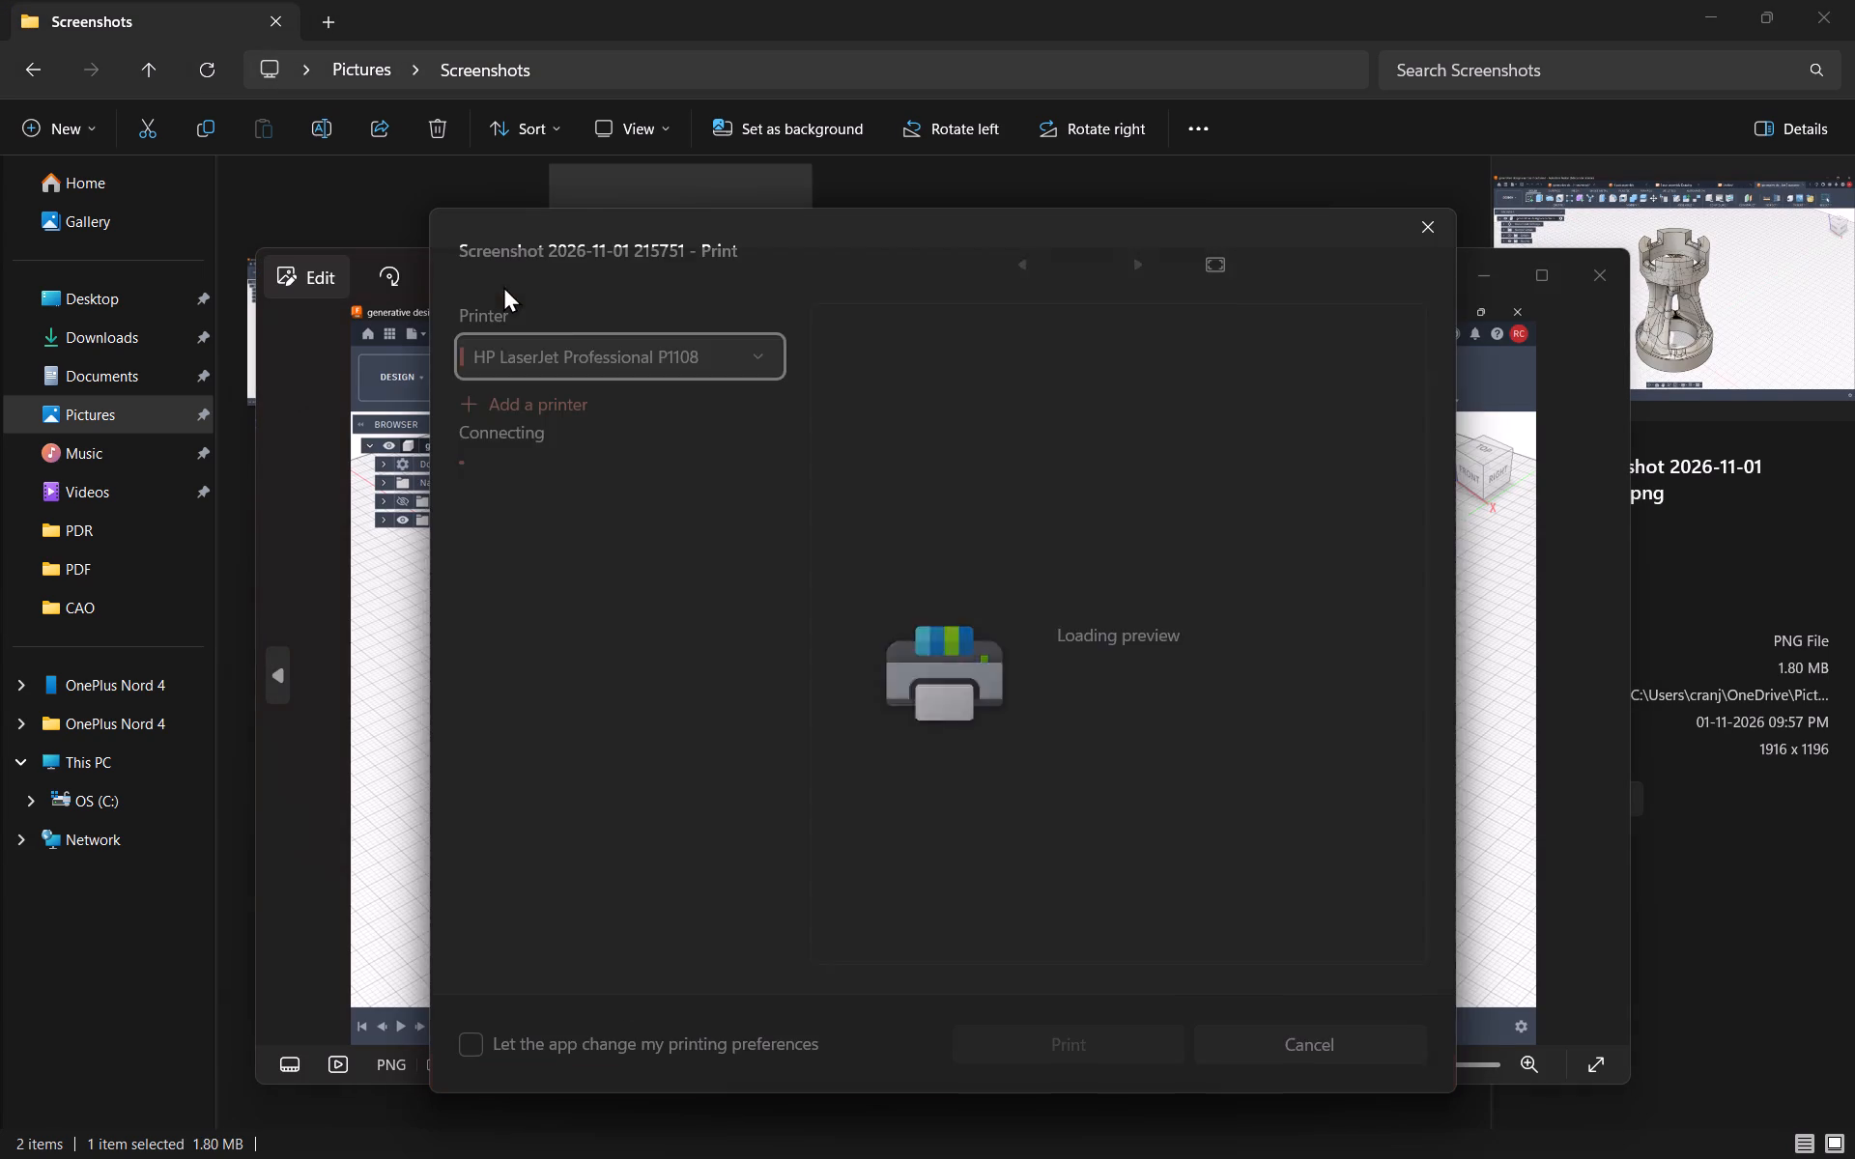
pyautogui.click(531, 481)
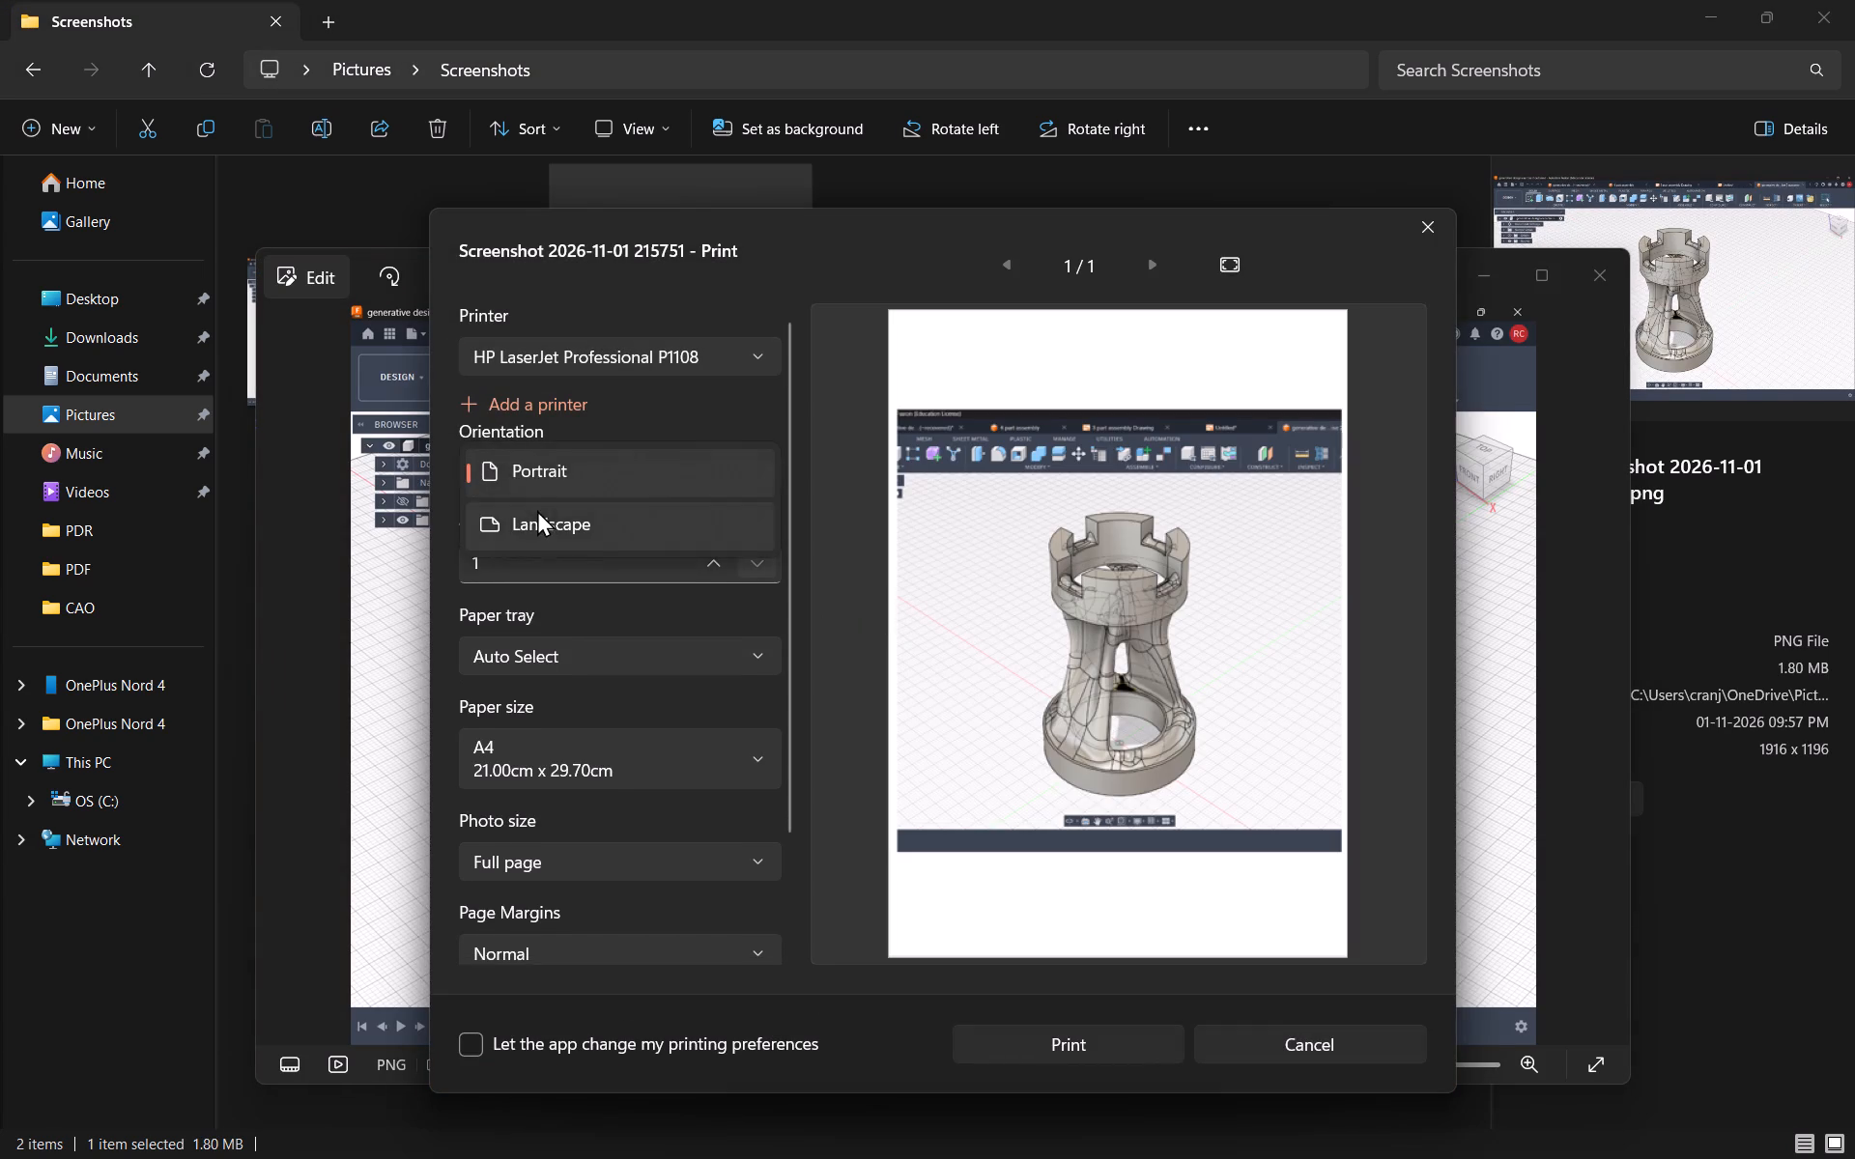
pyautogui.click(537, 515)
pyautogui.scroll(-2, 577, 888)
pyautogui.scroll(1, 577, 887)
pyautogui.scroll(-2, 577, 887)
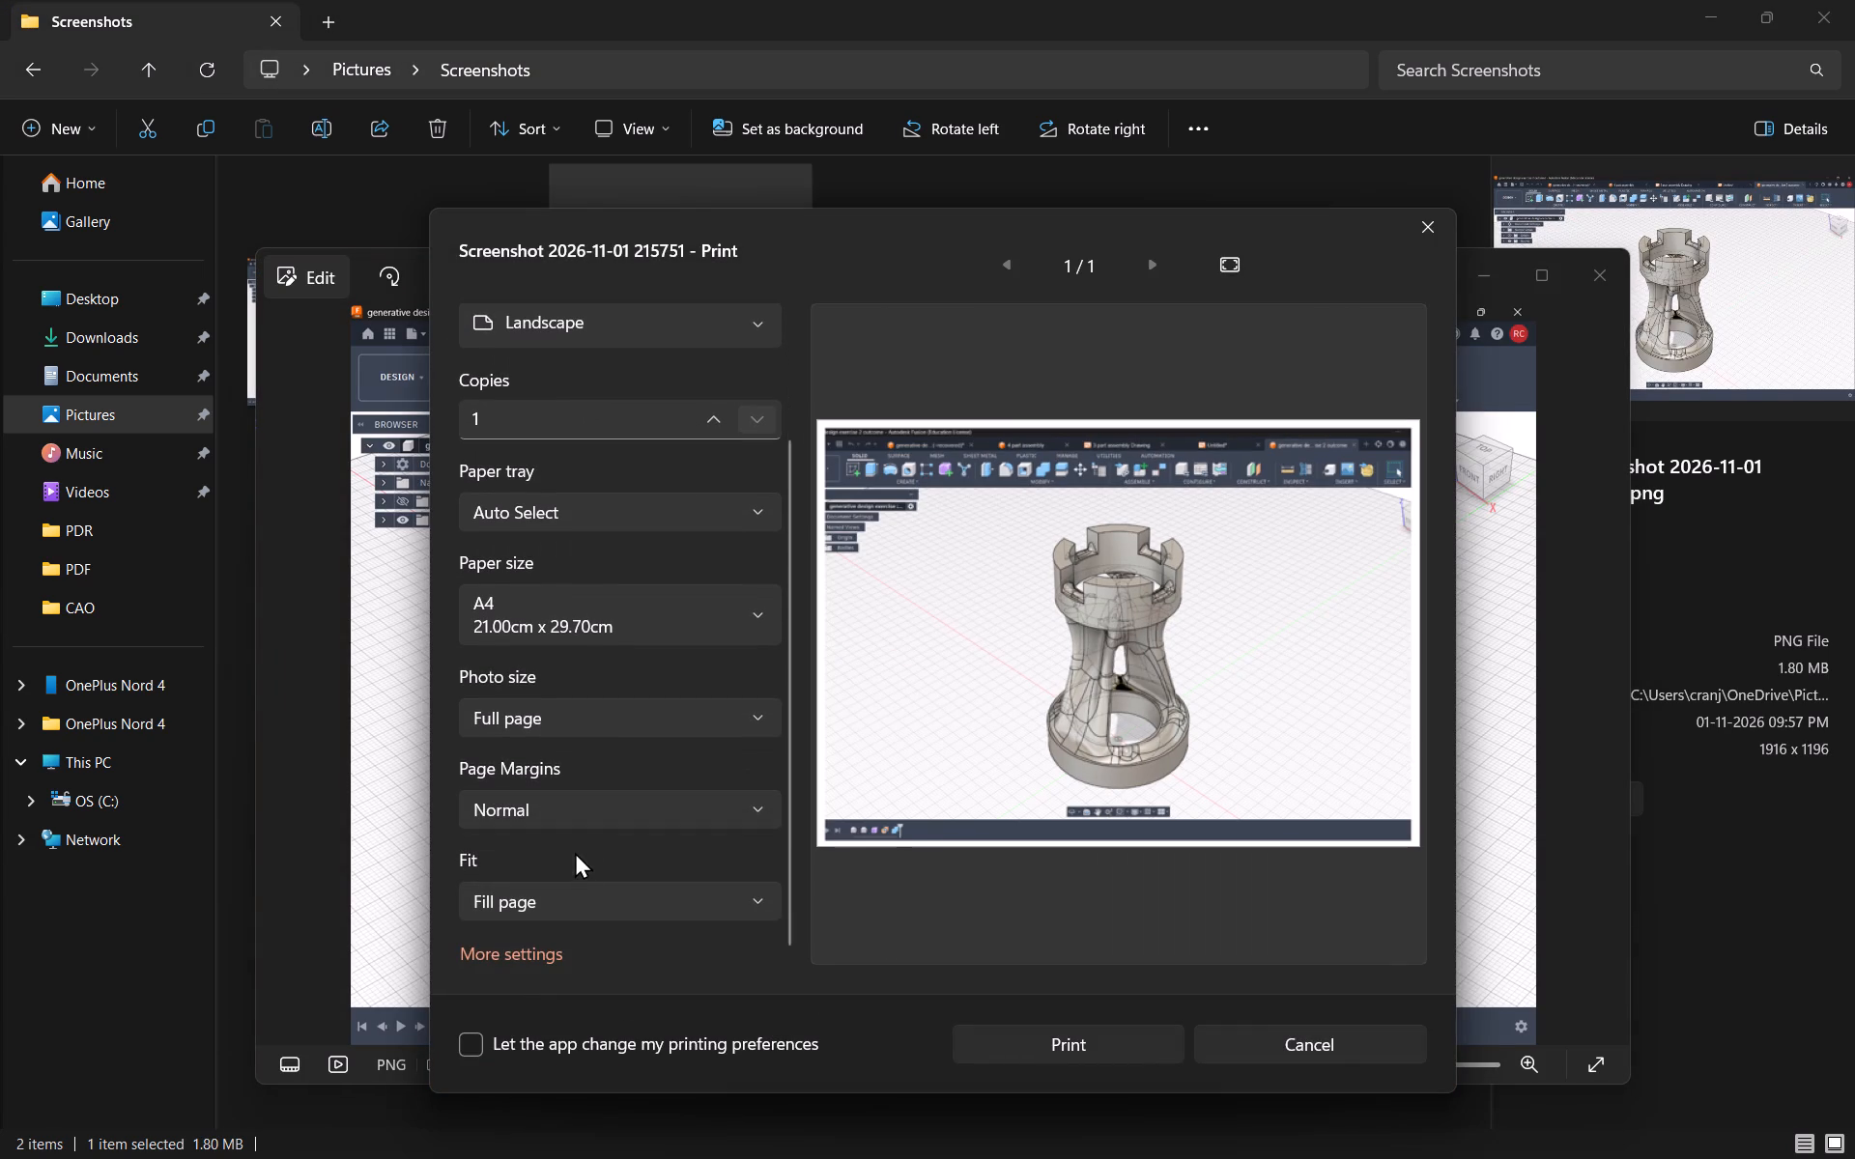
pyautogui.click(544, 916)
pyautogui.click(543, 945)
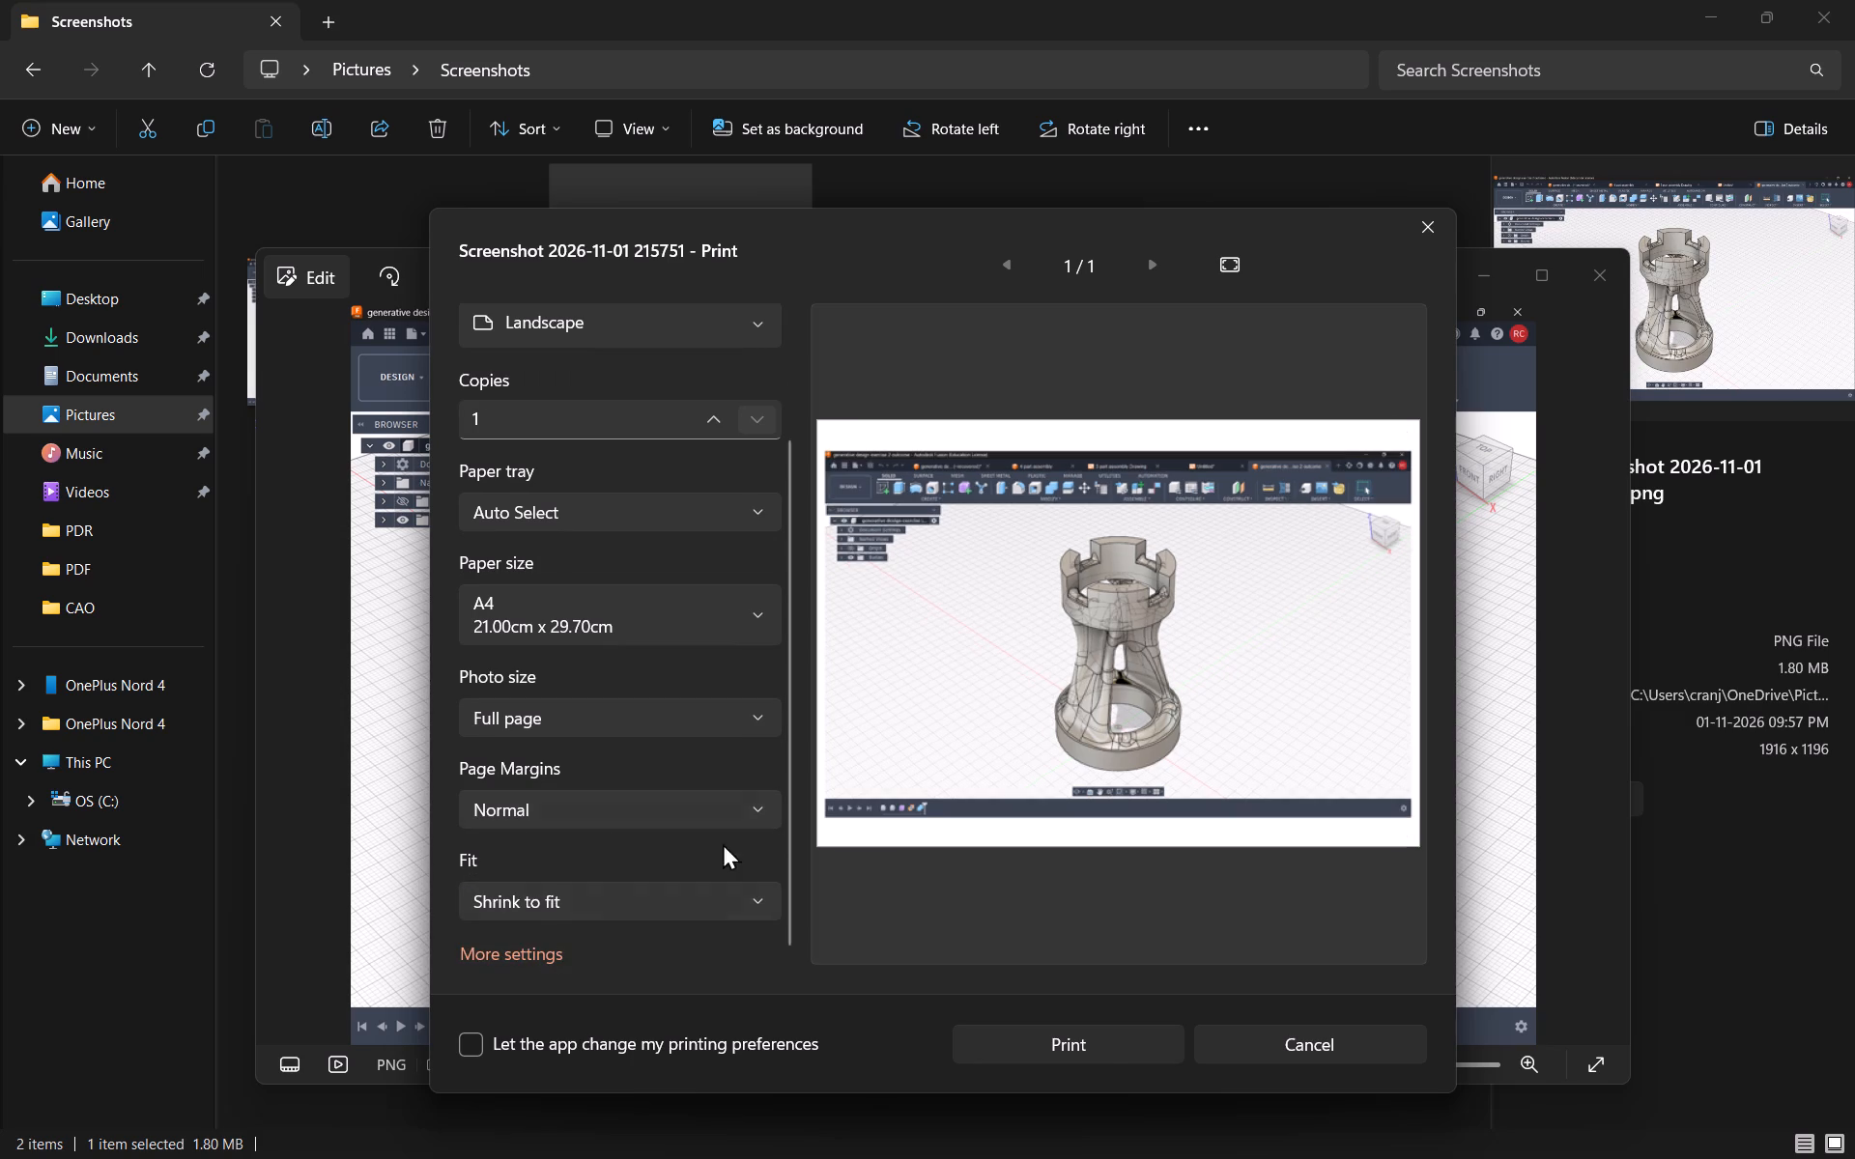